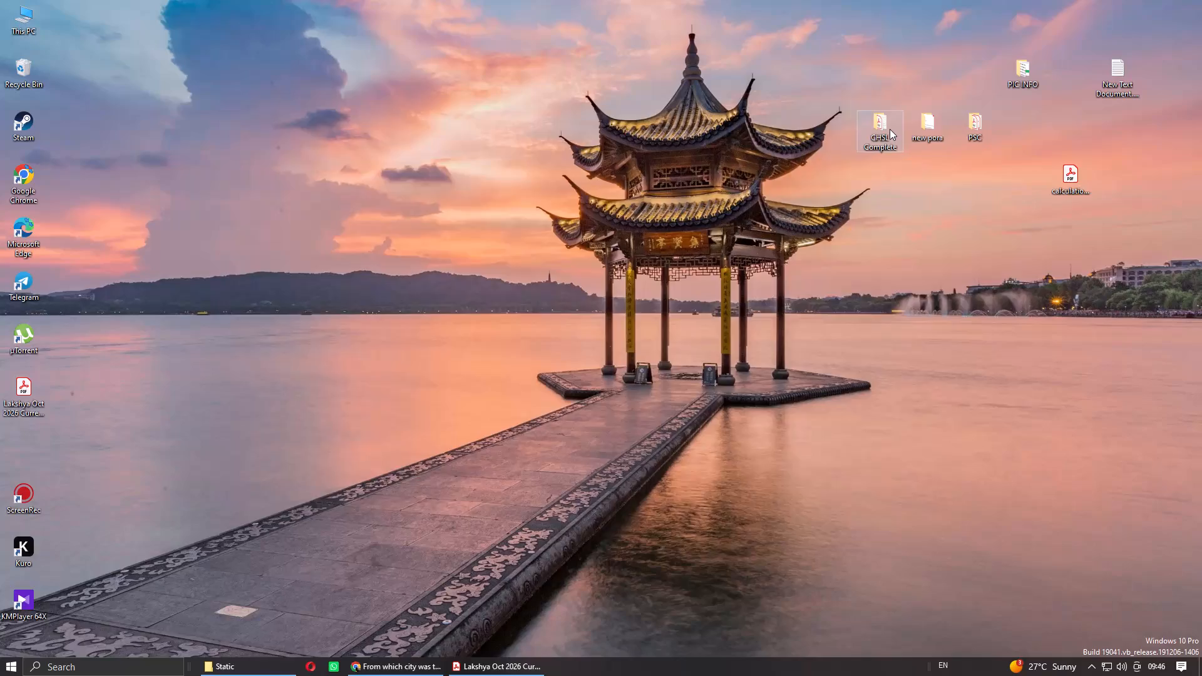
Open Lakshya Oct 2026 Current_Affairs MCQ.pdf from F:, Study, CA, 2026 CA, 10. OCTOBER 2026 and look over its first page.
left_click(912, 126)
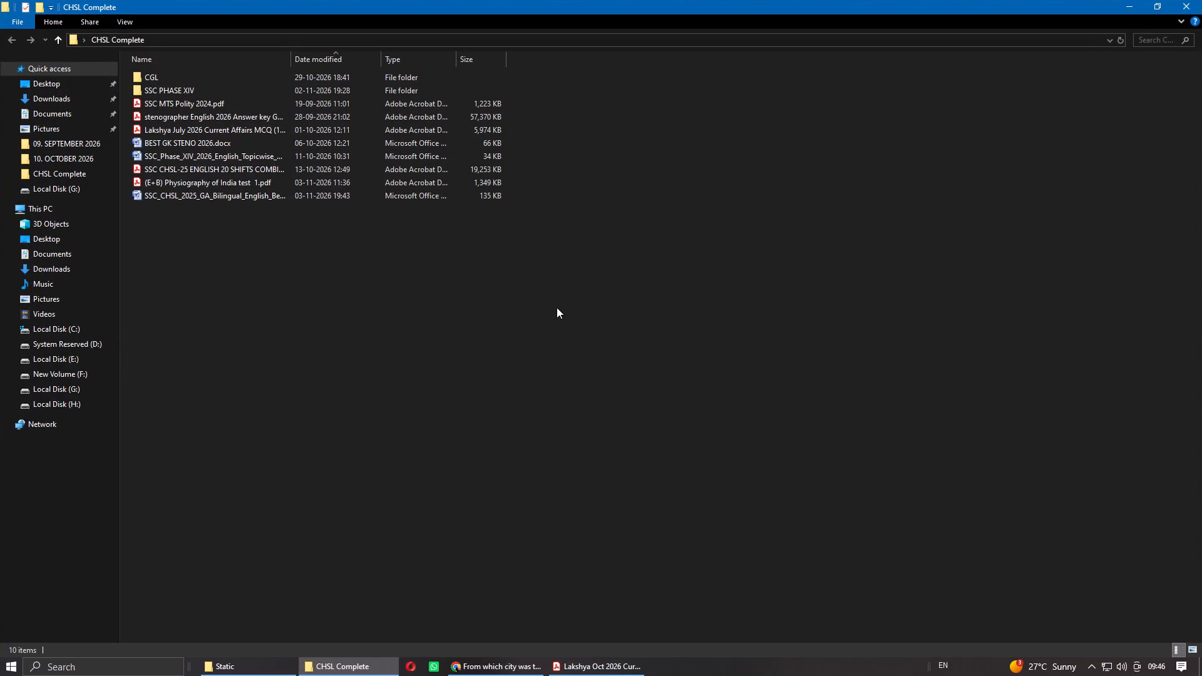
left_click(79, 376)
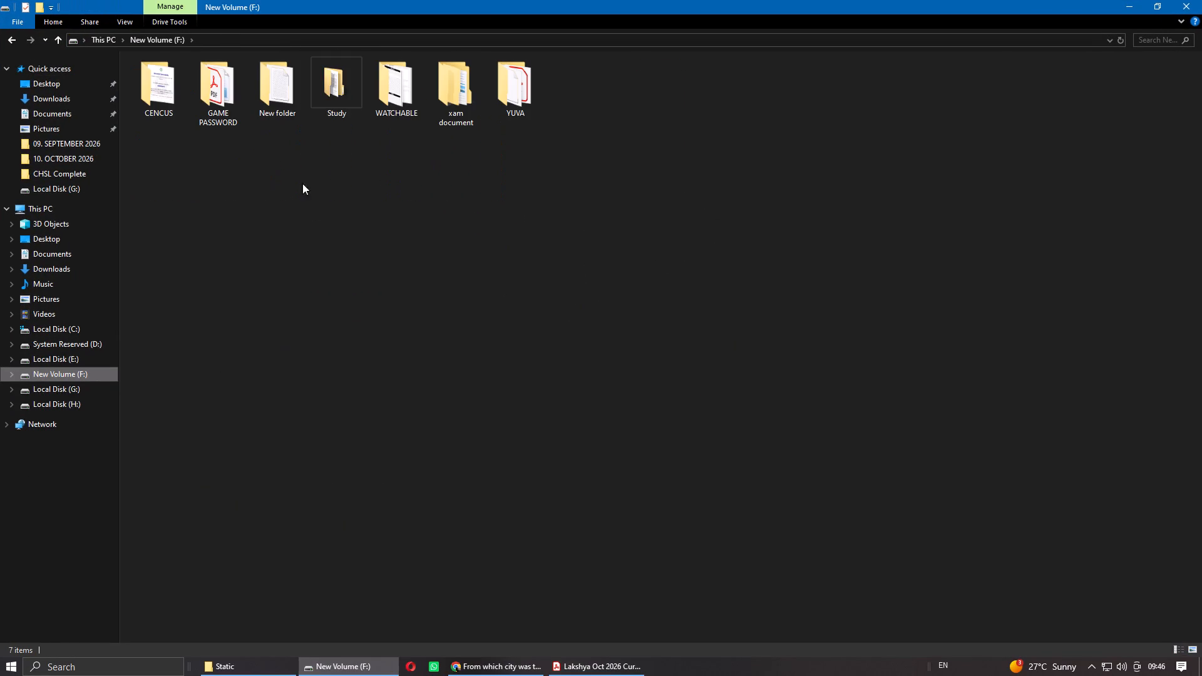
double_click(354, 89)
double_click(138, 95)
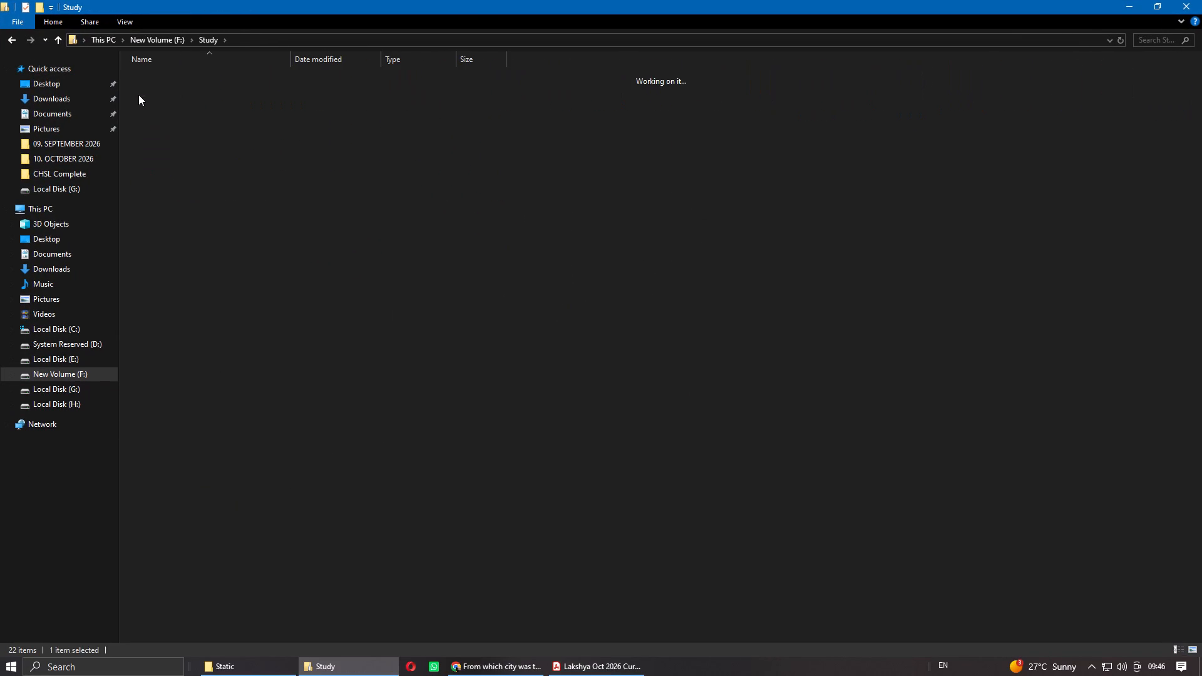
double_click(138, 95)
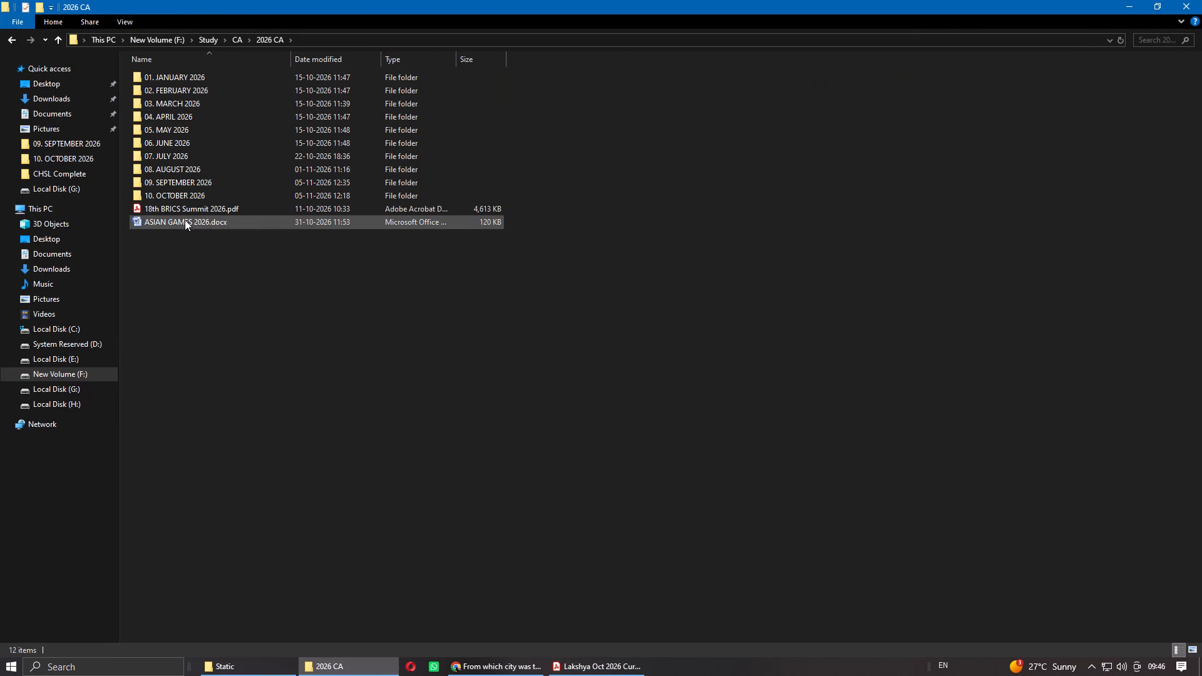
double_click(186, 195)
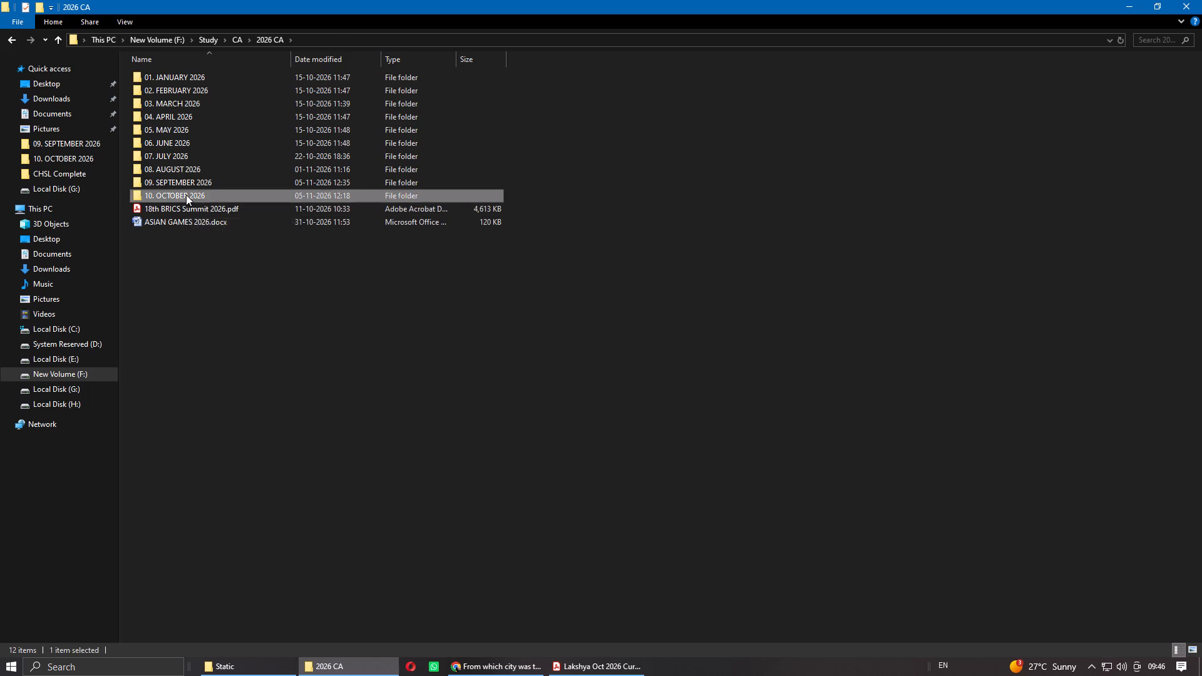
double_click(200, 88)
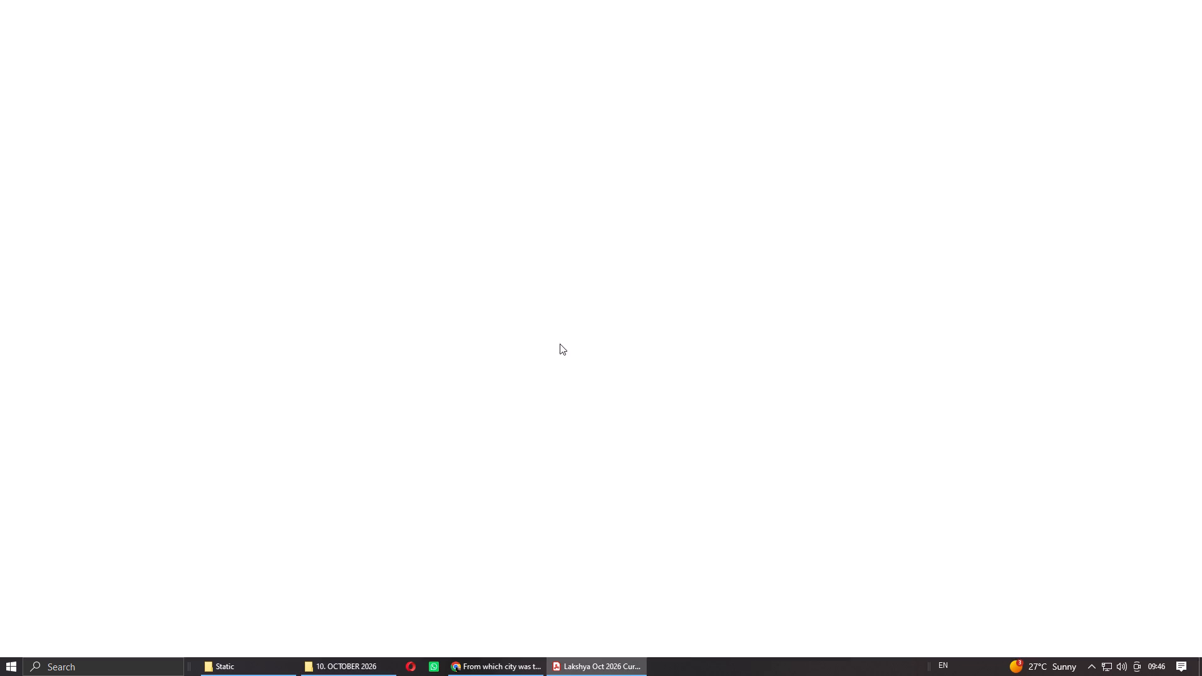
scroll(559, 382, "down", 5)
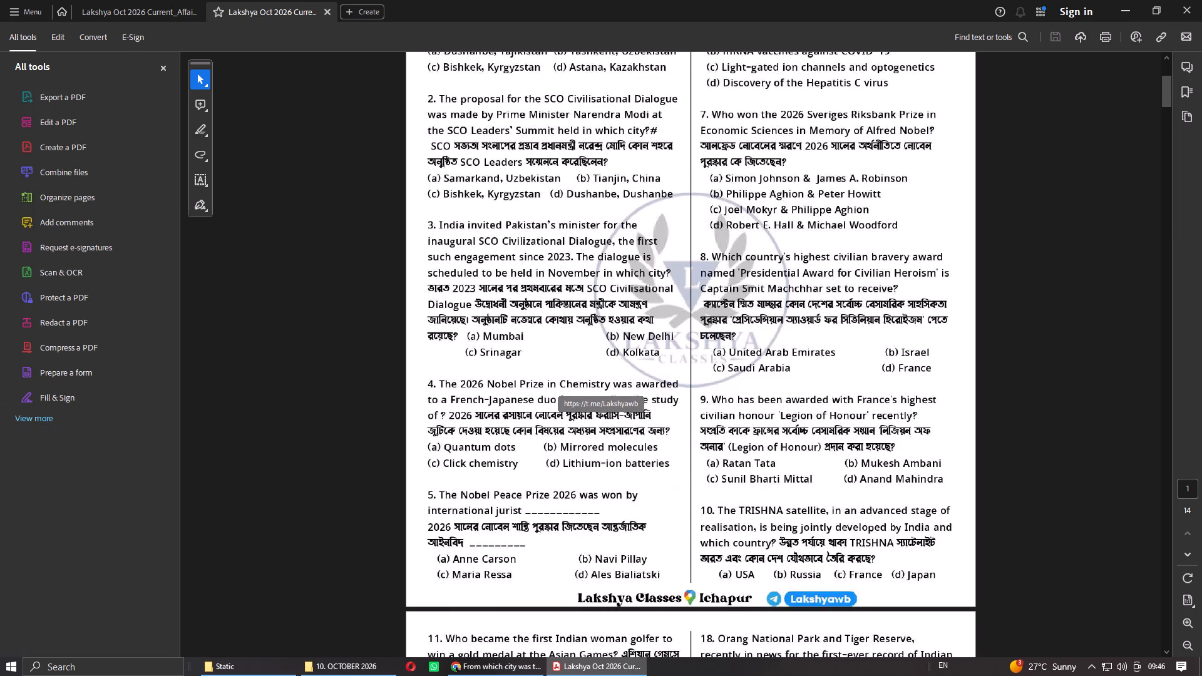
Close Acrobat, minimize the folder window and open the desktop copy of the Lakshya Oct 2026 current affairs PDF.
left_click(160, 67)
left_click(1201, 0)
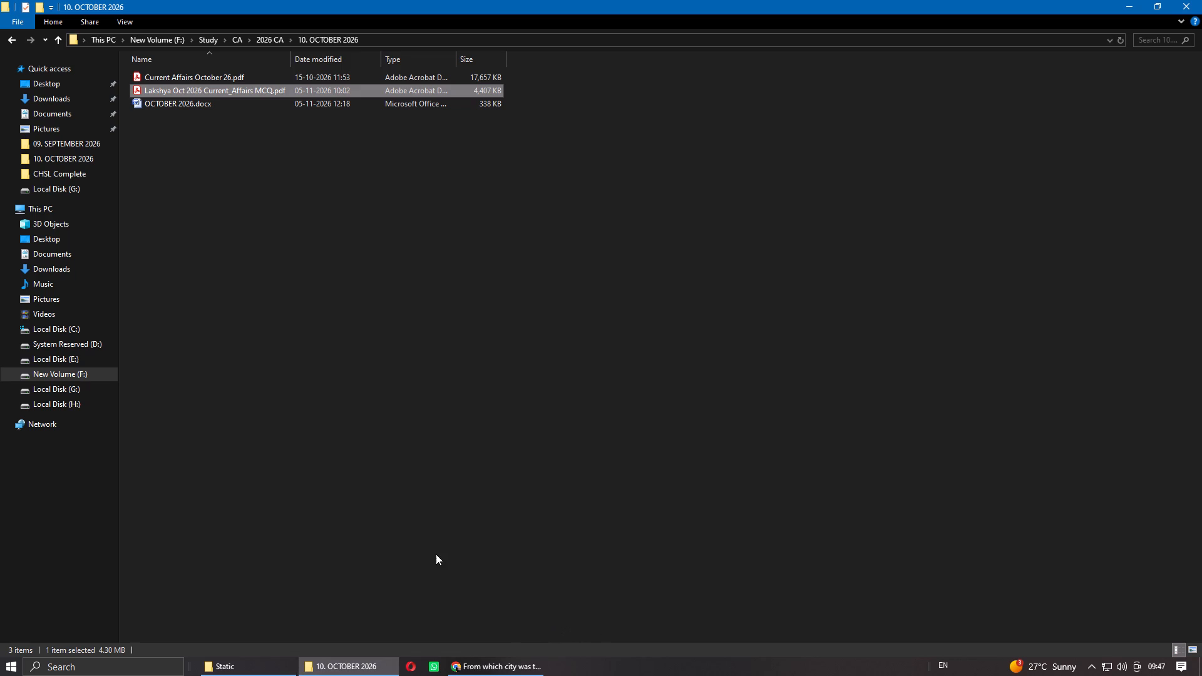
left_click(1122, 0)
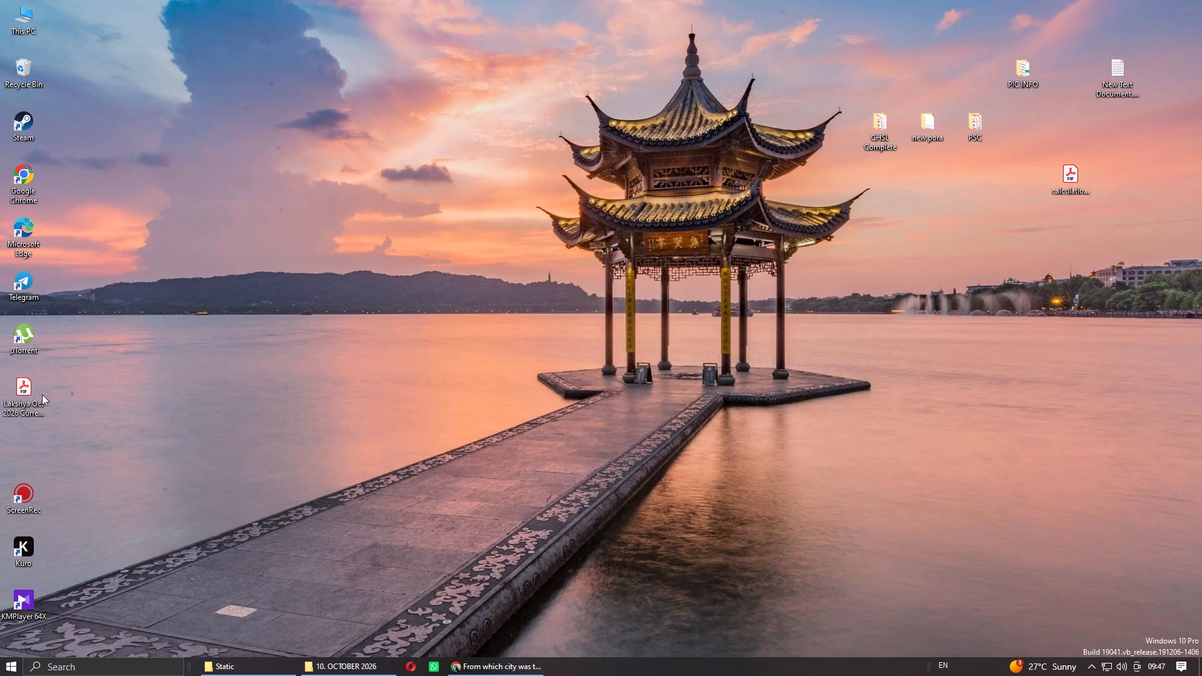
double_click(9, 390)
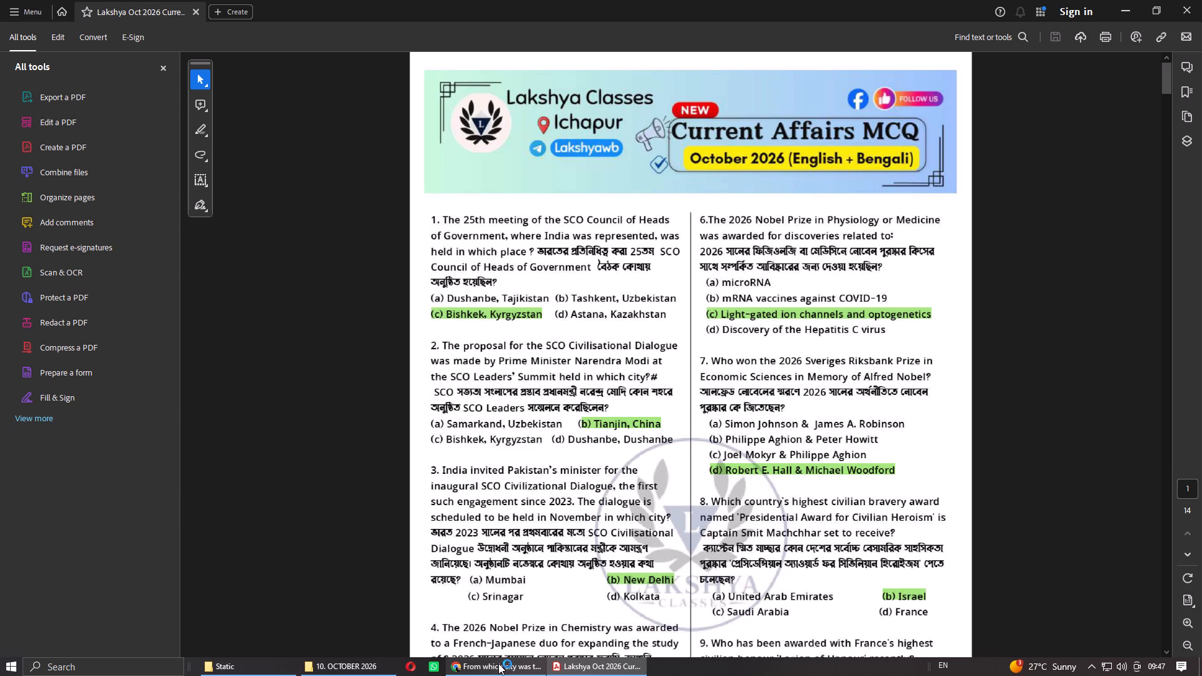
Switch to Chrome and search Google for "pdf editor online".
left_click(498, 663)
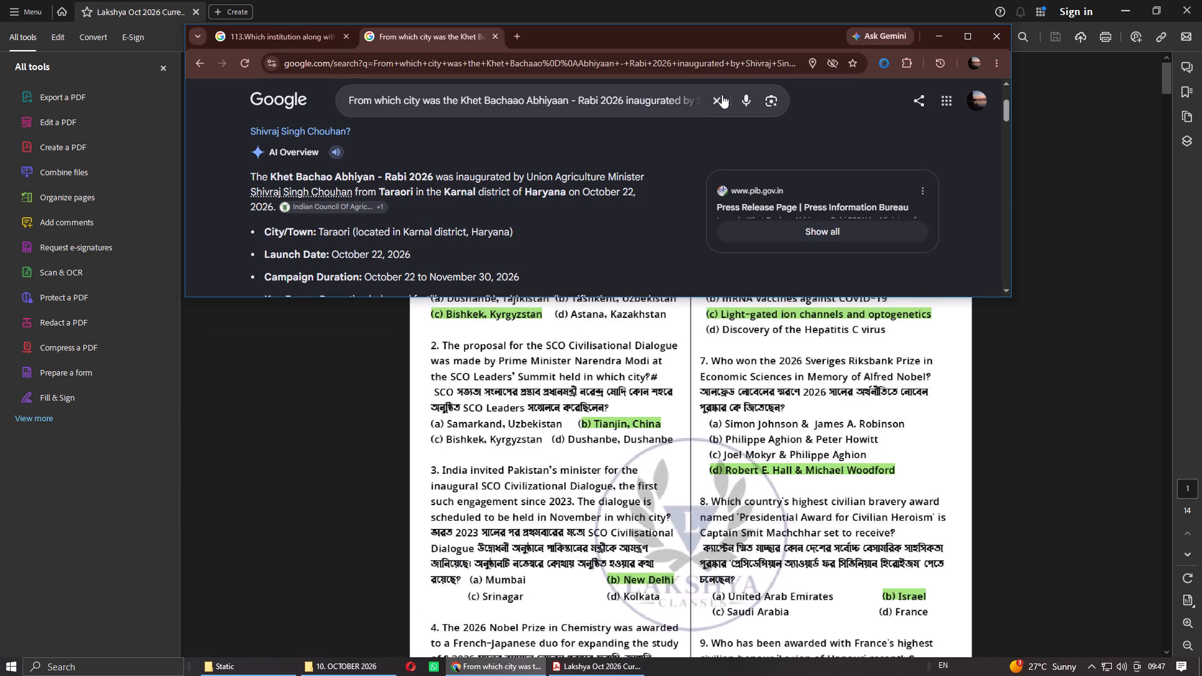
left_click(722, 95)
key("p")
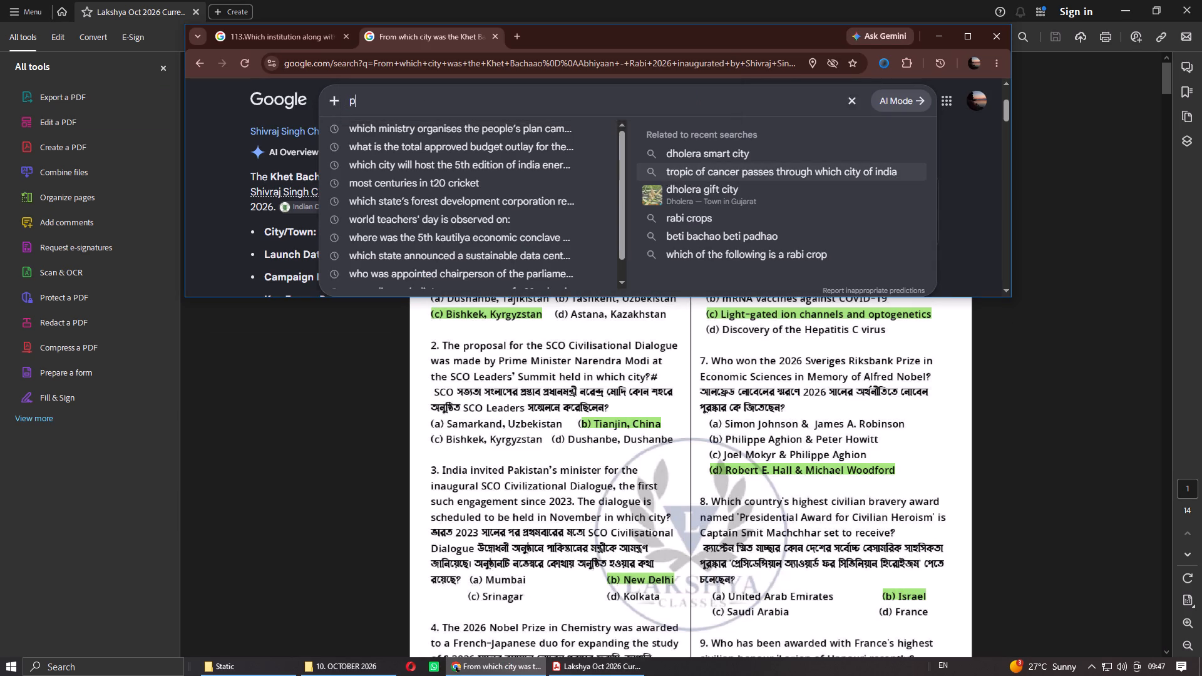
key("d")
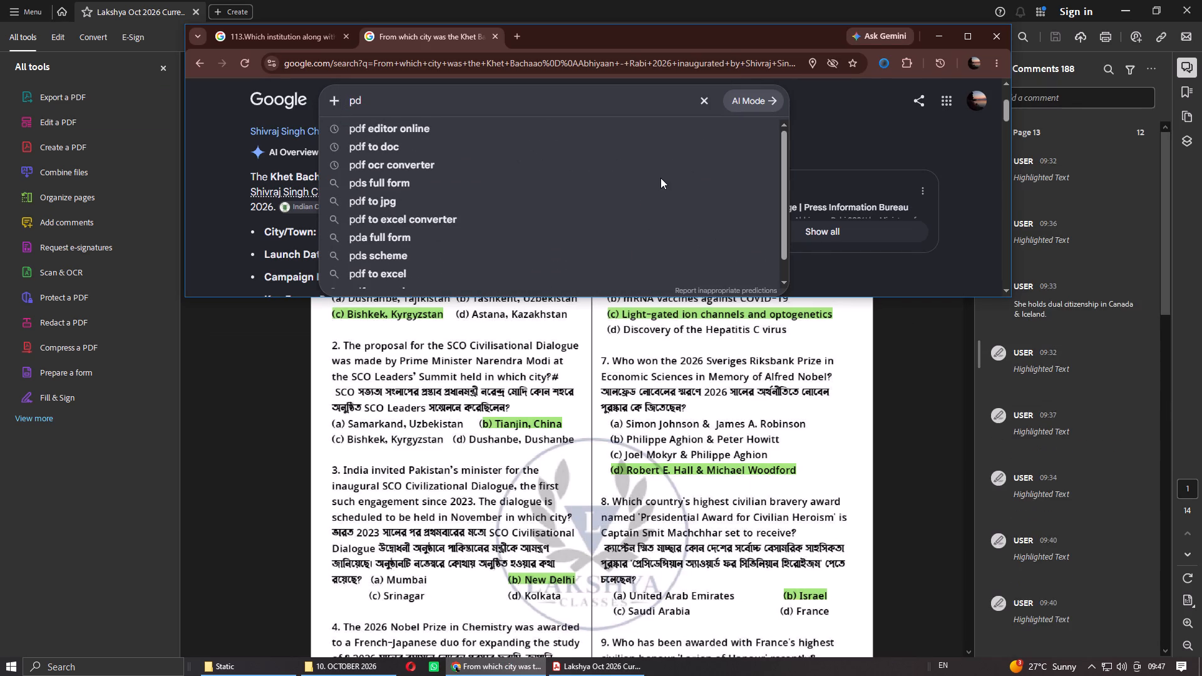
key("f")
key("Down")
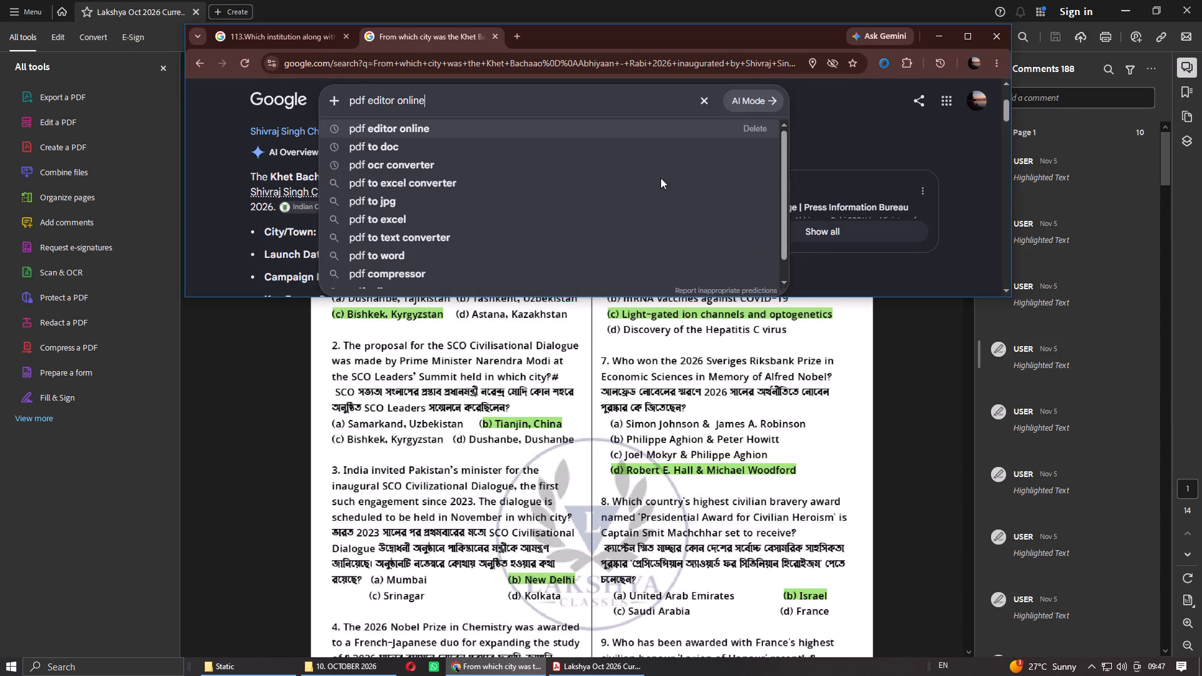
key("Return")
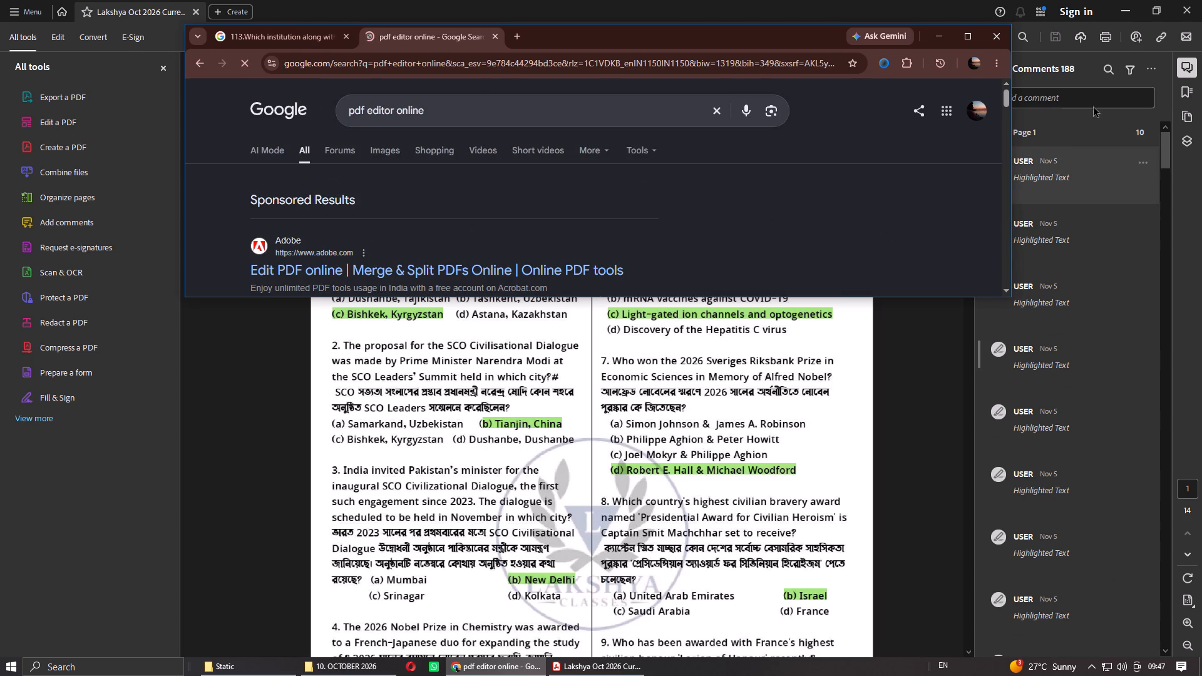
Return to Acrobat and hide the comments and tools sidebars around the highlighted PDF.
left_click(930, 397)
left_click(992, 71)
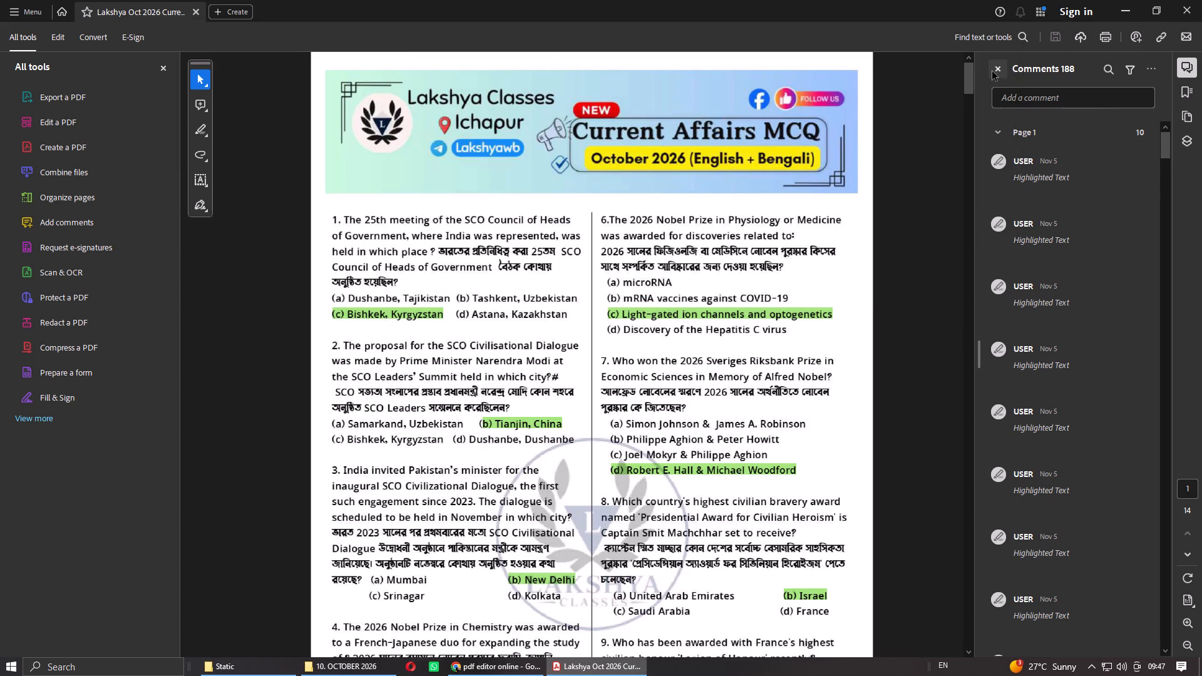
left_click(165, 71)
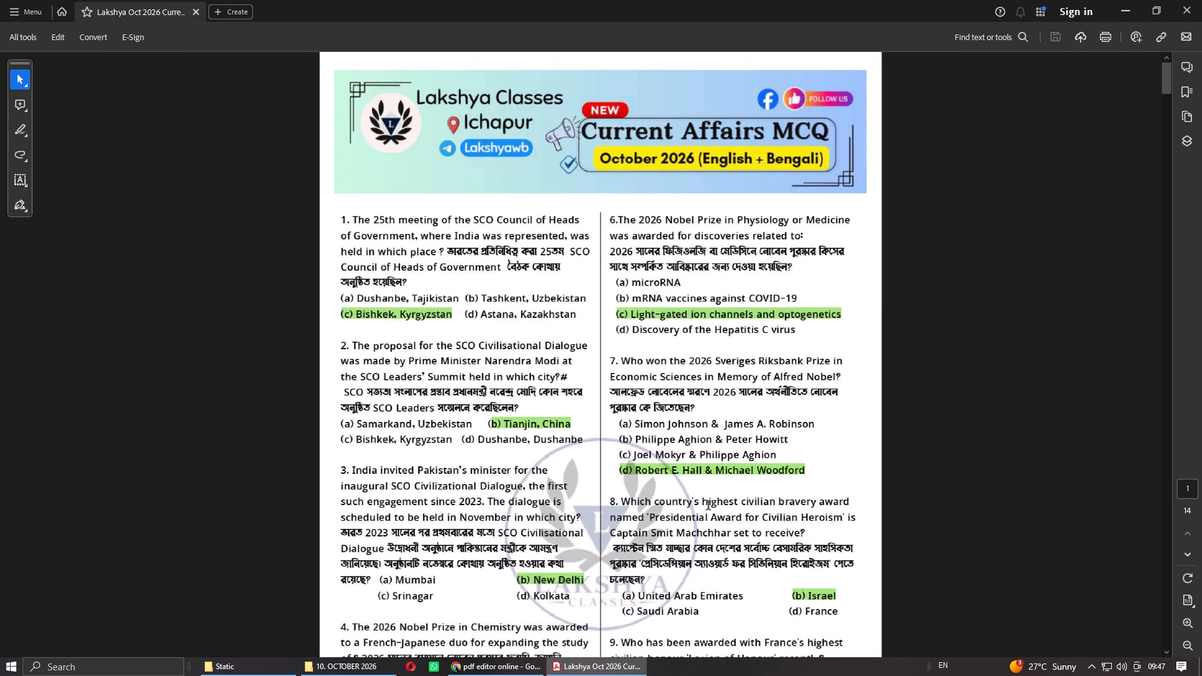
Go back to the Chrome search results and open Canva's Free Online PDF Editor page.
left_click(521, 675)
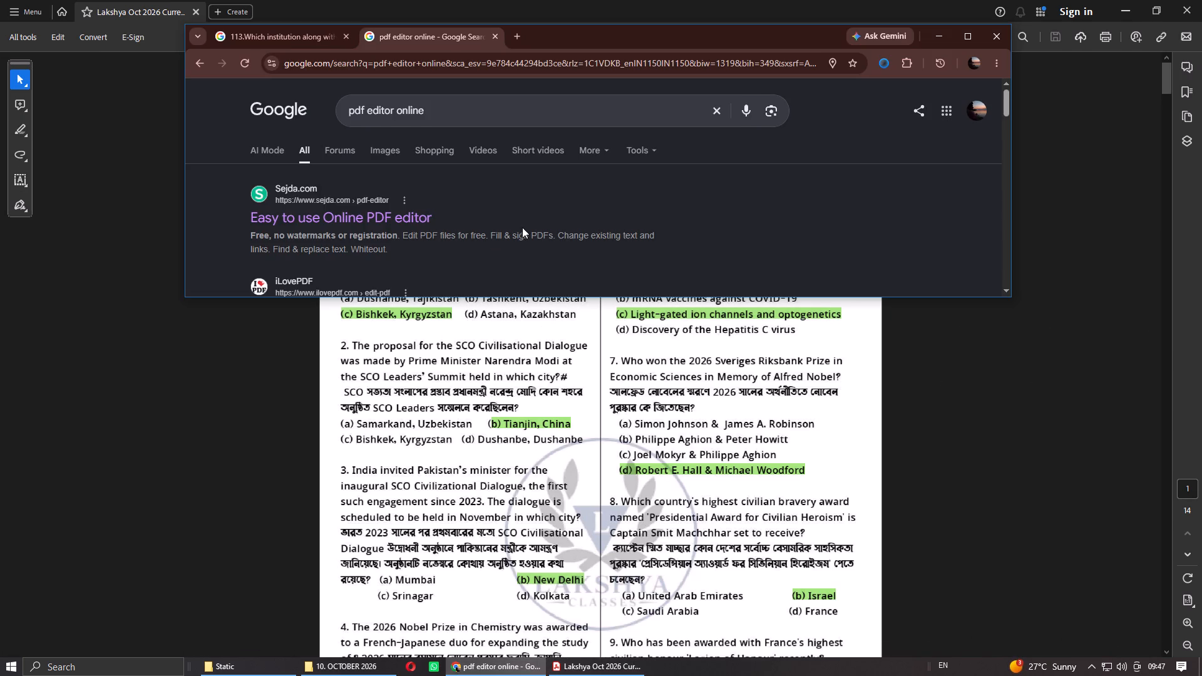
scroll(522, 227, "down", 5)
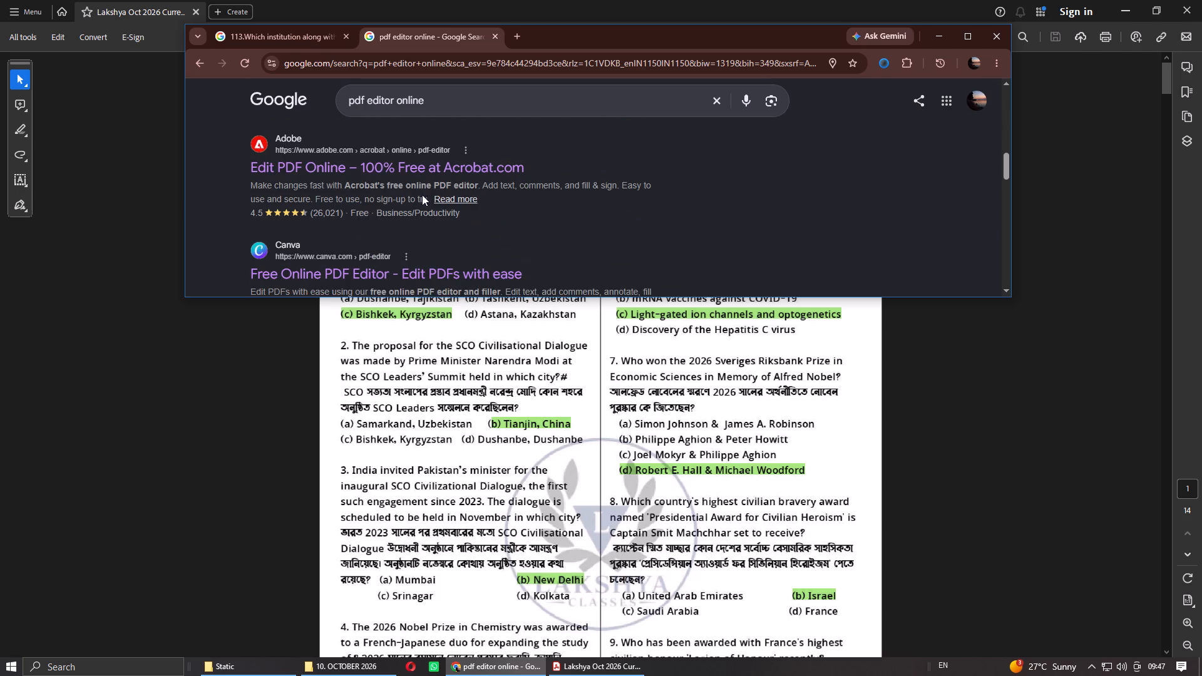
left_click(359, 262)
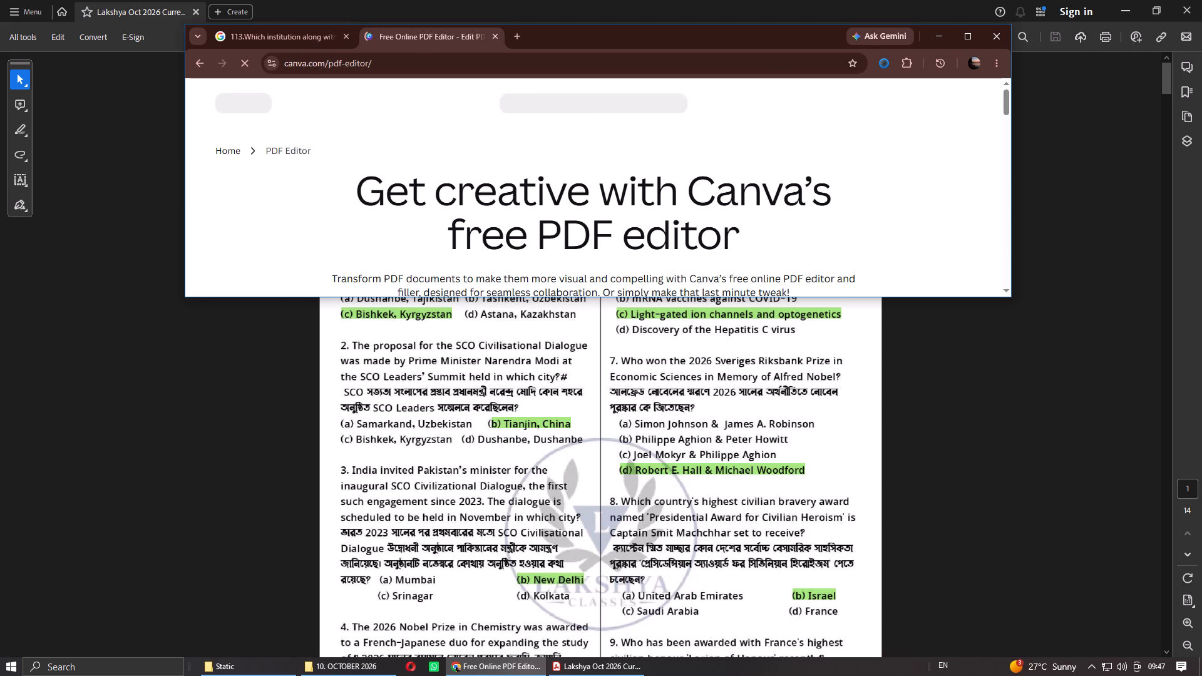
Upload Lakshya Oct 2026 Current_Affairs MCQ.pdf from the 10. OCTOBER 2026 folder to Canva's PDF editor.
scroll(555, 213, "down", 2)
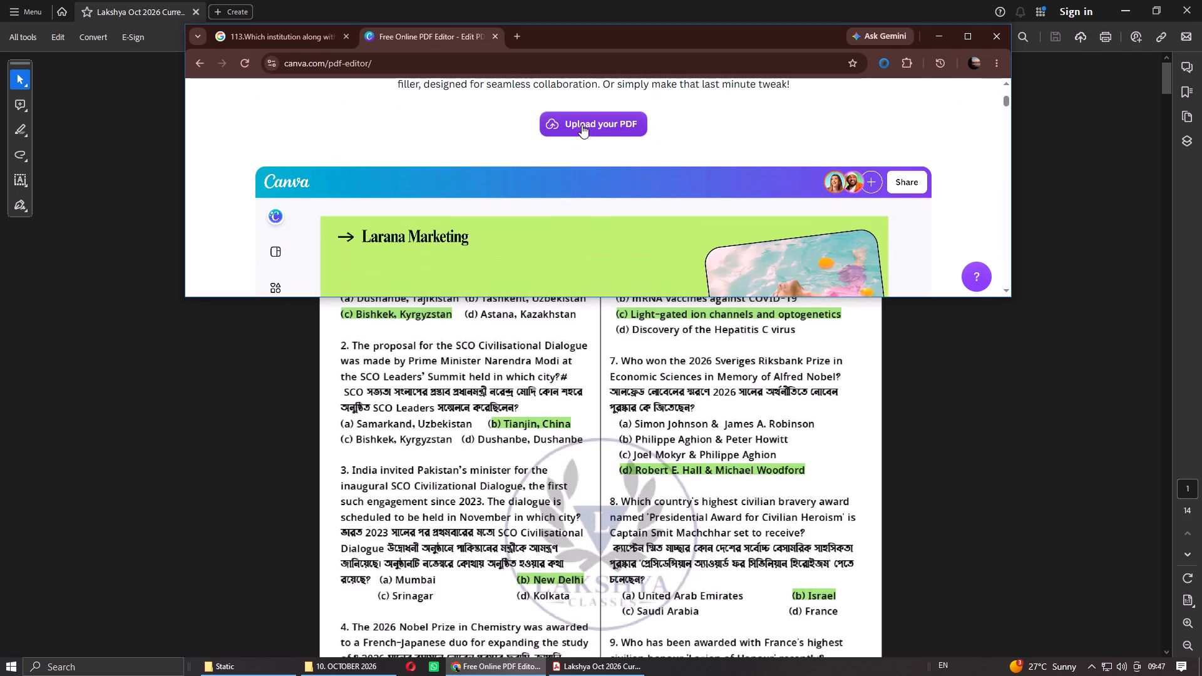
left_click(582, 125)
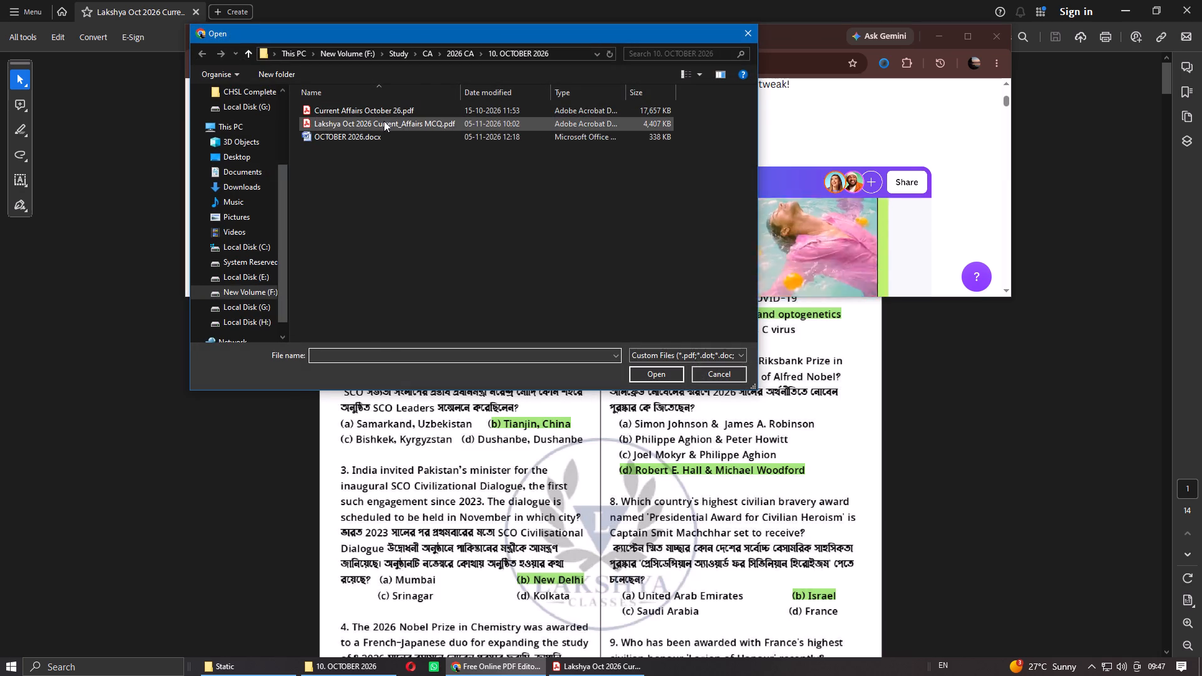
left_click(382, 120)
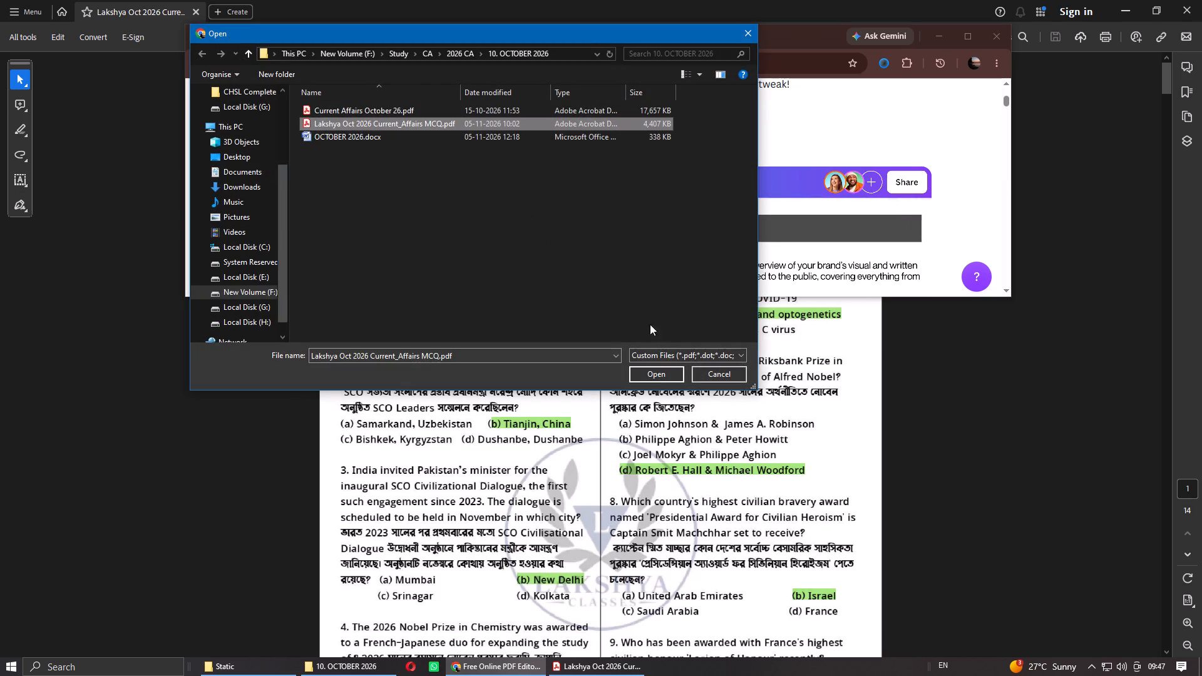
left_click(654, 377)
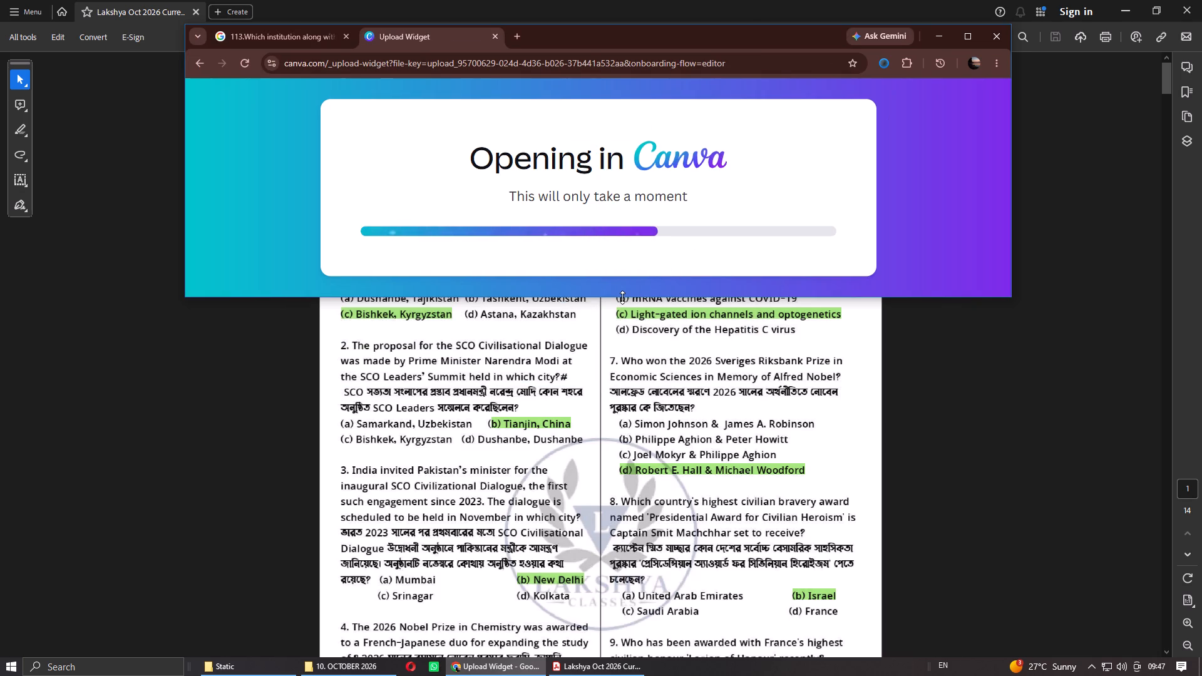
Restore Acrobat to a narrow window on the left side of the desktop, stretch it to full height and zoom out to fit the page width.
left_click(1151, 14)
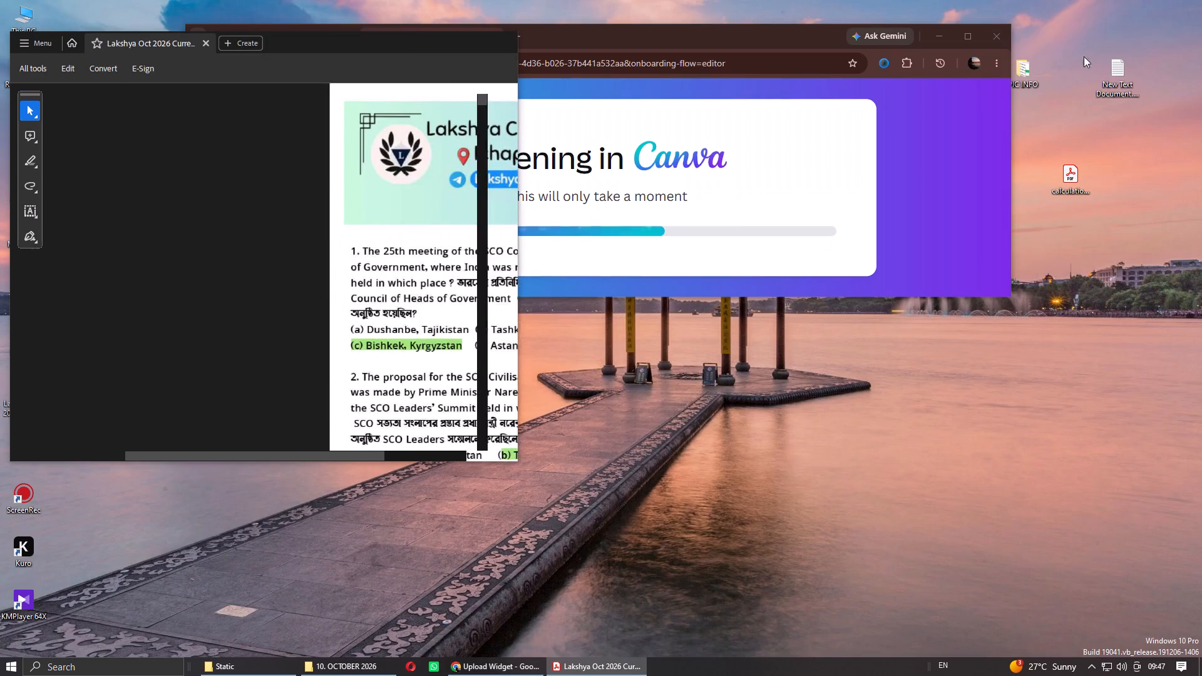
left_click_drag(291, 46, 280, 13)
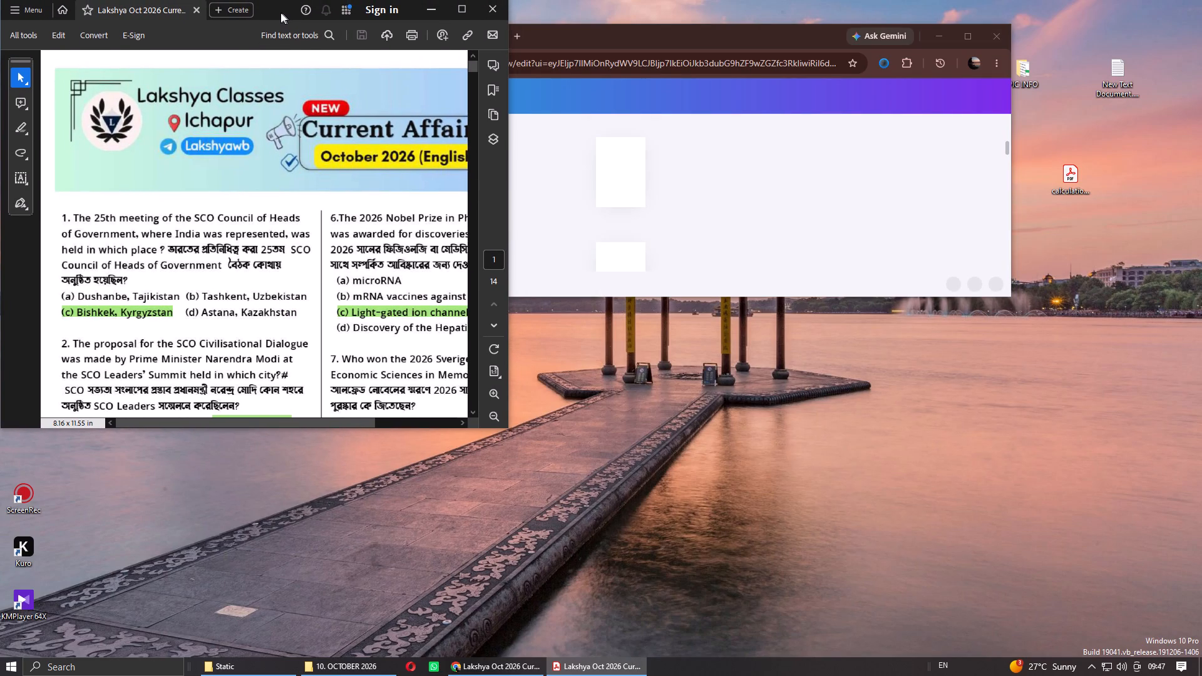
left_click_drag(280, 13, 279, 13)
left_click_drag(218, 433, 225, 557)
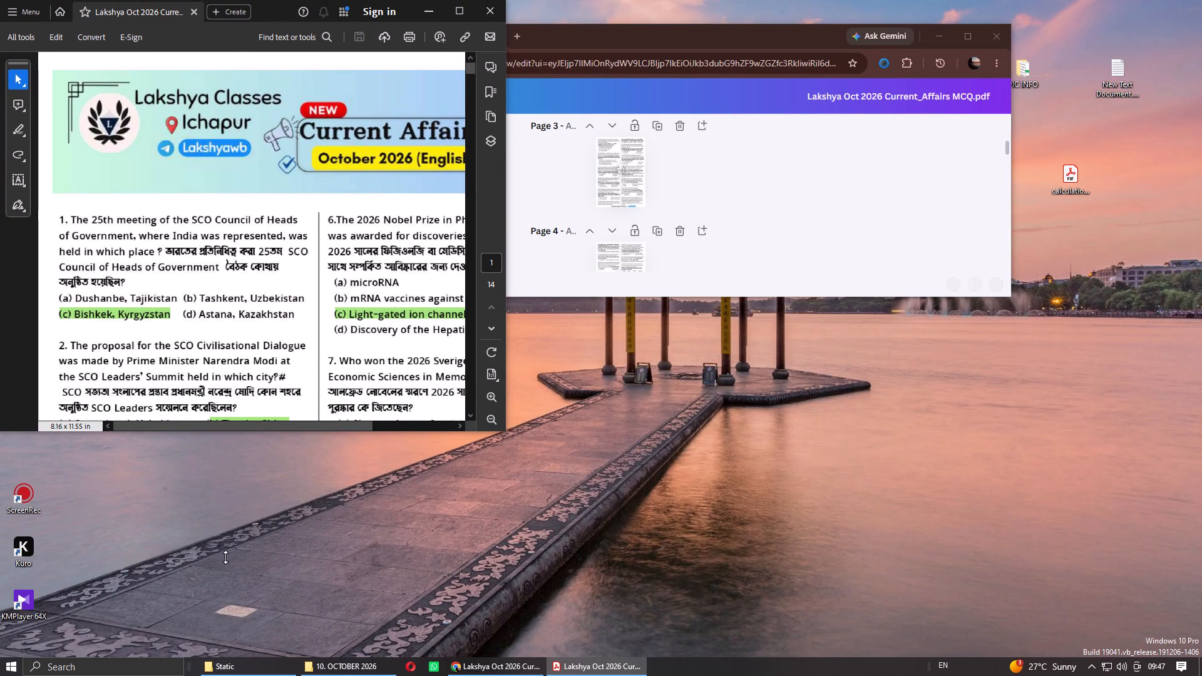
left_click_drag(225, 557, 225, 657)
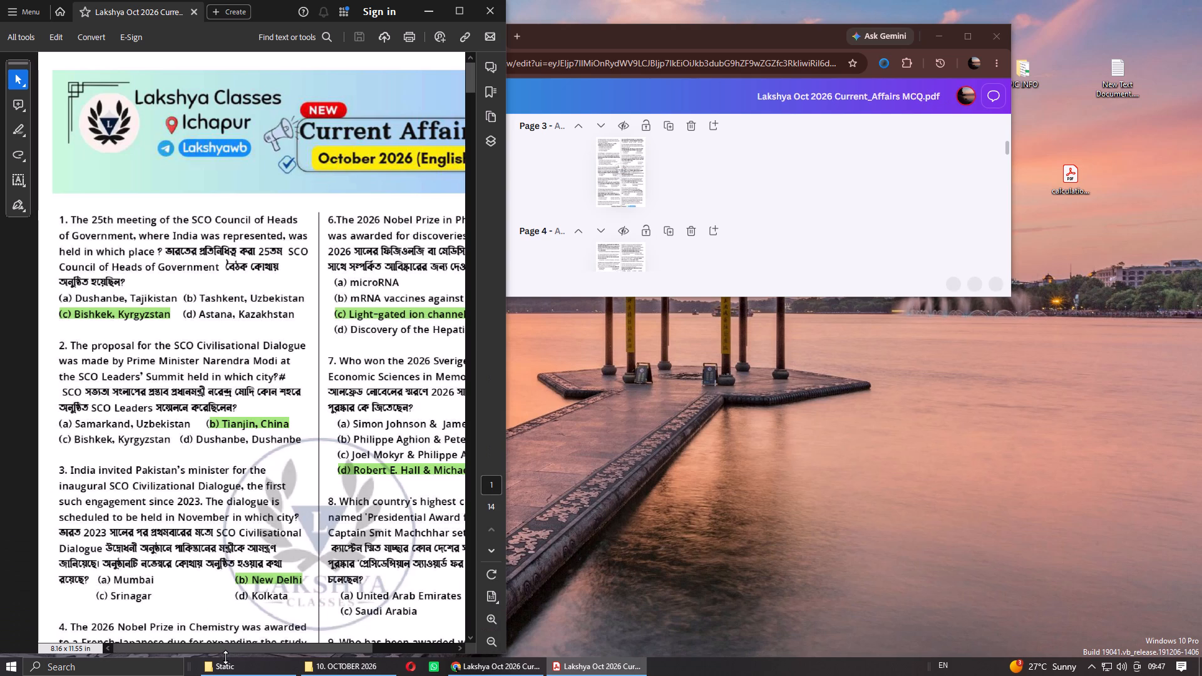
left_click_drag(225, 657, 225, 657)
left_click(488, 640)
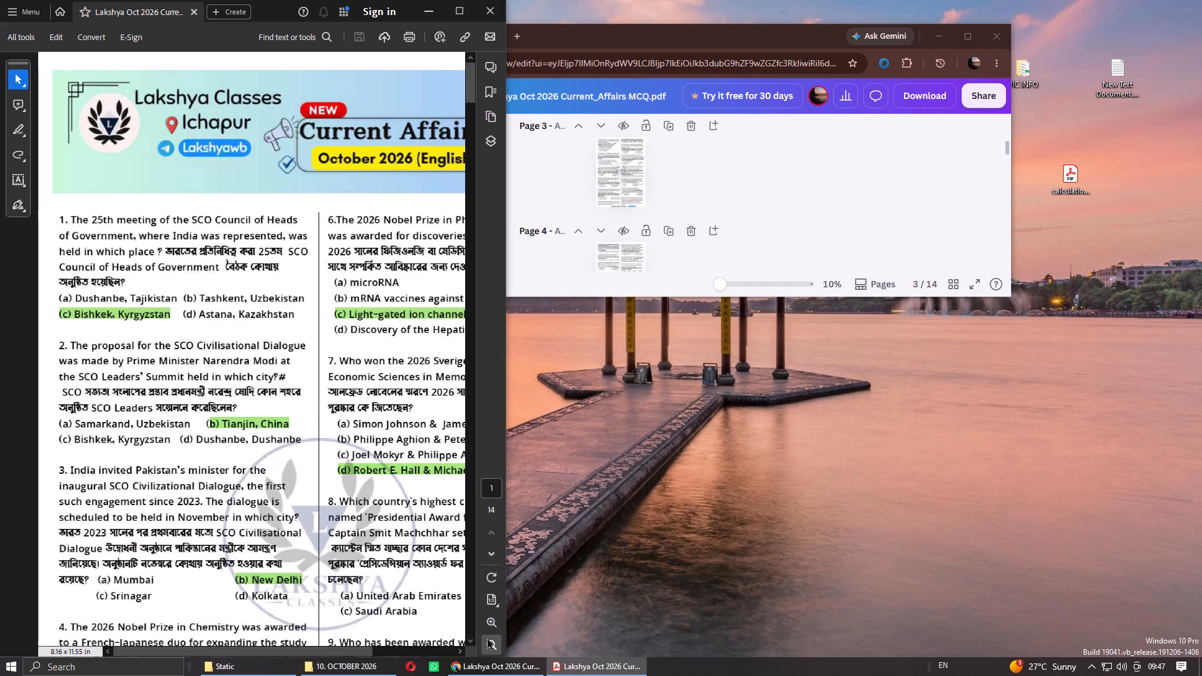
left_click(500, 405)
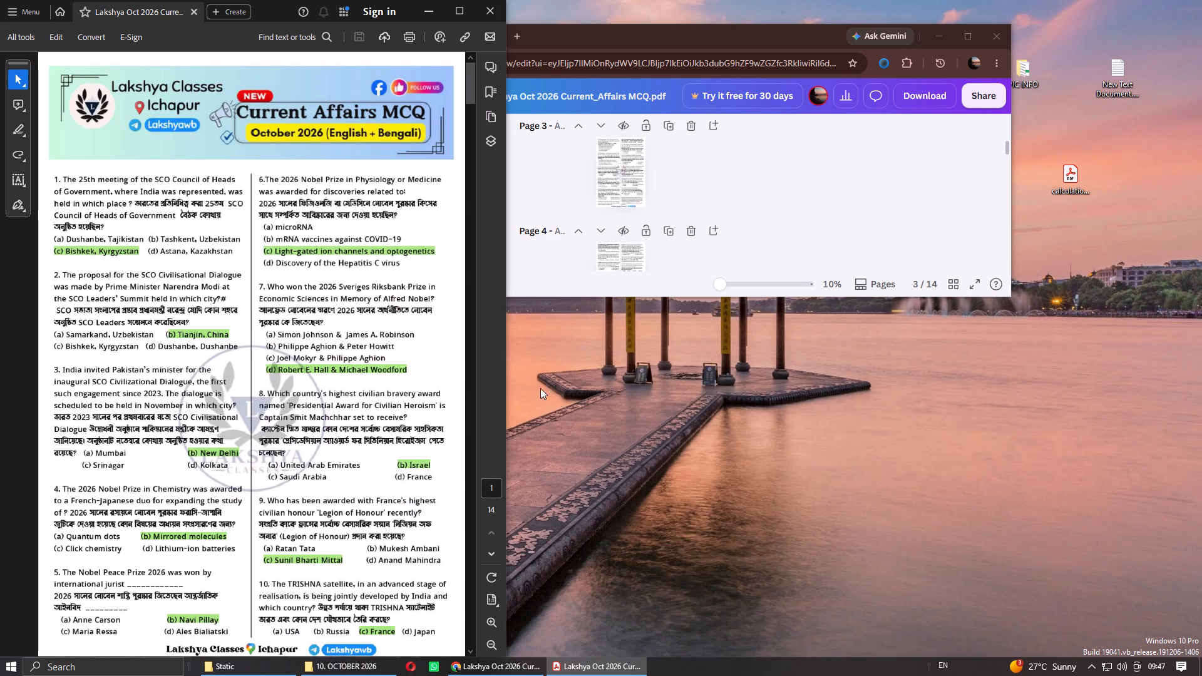
Make the Chrome window with the Canva document taller and narrower, and place it beside the Acrobat window.
left_click(716, 38)
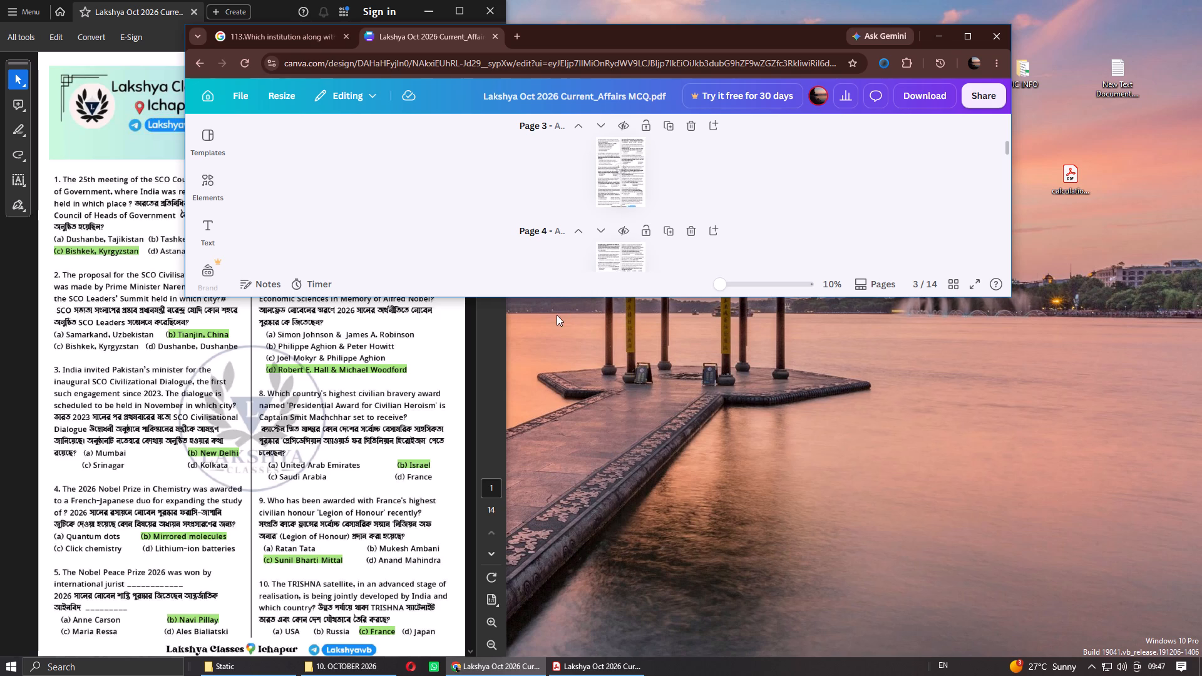
left_click_drag(548, 298, 559, 416)
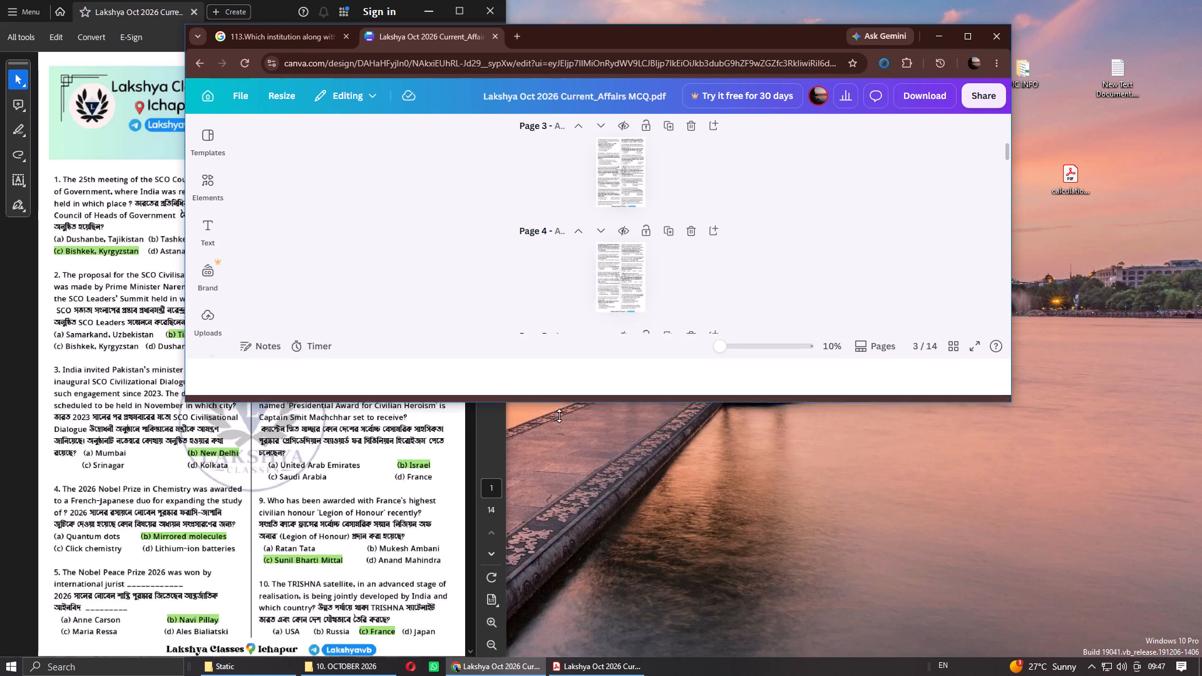
left_click_drag(559, 416, 550, 655)
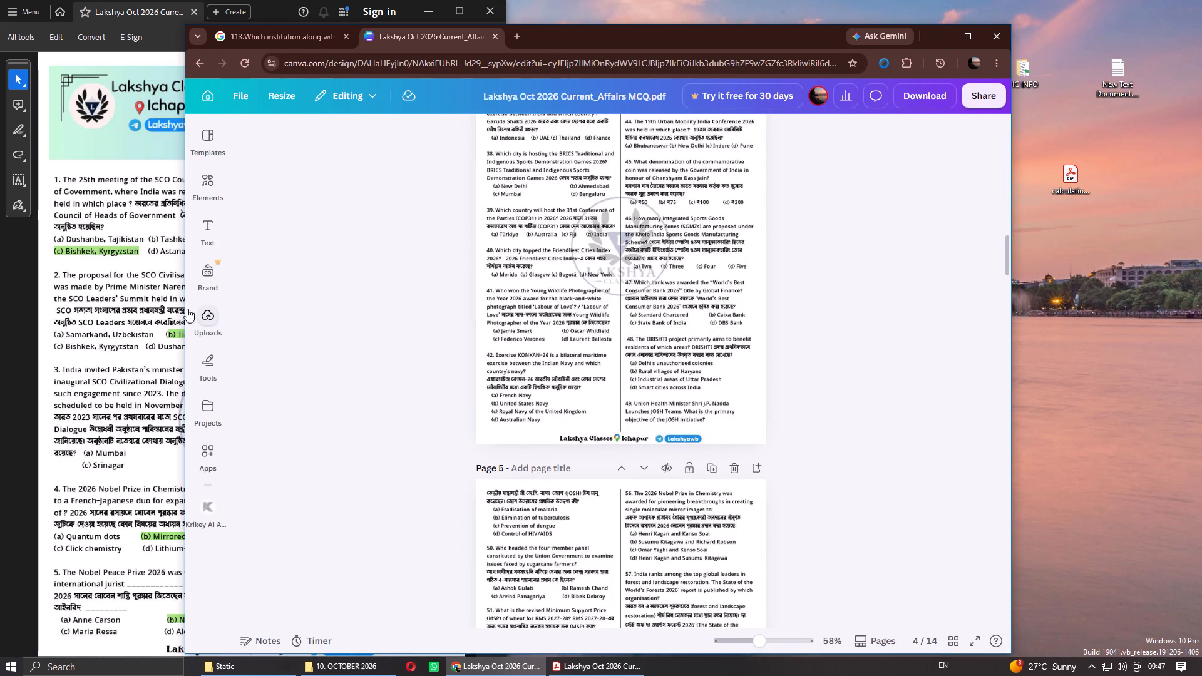
left_click_drag(182, 309, 464, 310)
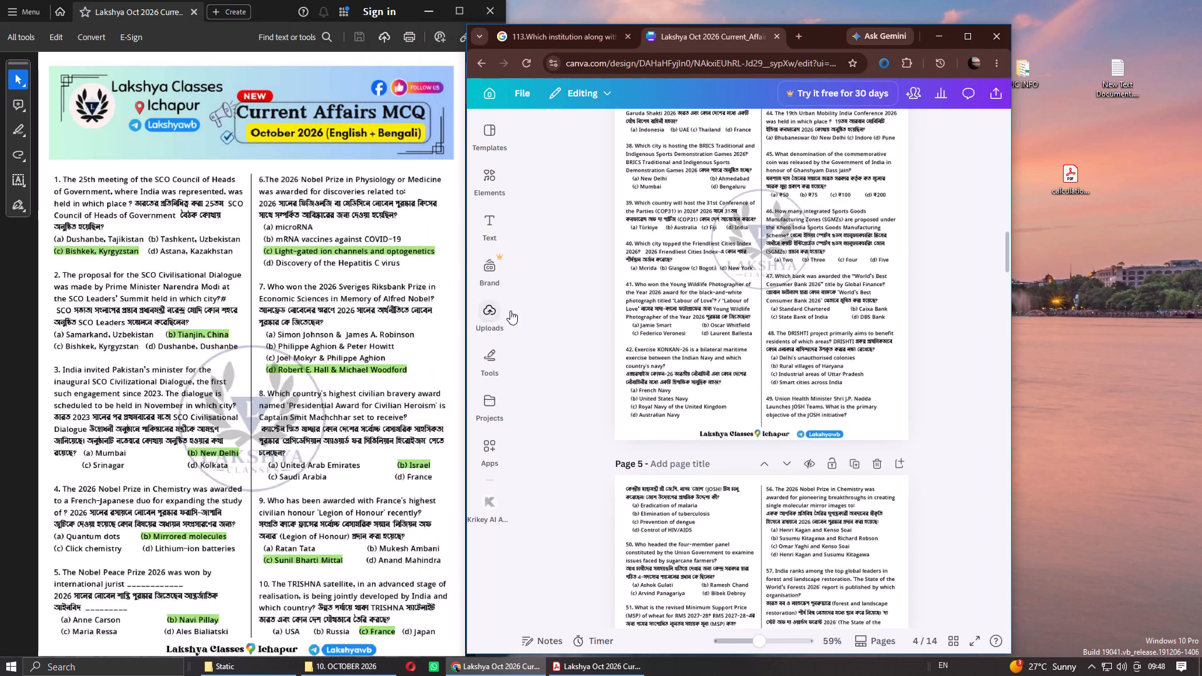
left_click_drag(821, 38, 872, 21)
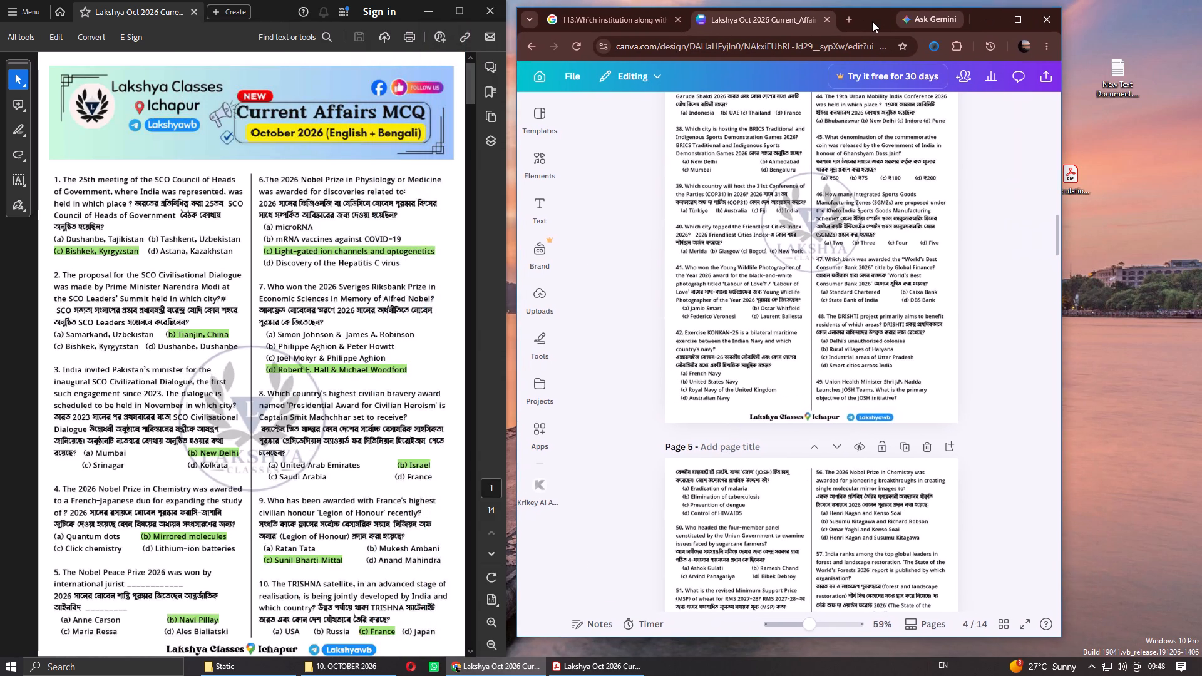
Move the Chrome window up against the Acrobat window and widen it to fill more of the desktop.
left_click_drag(872, 21, 867, 14)
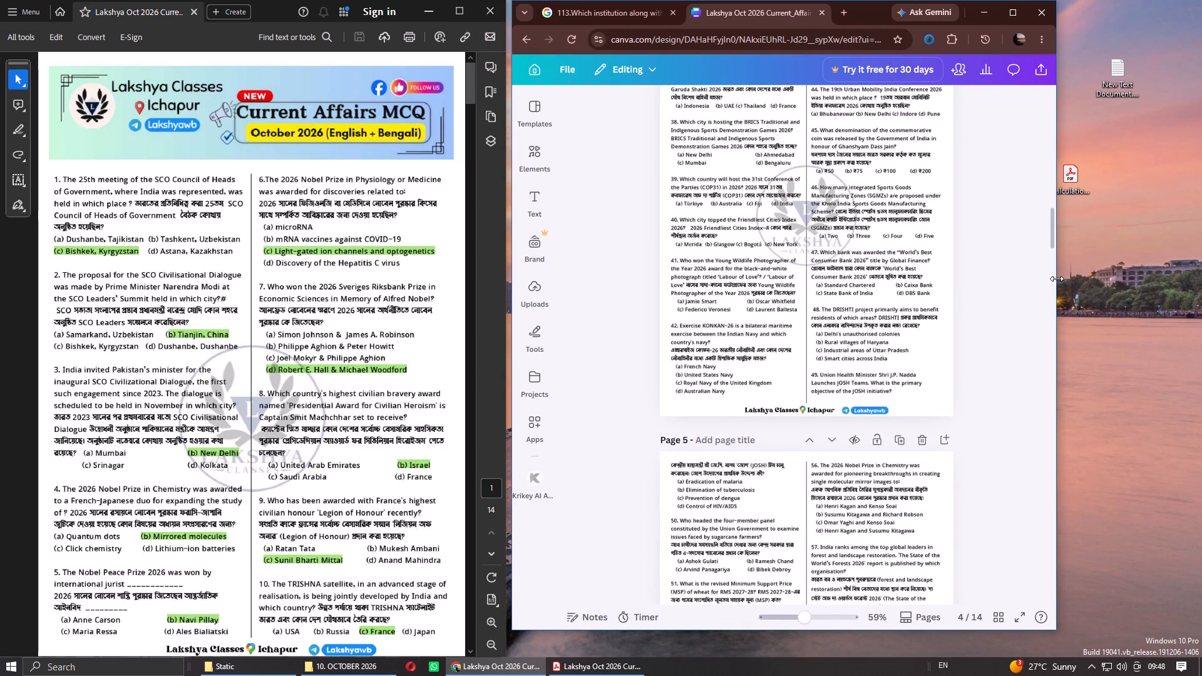
left_click_drag(1057, 279, 1153, 279)
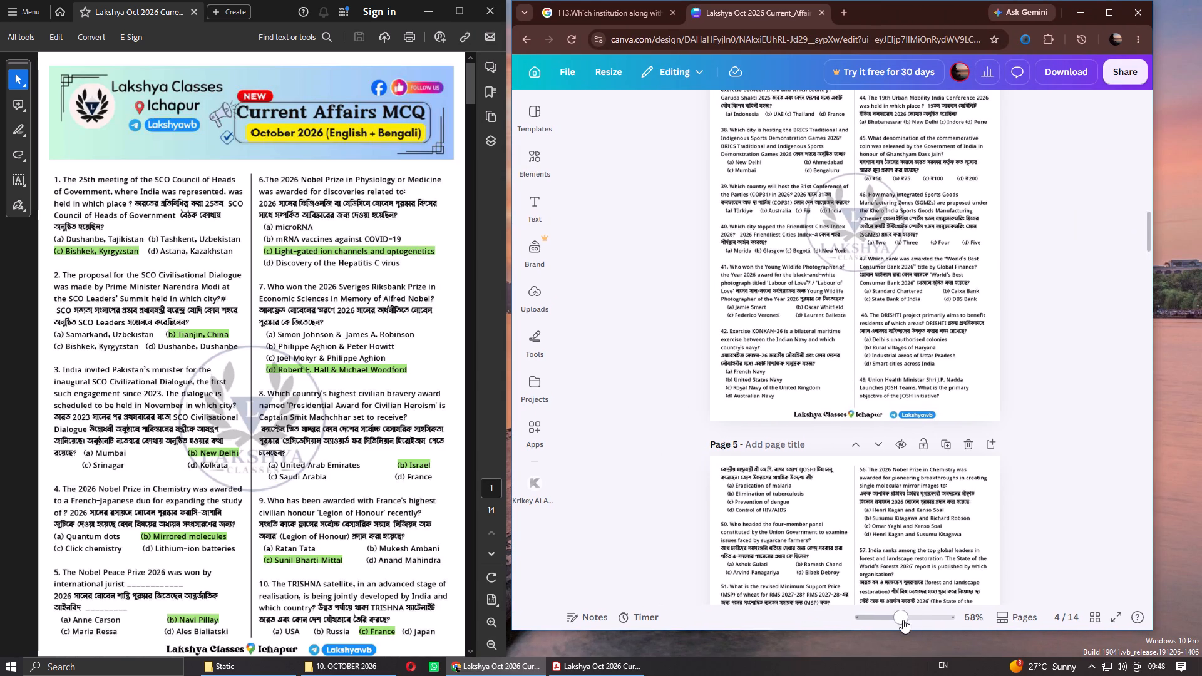
Enlarge the Canva document to 102% zoom and return to page 1 with the first questions in view.
left_click_drag(903, 620, 922, 618)
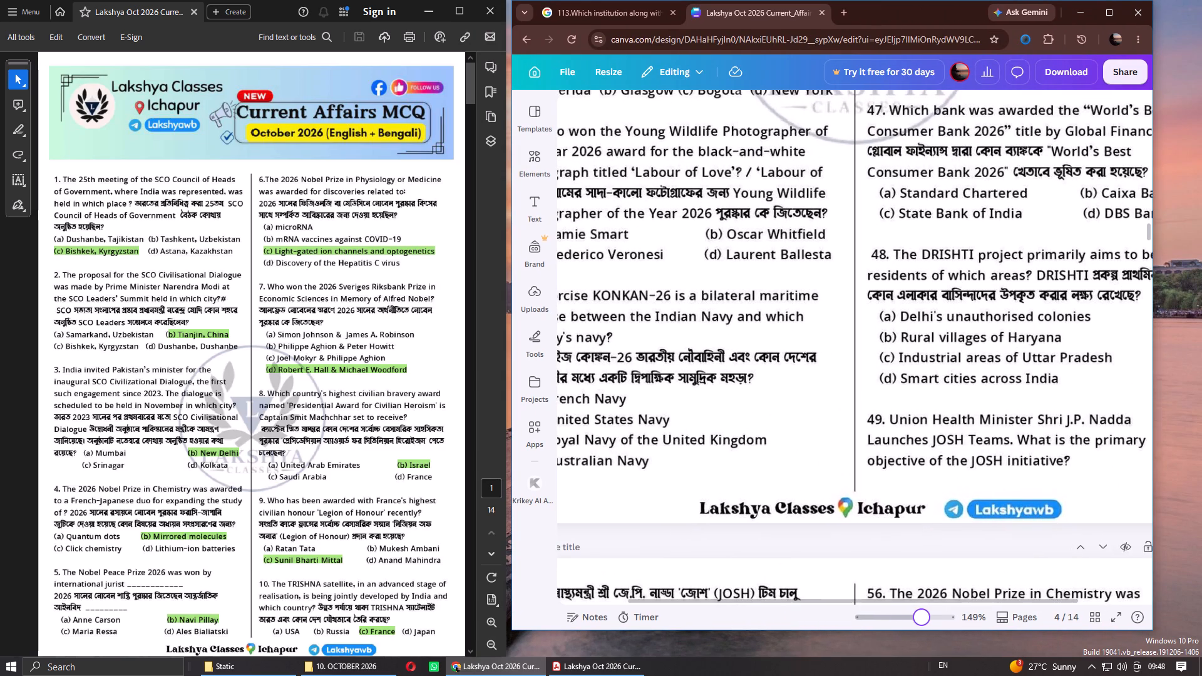
left_click_drag(922, 618, 911, 620)
scroll(954, 450, "up", 15)
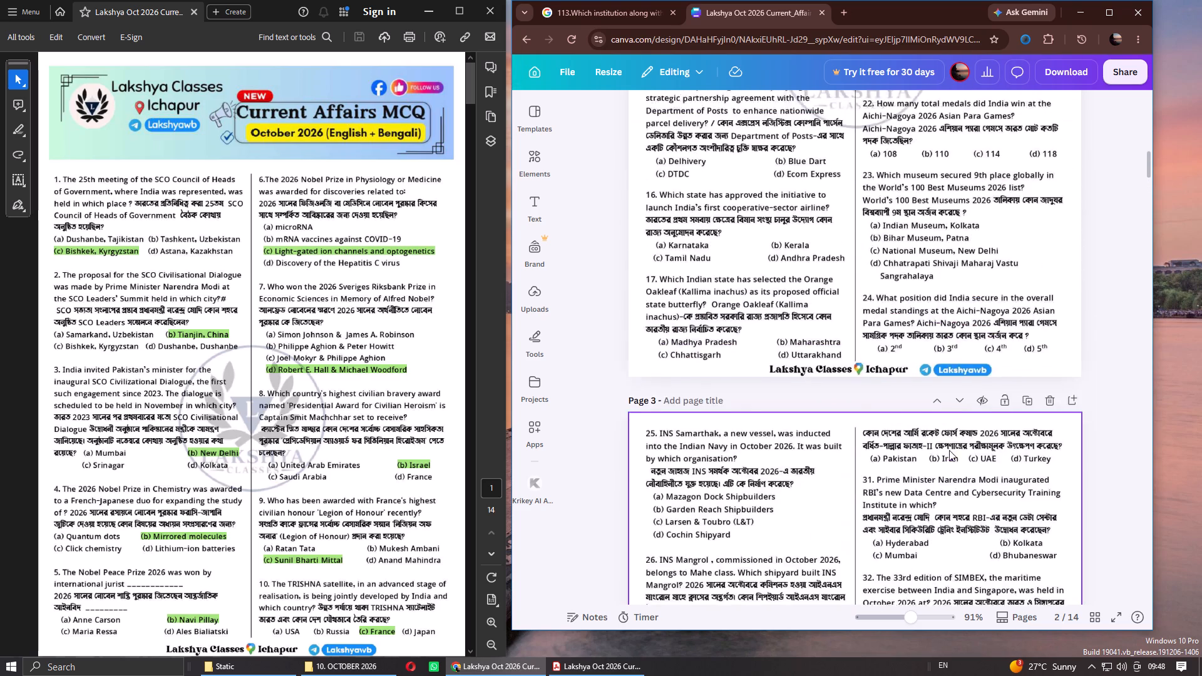
scroll(949, 450, "up", 11)
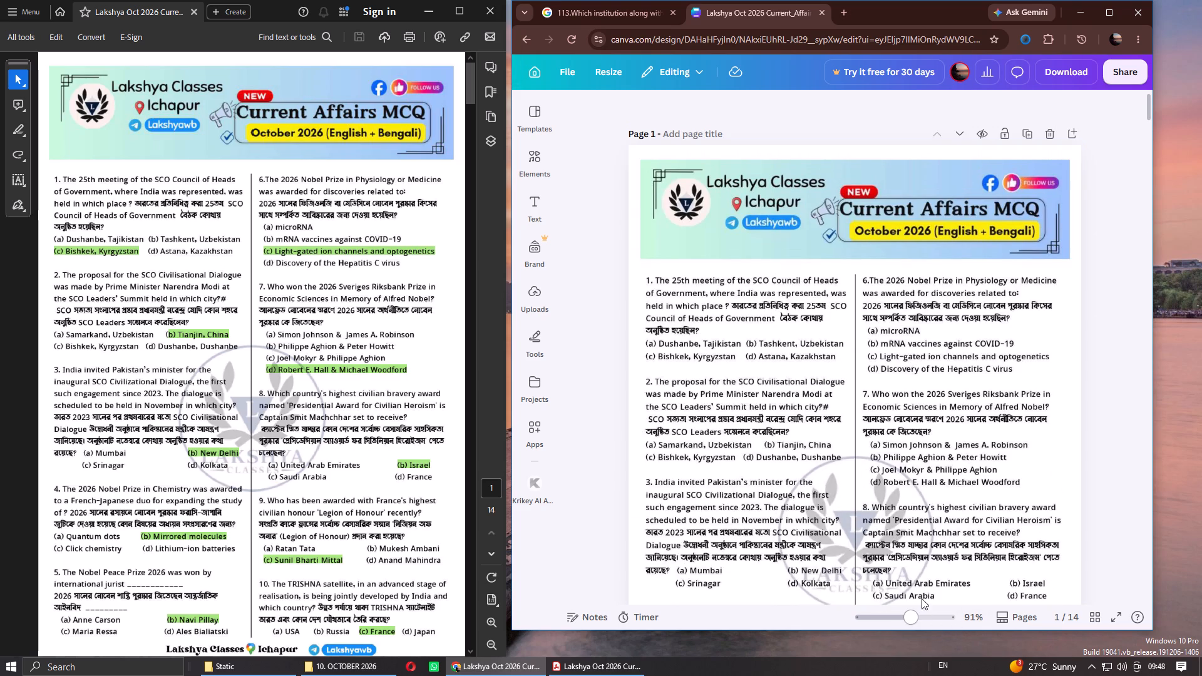
scroll(898, 508, "down", 1)
left_click(910, 616)
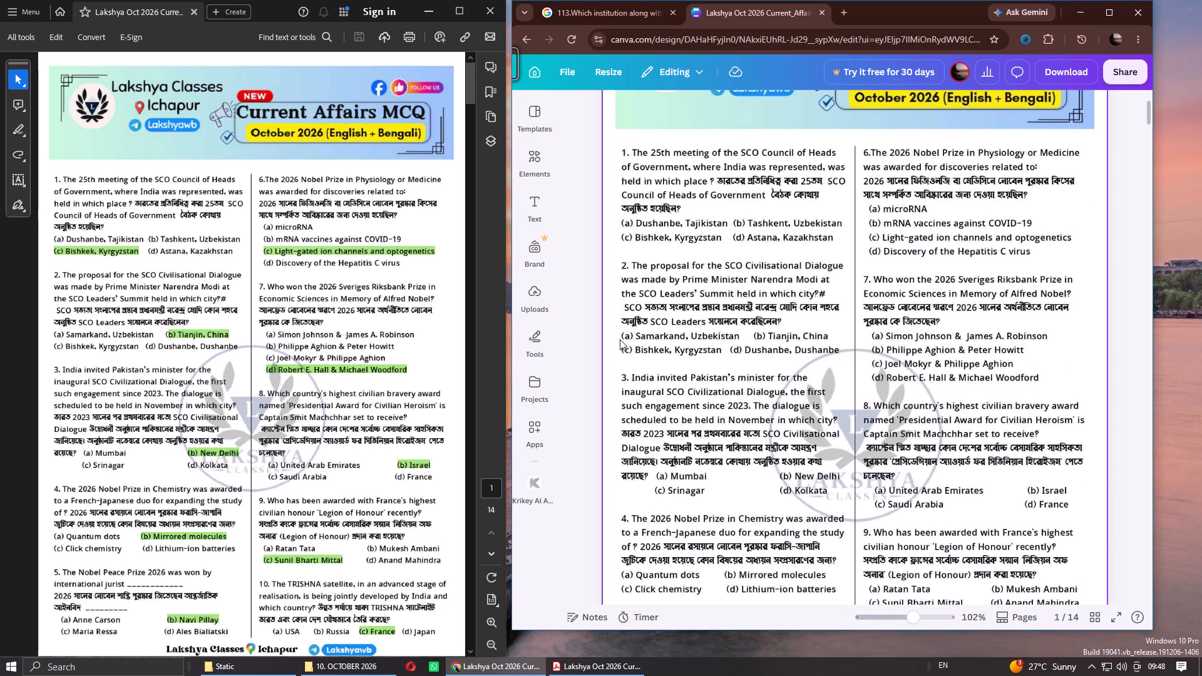
Open Canva's drawing tools and select the marker in Vivid red #e7191f.
left_click(533, 207)
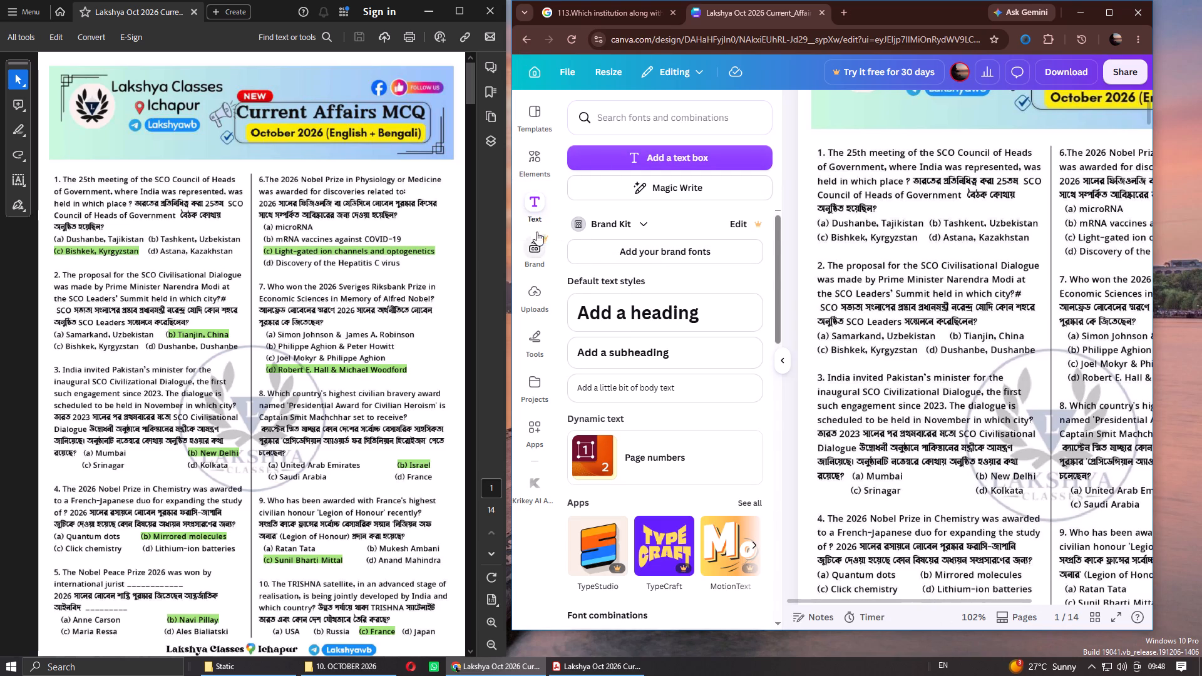
left_click(540, 336)
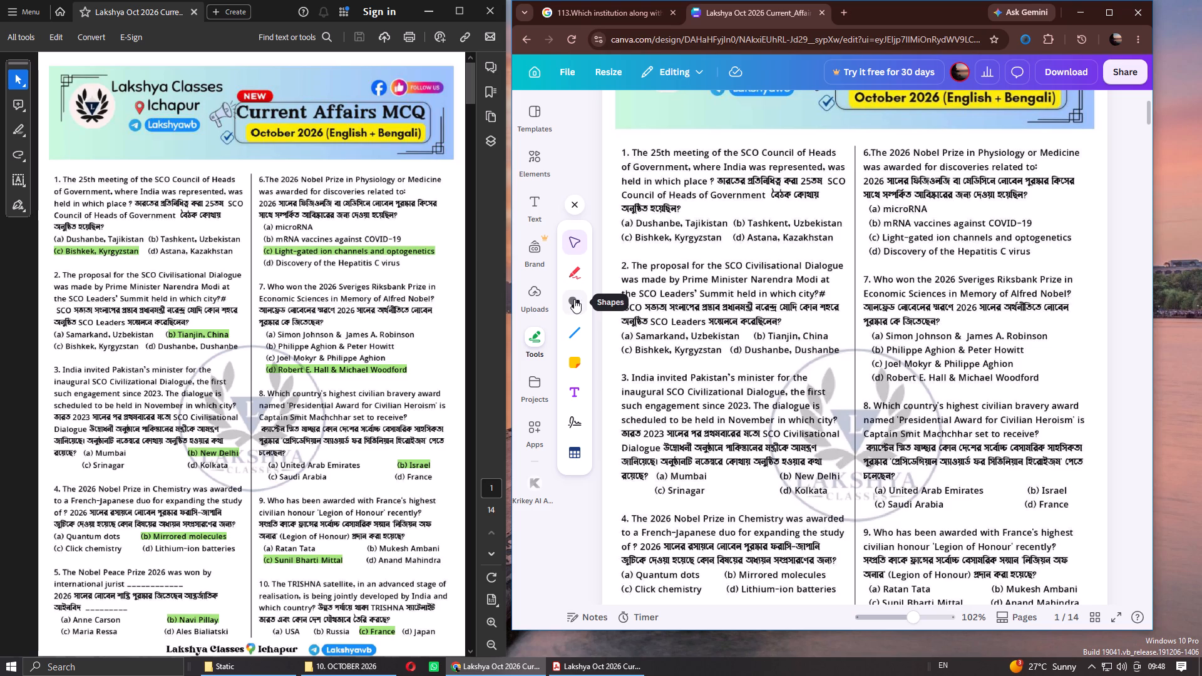
left_click(573, 325)
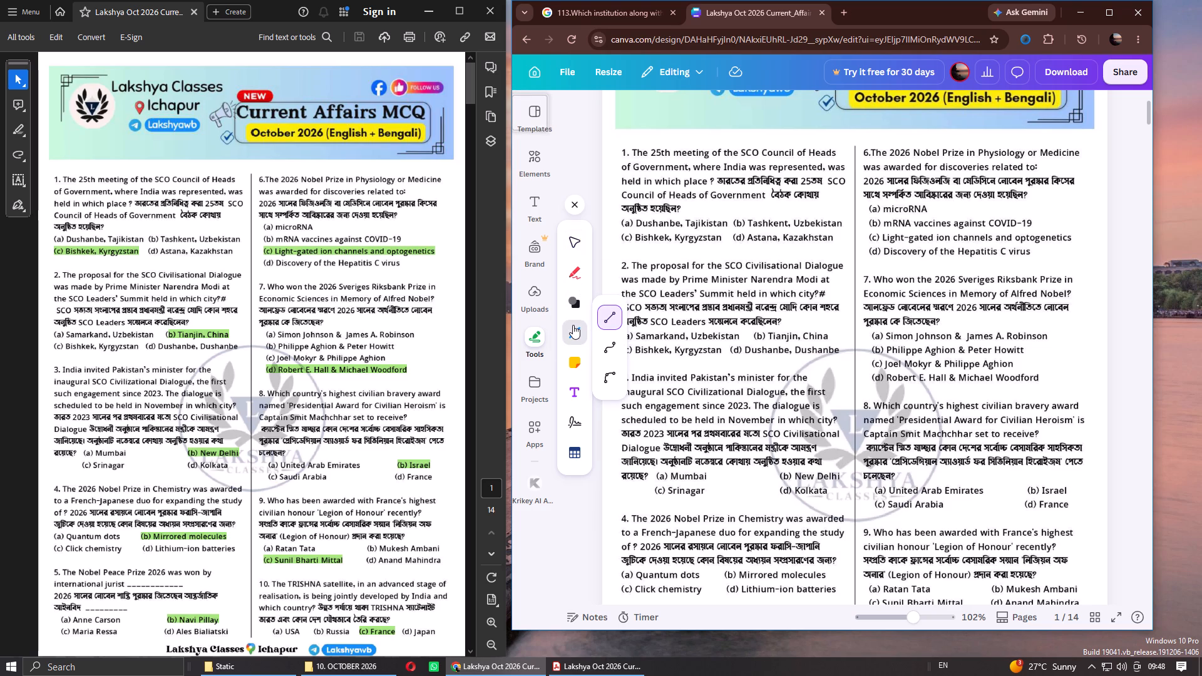
left_click(576, 272)
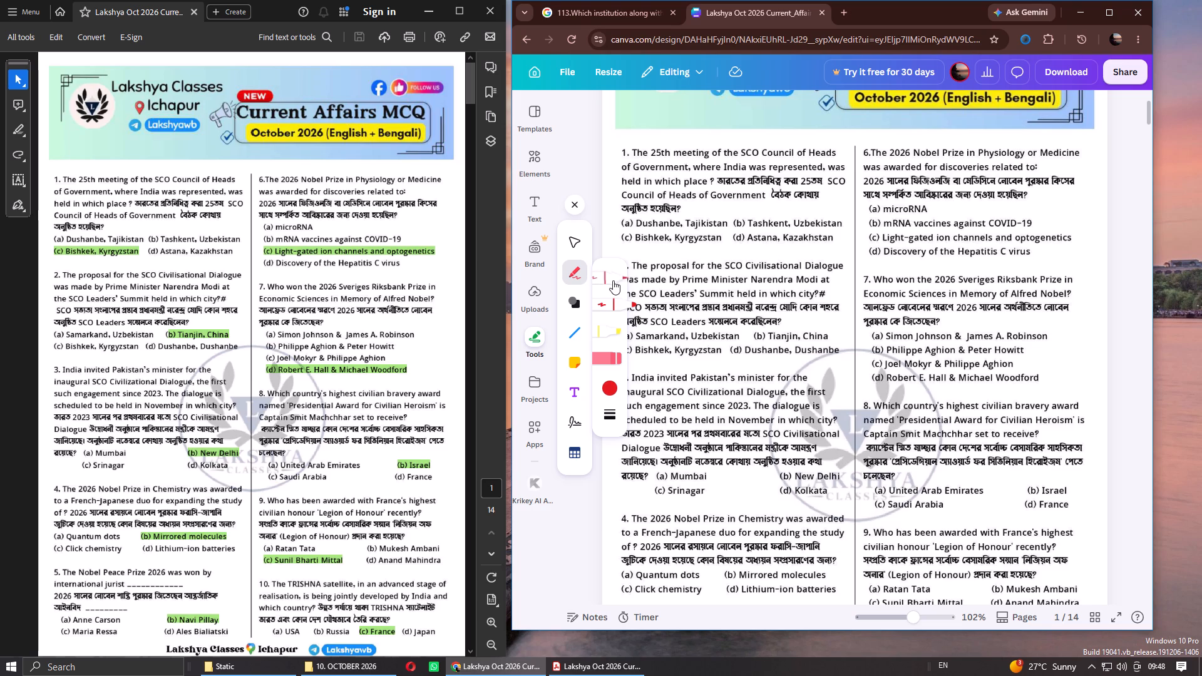
left_click(608, 305)
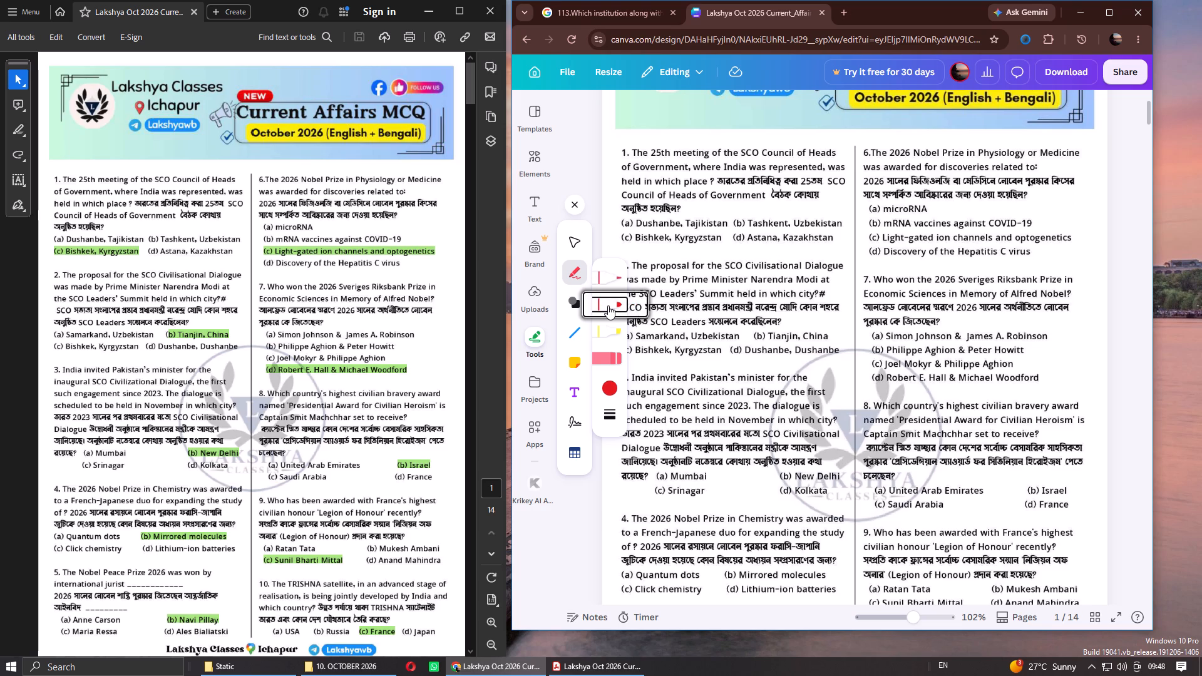
left_click(610, 381)
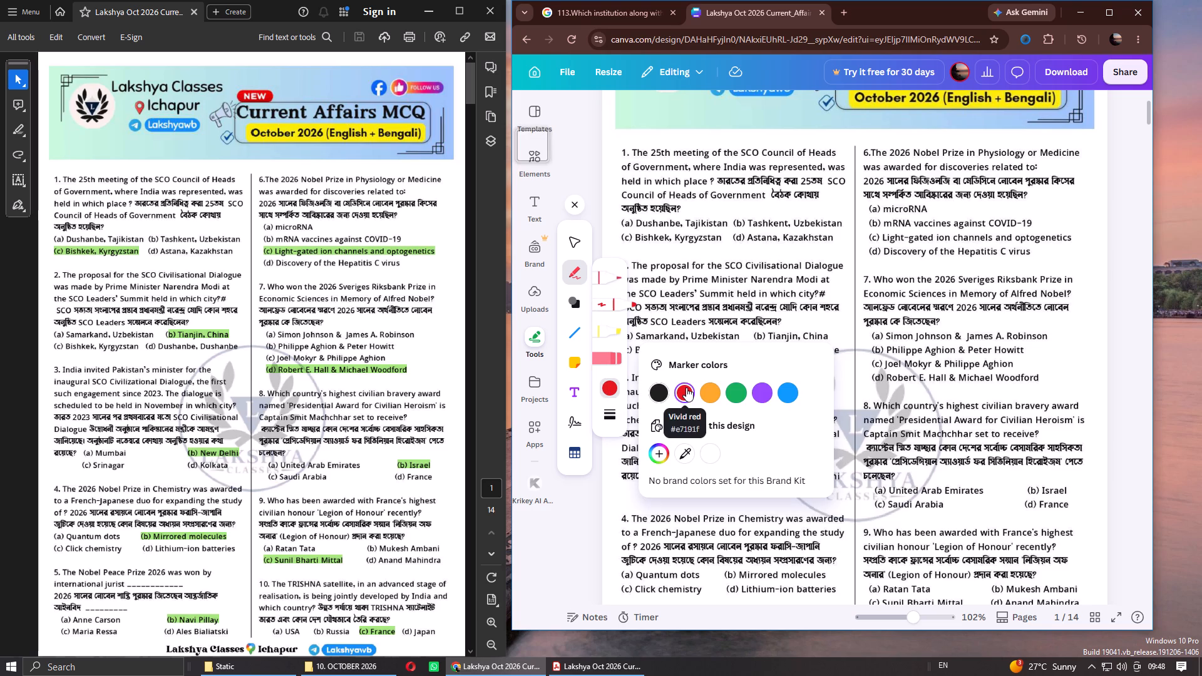
left_click(686, 387)
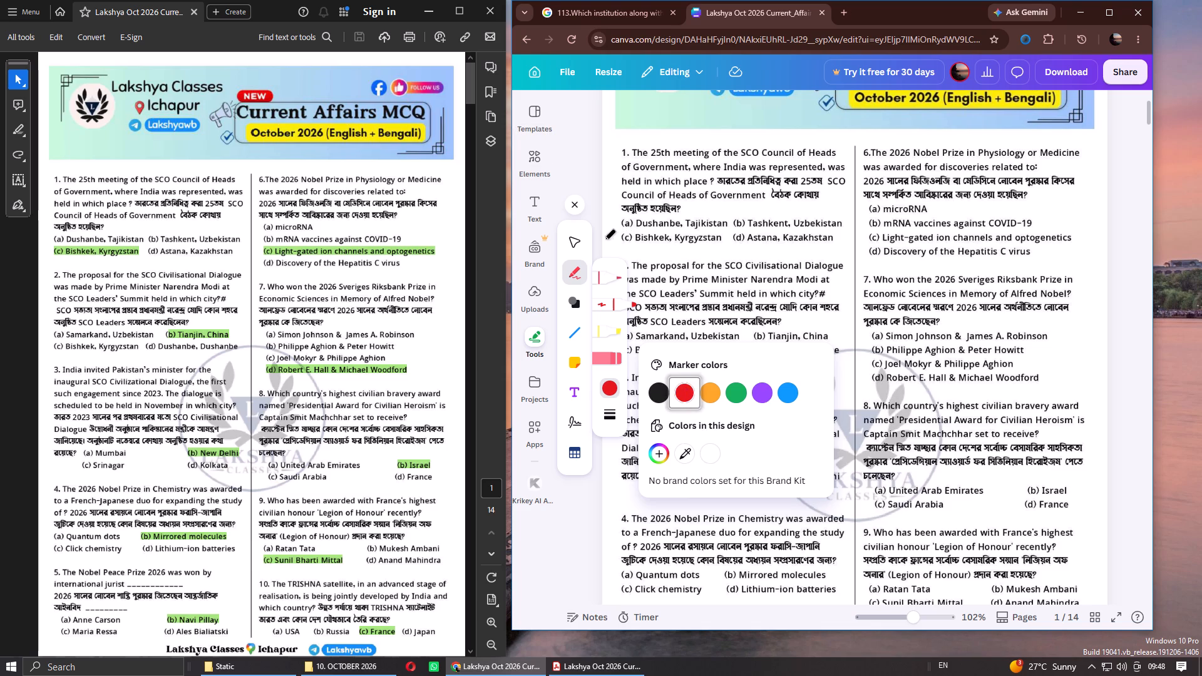
left_click(573, 212)
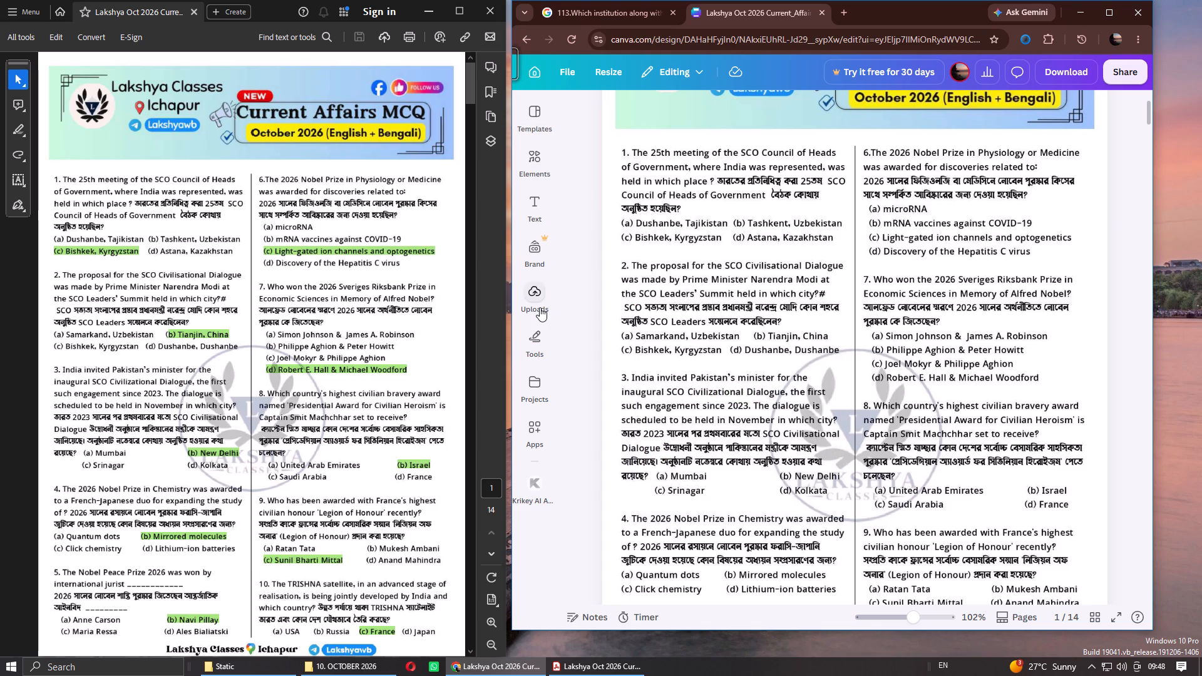
left_click(538, 336)
left_click(578, 274)
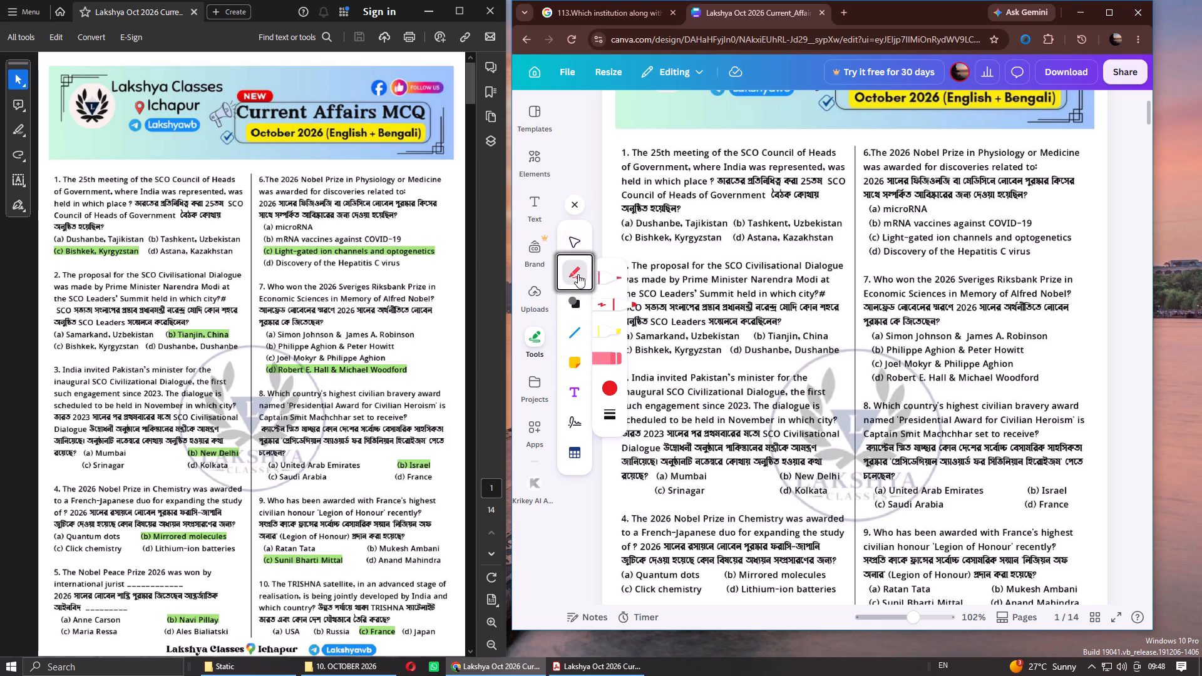
left_click(612, 307)
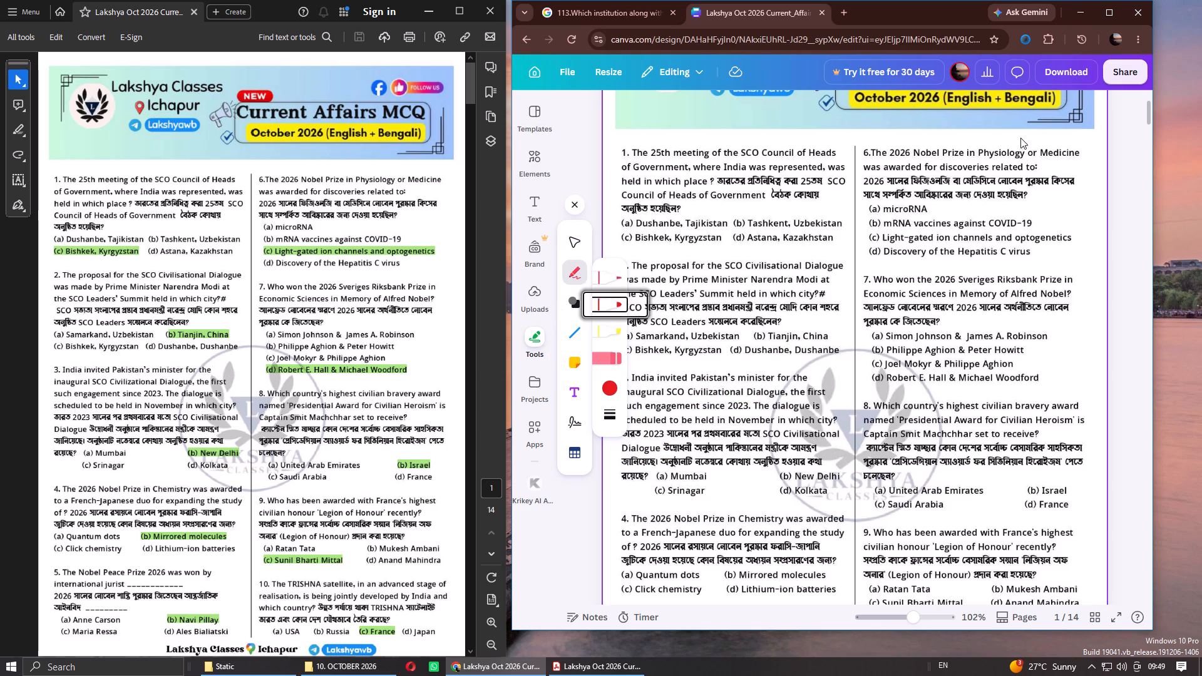
scroll(666, 236, "down", 2)
scroll(666, 236, "up", 4)
scroll(675, 209, "down", 2)
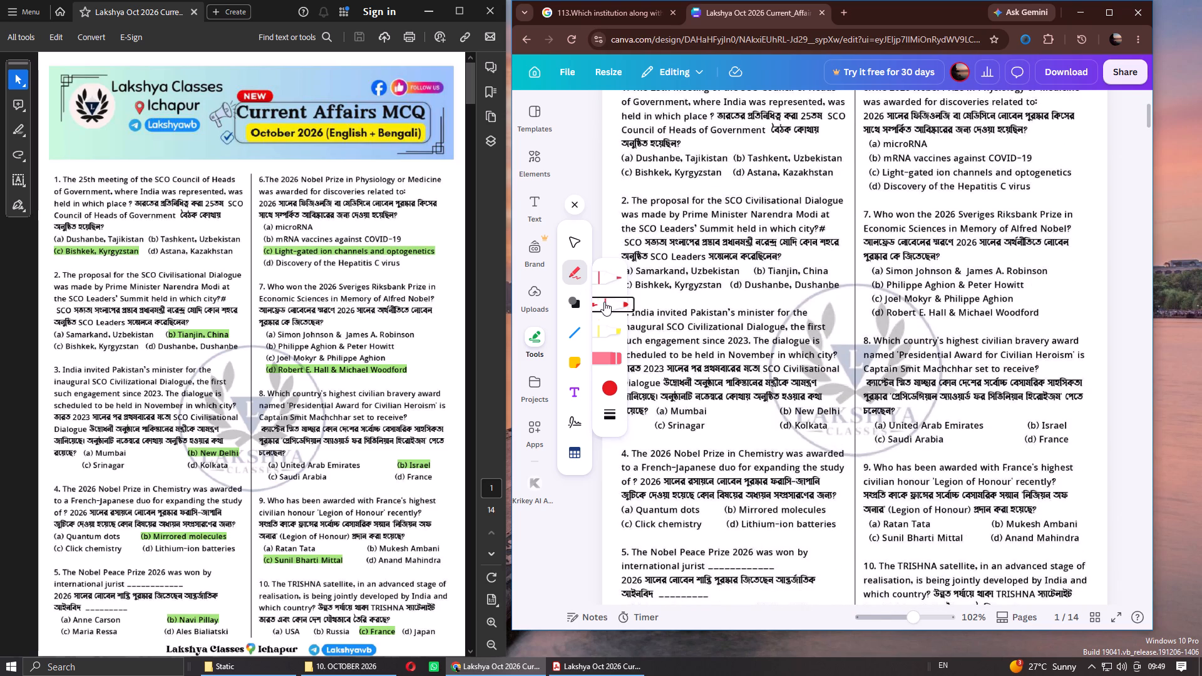
double_click(604, 302)
Draw red ticks on page 1 beside answers 1(c) Bishkek, 2(b) Tianjin, 3(b) New Delhi, 4(b) Mirrored molecules and 5(b) Navi Pillay.
scroll(640, 188, "up", 1)
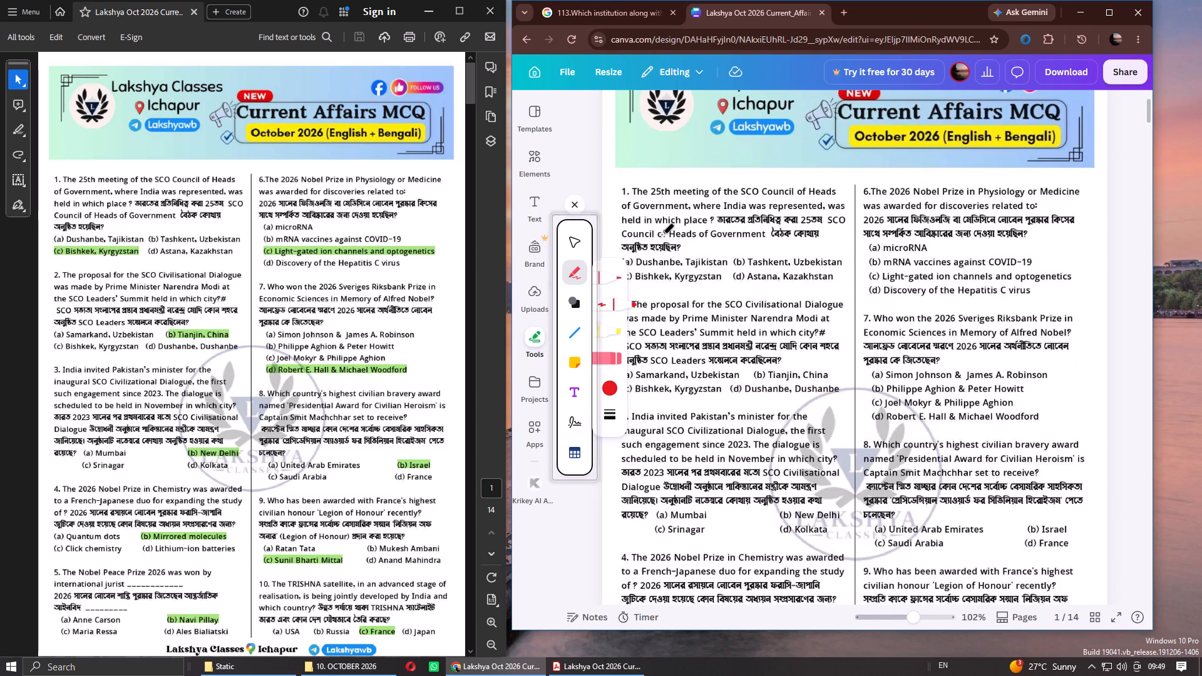
scroll(662, 233, "down", 1)
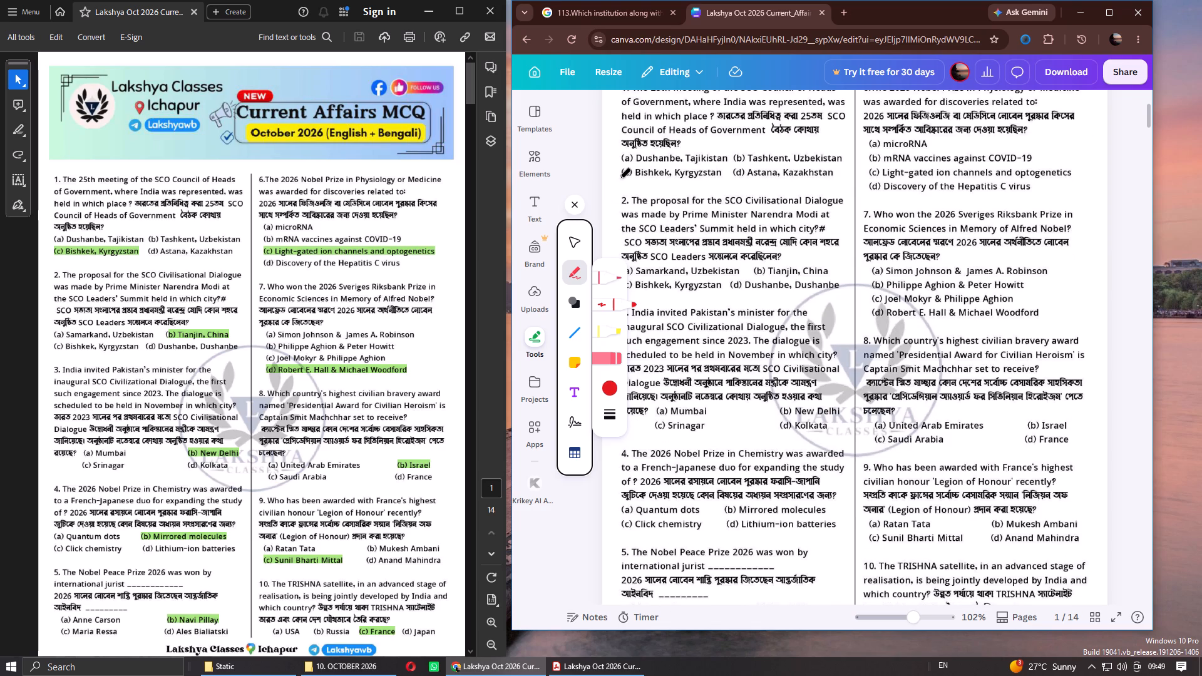
left_click_drag(615, 178, 631, 168)
scroll(675, 180, "down", 1)
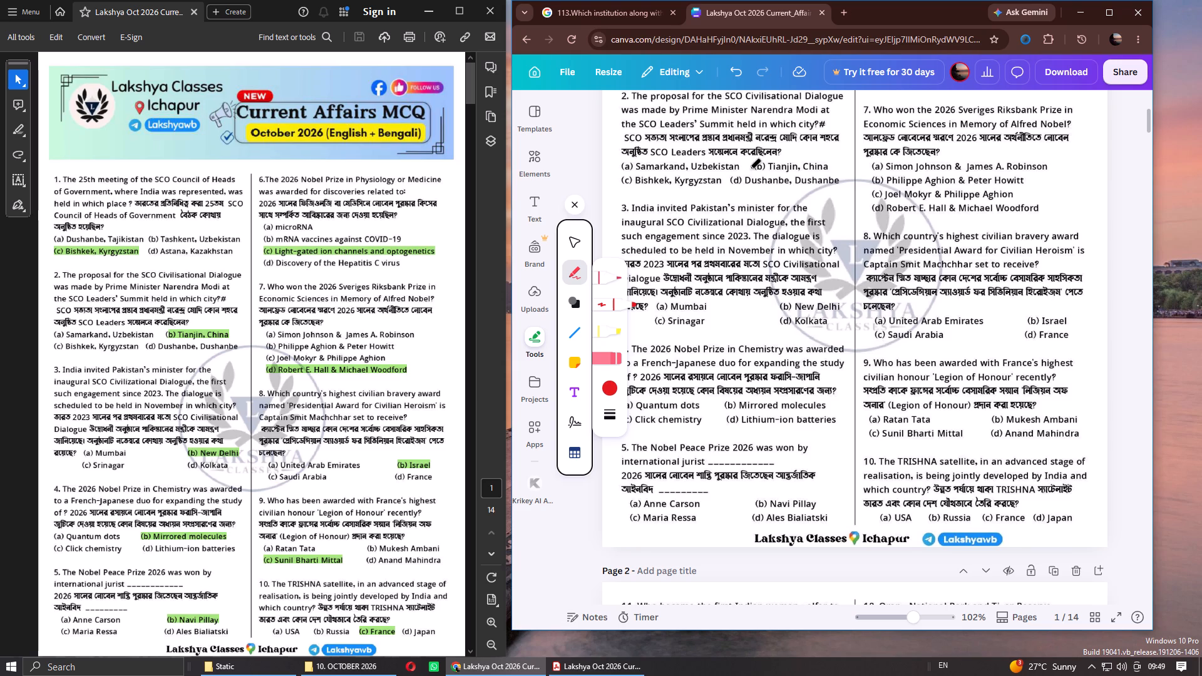
left_click_drag(749, 169, 769, 160)
scroll(731, 217, "down", 1)
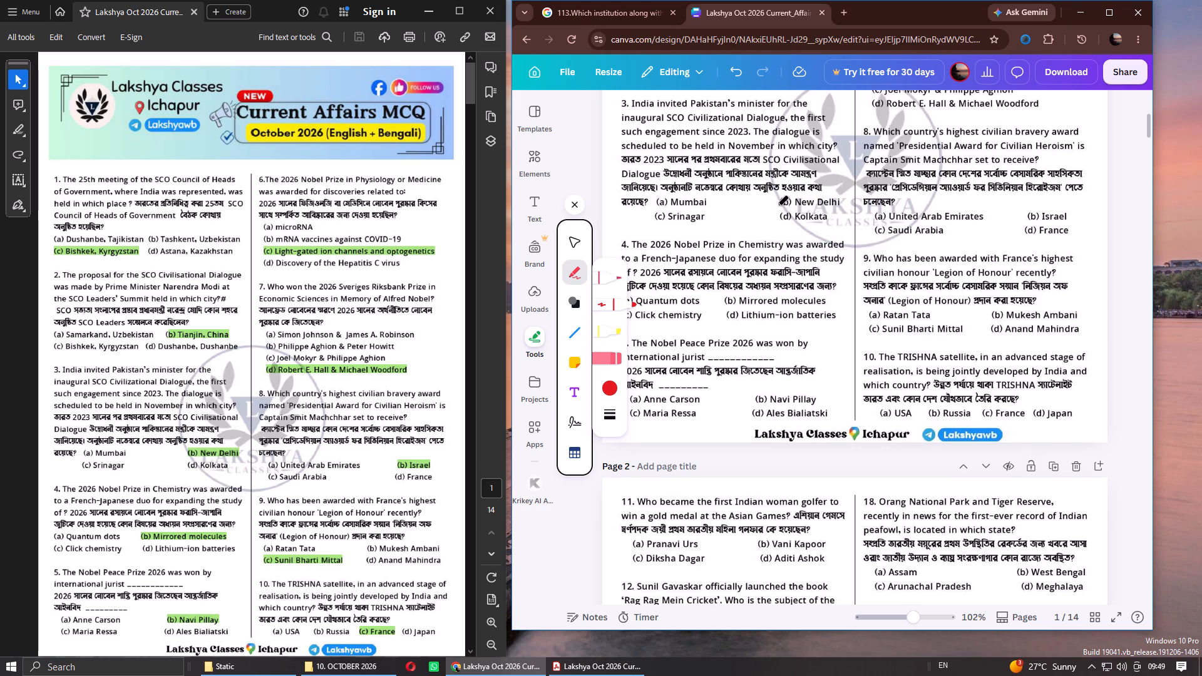
left_click_drag(773, 205, 793, 196)
left_click_drag(719, 305, 734, 296)
left_click_drag(751, 404, 770, 394)
Draw red ticks on page 1 beside answers 6(c) Light-gated ion channels and optogenetics and 7(d) Robert E. Hall & Michael Woodford.
scroll(811, 364, "up", 3)
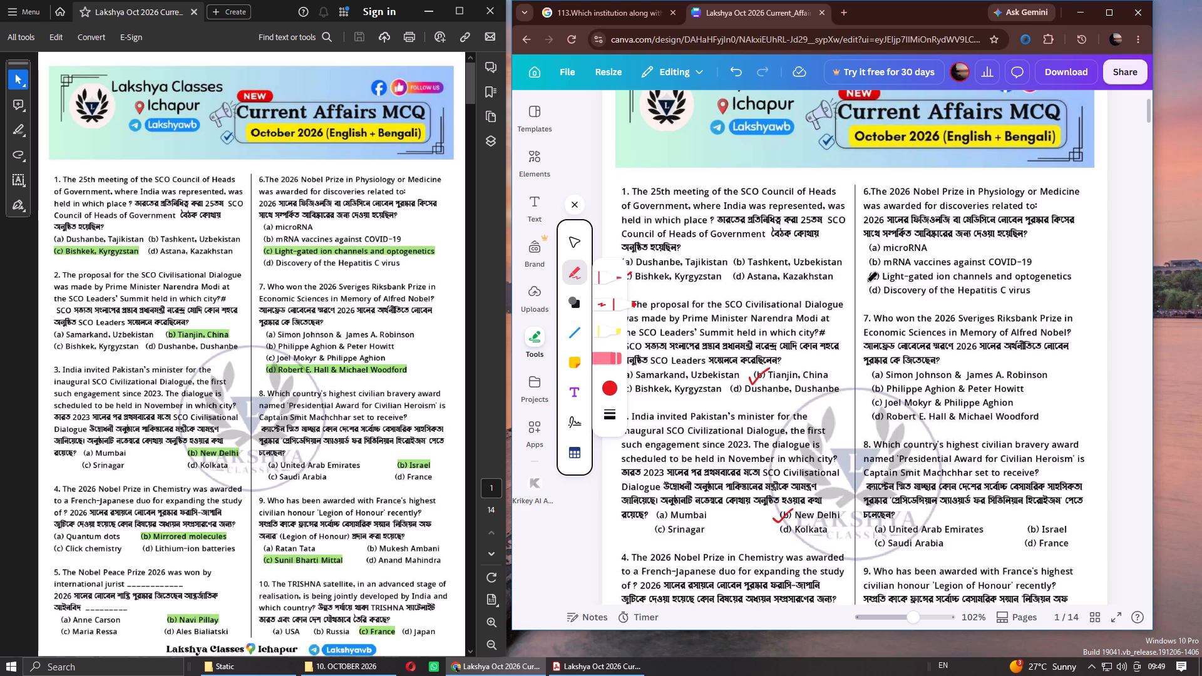
left_click_drag(865, 279, 888, 272)
key("ctrl+z")
left_click_drag(864, 279, 881, 267)
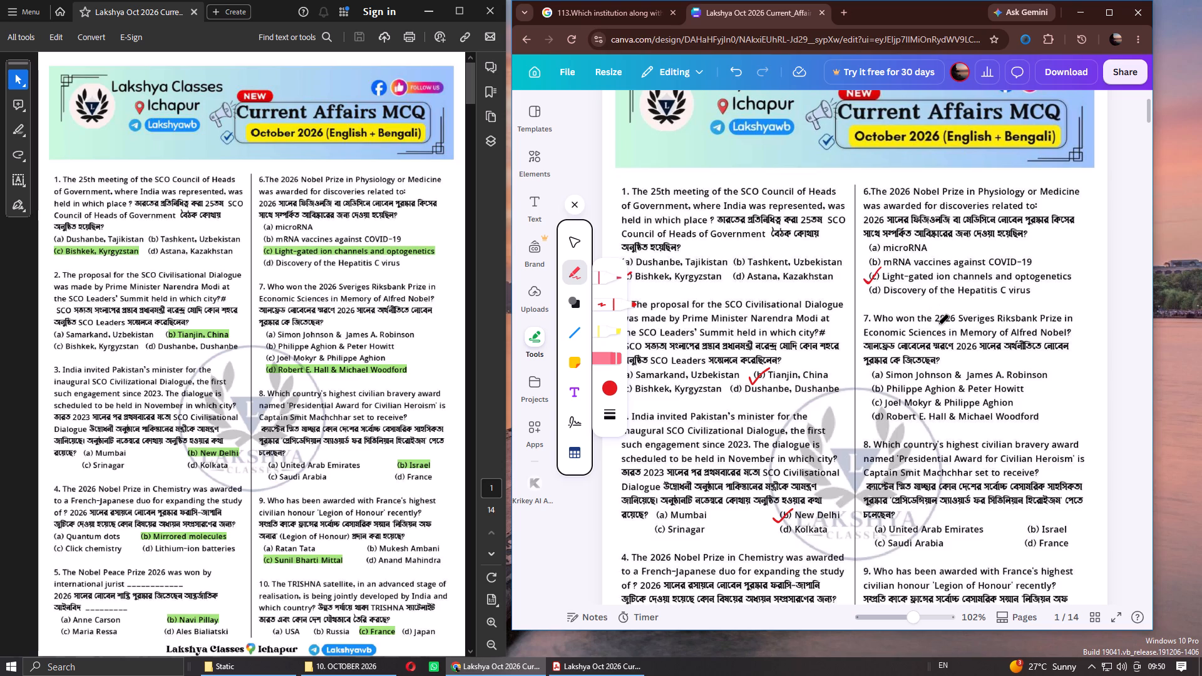
left_click_drag(868, 421, 872, 426)
left_click_drag(872, 426, 885, 413)
Draw red ticks on page 1 beside answers 8(b) Israel, 9(c) Sunil Bharti Mittal and 10(c) France.
scroll(956, 356, "down", 1)
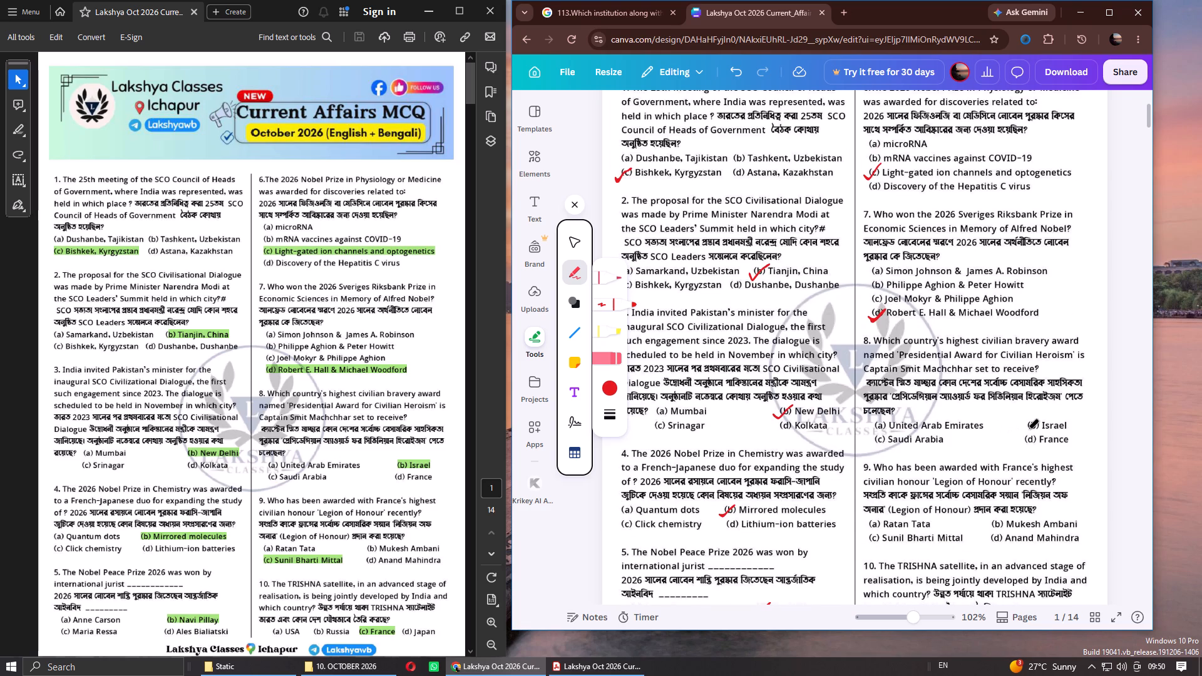
left_click_drag(1023, 429, 1038, 420)
scroll(984, 382, "down", 1)
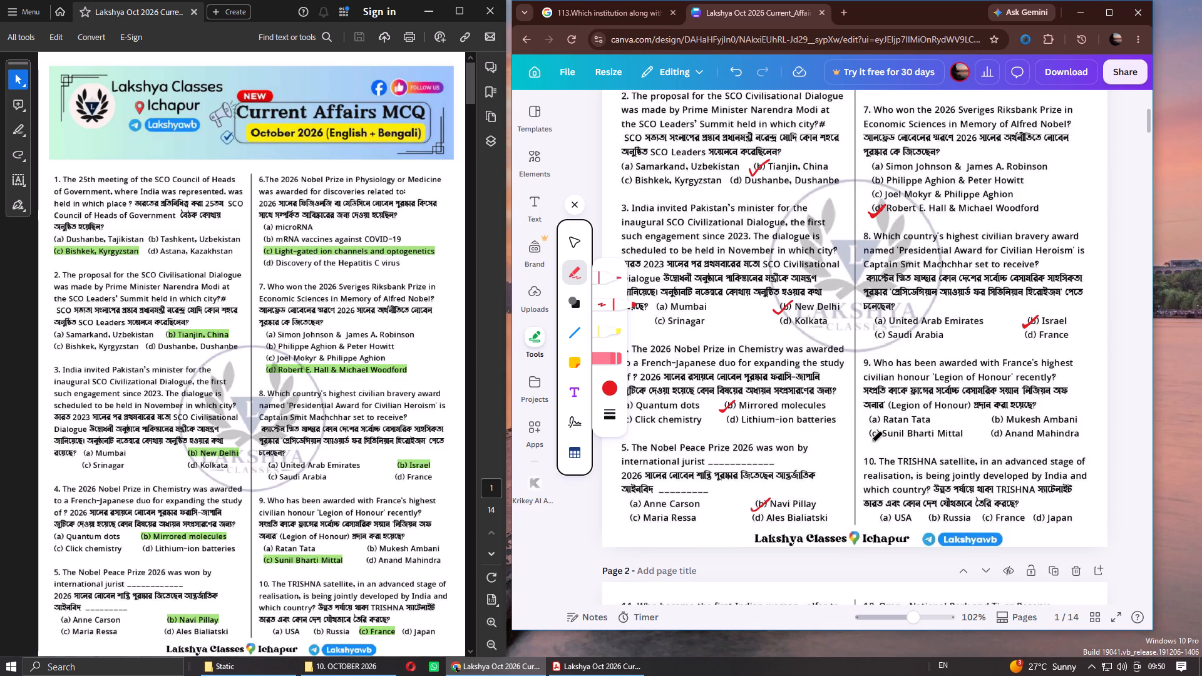
left_click_drag(865, 438, 880, 433)
scroll(399, 341, "down", 1)
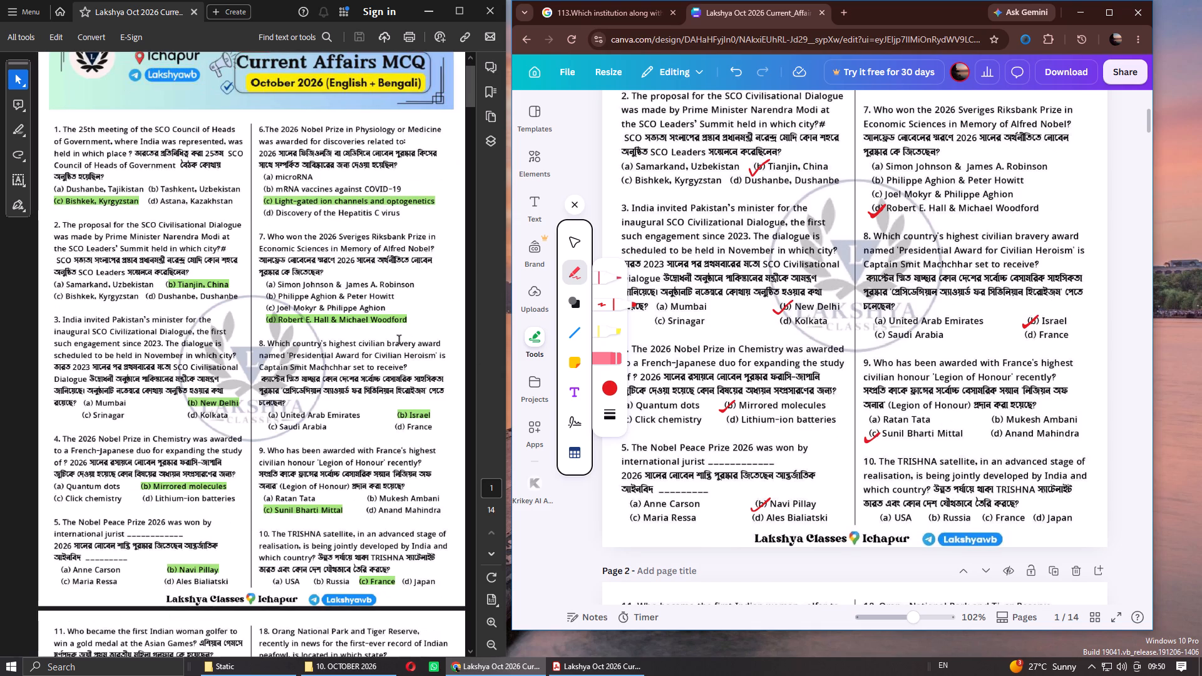
scroll(383, 344, "down", 1)
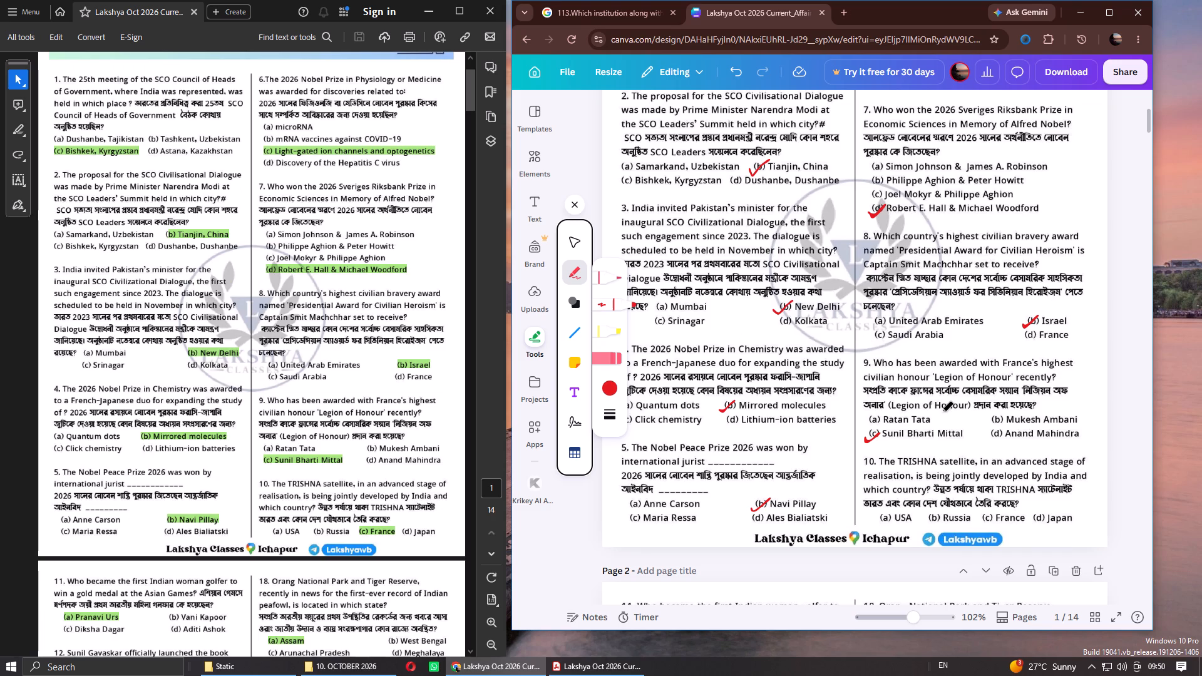
scroll(942, 412, "down", 1)
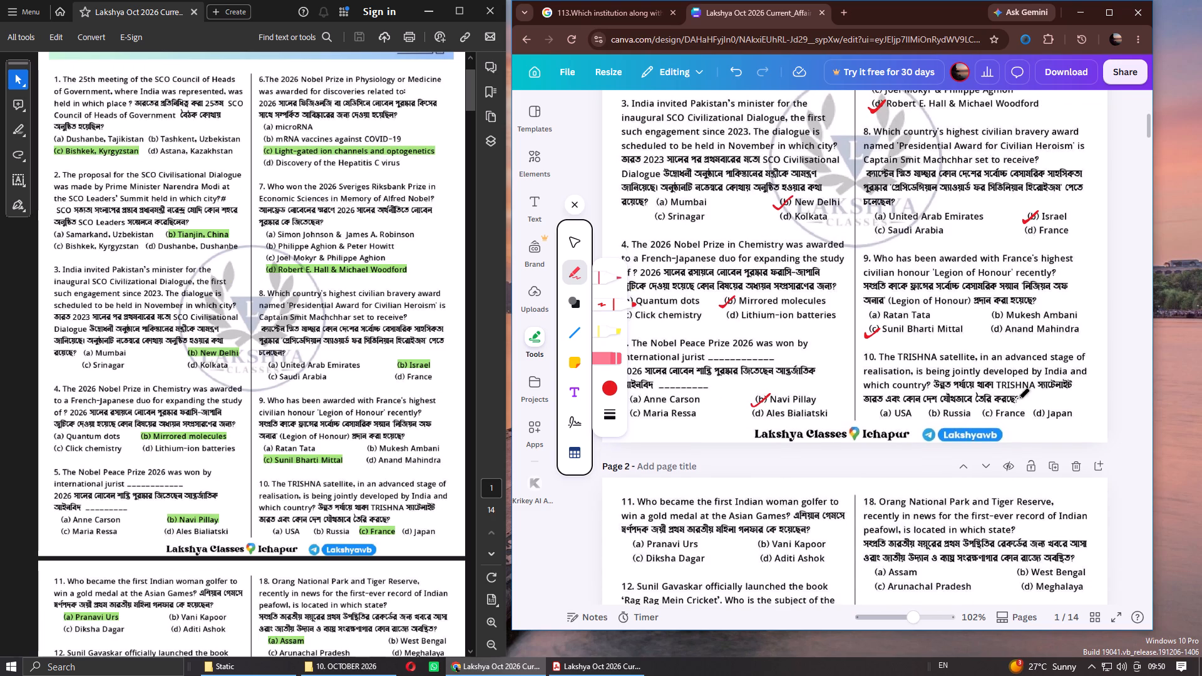
left_click_drag(979, 417, 979, 421)
left_click_drag(979, 421, 995, 406)
key("ctrl+z")
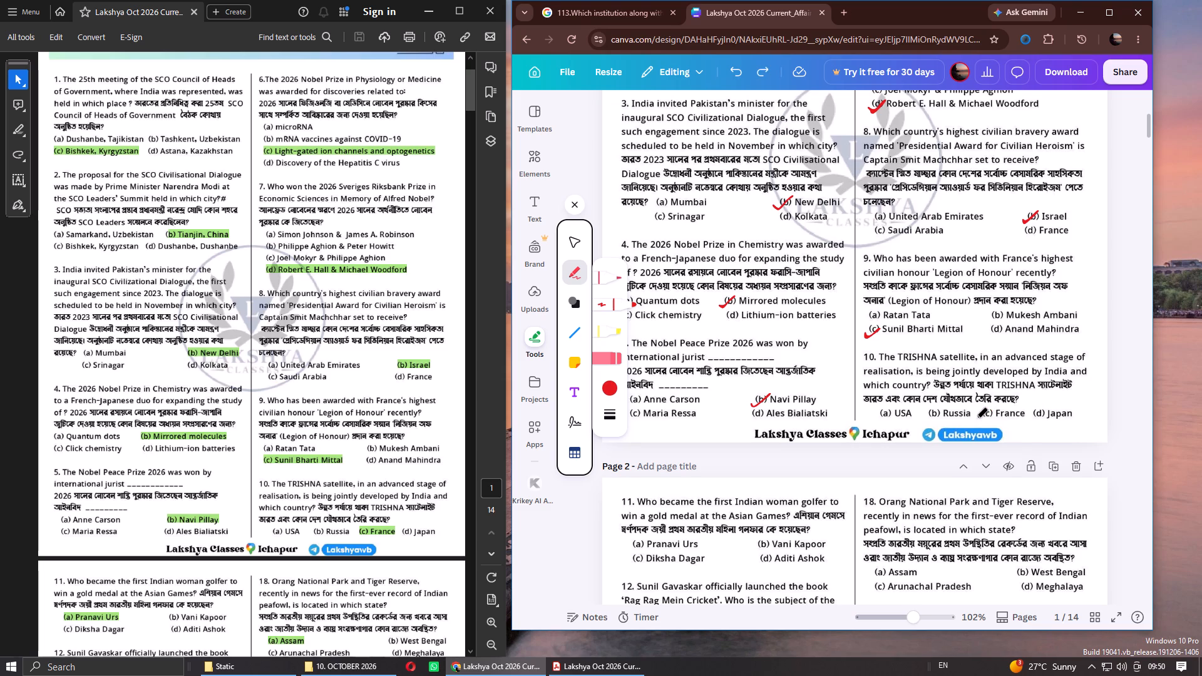
left_click_drag(978, 414, 994, 405)
scroll(855, 289, "down", 2)
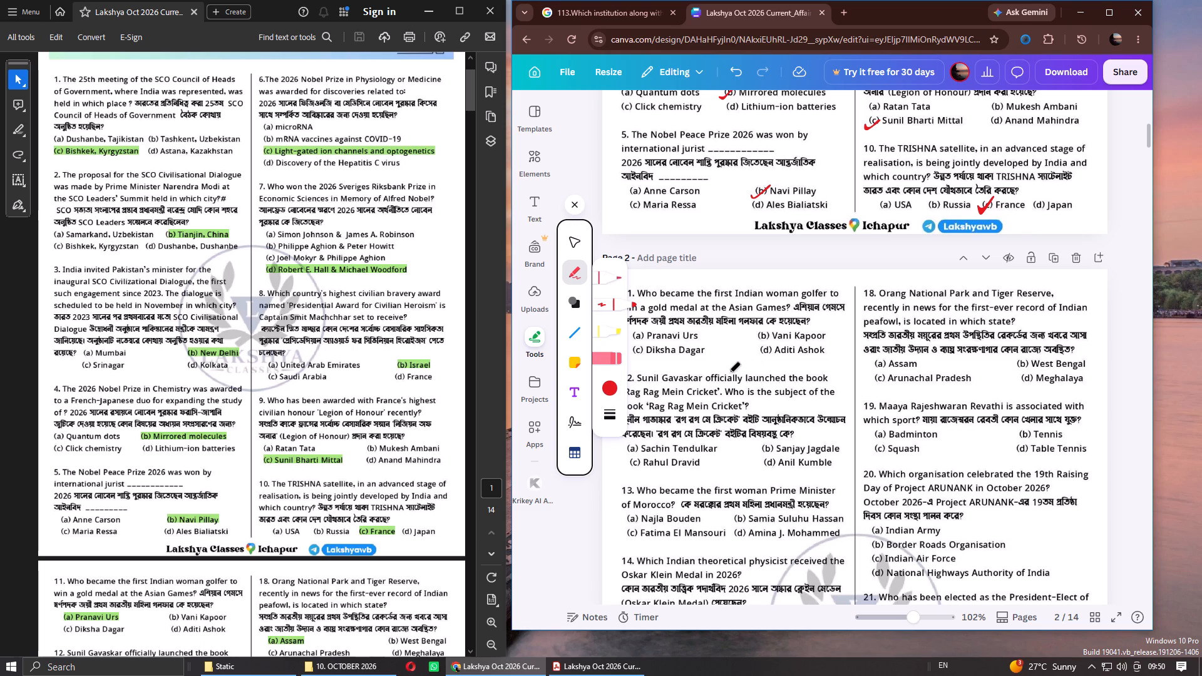
scroll(729, 372, "up", 1)
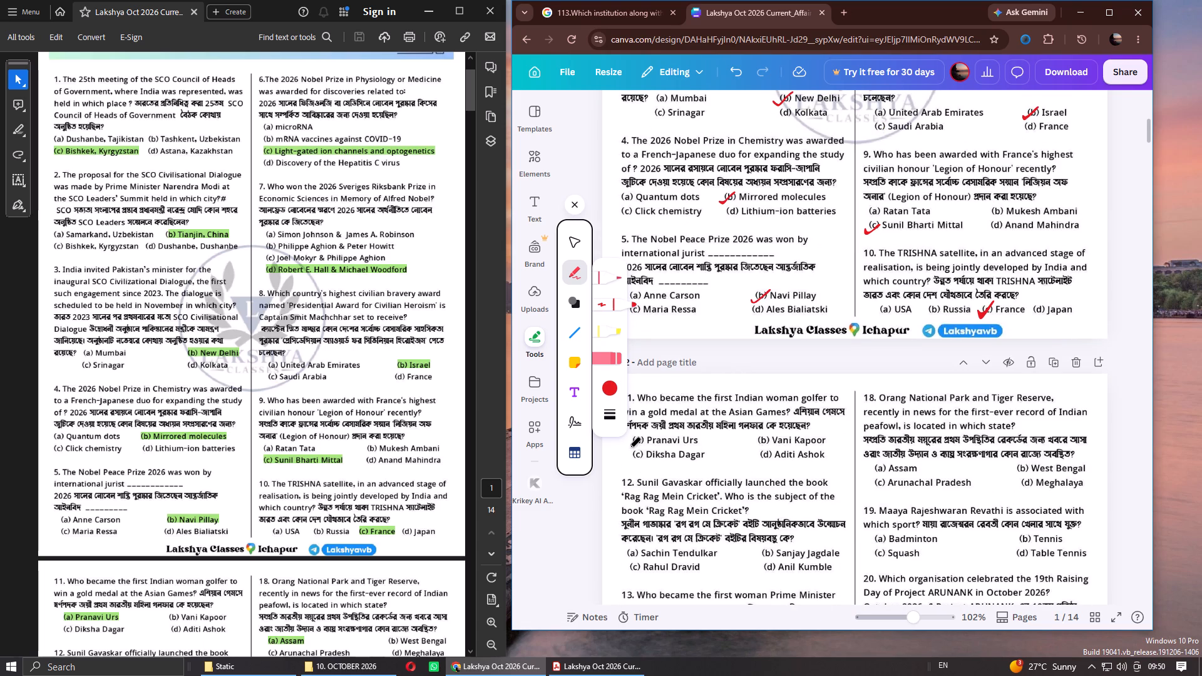
left_click_drag(627, 443, 632, 446)
left_click_drag(632, 446, 651, 434)
scroll(688, 411, "down", 1)
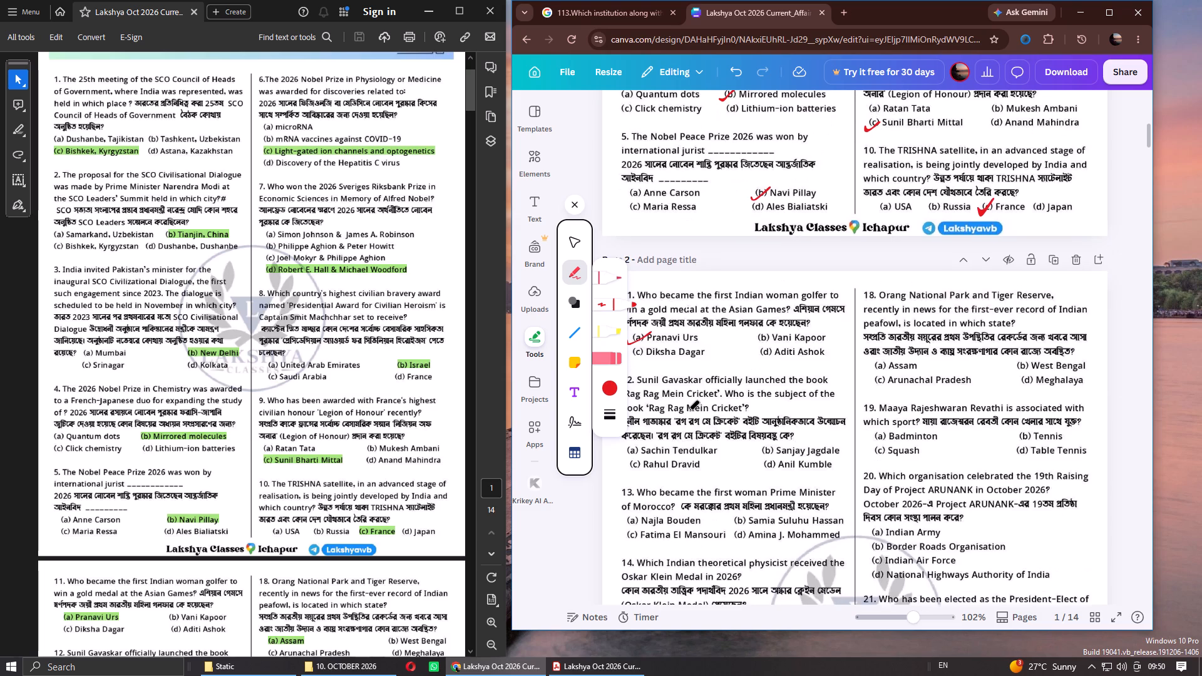
left_click_drag(757, 451, 761, 459)
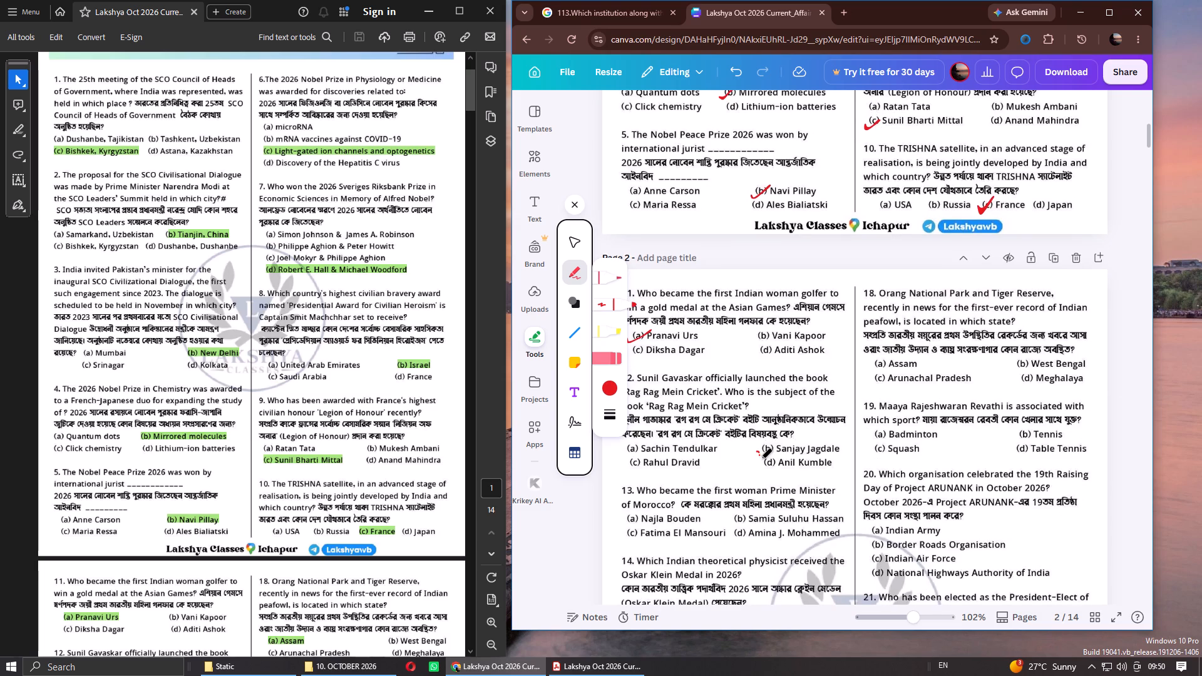
left_click_drag(761, 459, 774, 448)
key("ctrl+z")
left_click_drag(757, 451, 776, 441)
Draw red ticks on page 2 beside answers 13(c) Fatima El Mansouri, 14(b) Ashoke Sen and 15(b) Blue Dart, following the highlighted copy.
scroll(274, 352, "down", 7)
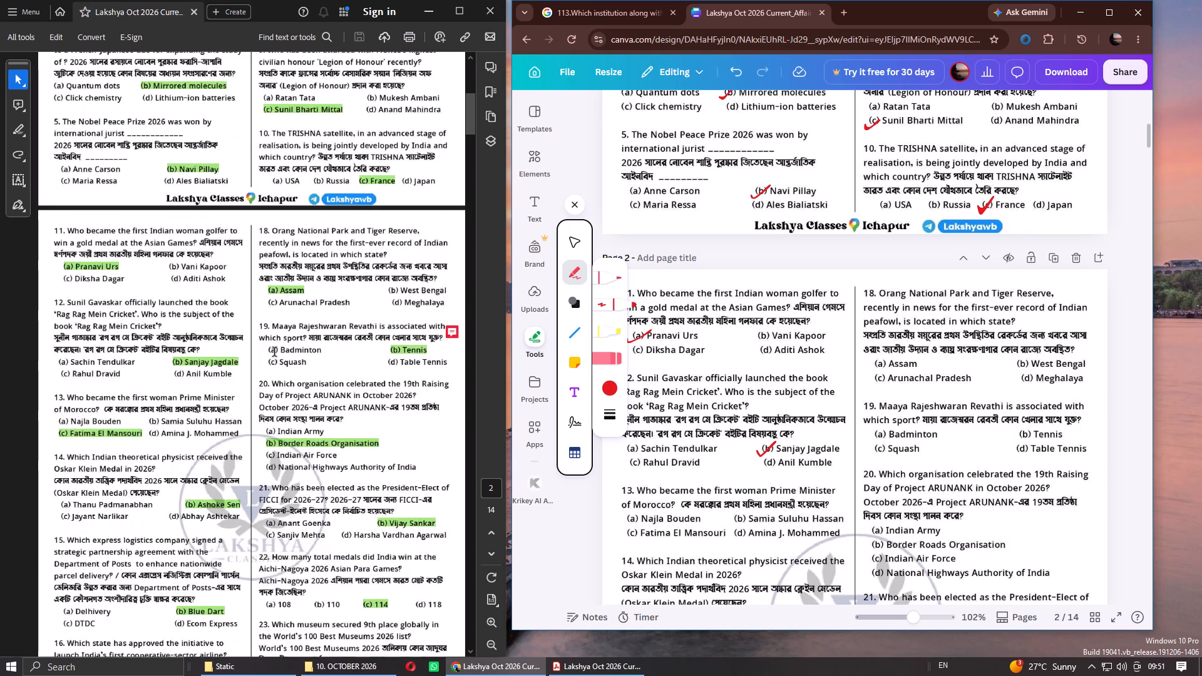
scroll(775, 401, "down", 2)
scroll(762, 407, "up", 1)
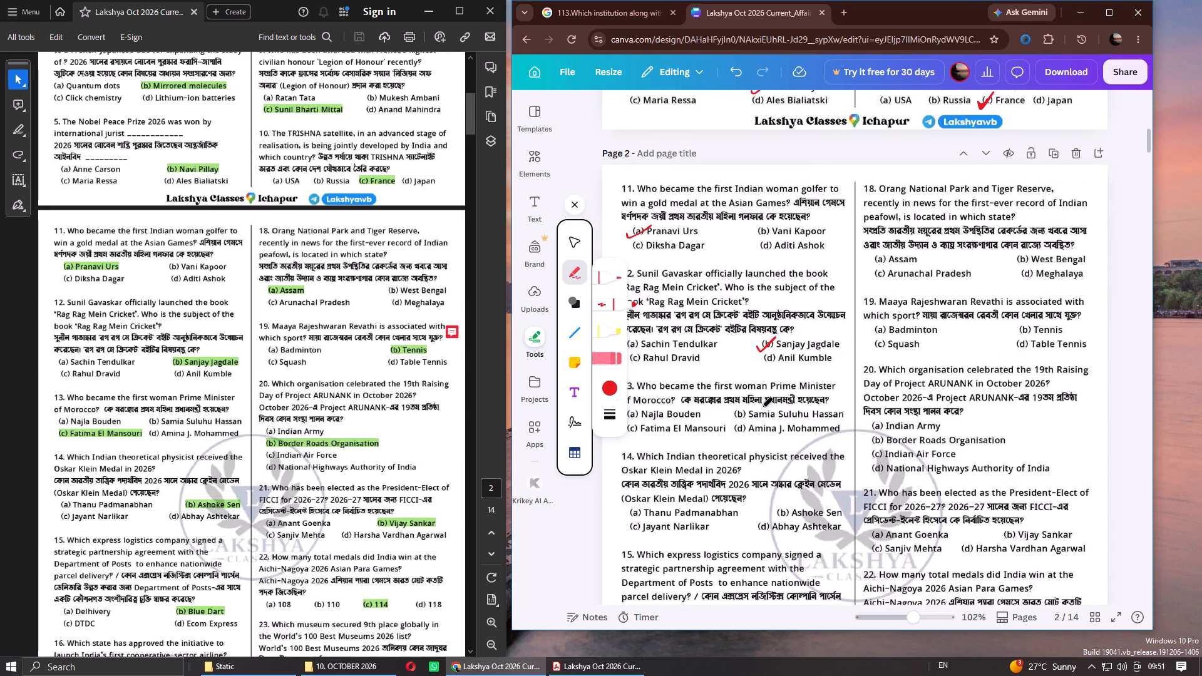
scroll(761, 407, "up", 1)
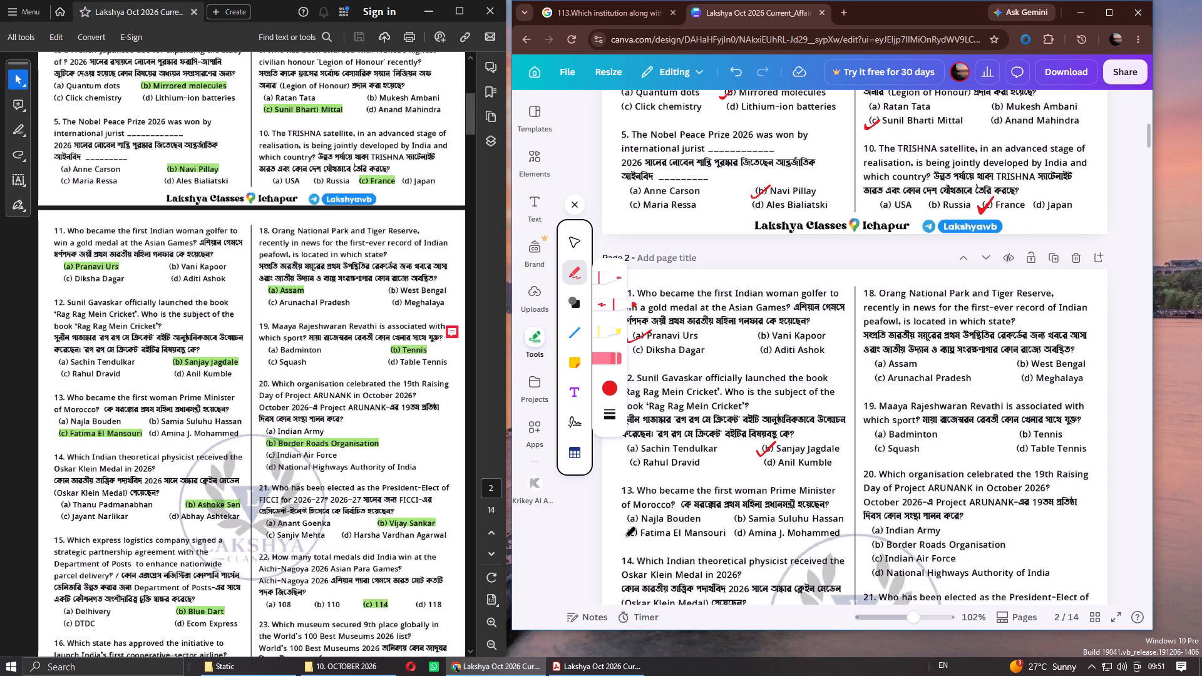
left_click_drag(623, 537, 640, 531)
scroll(708, 454, "down", 1)
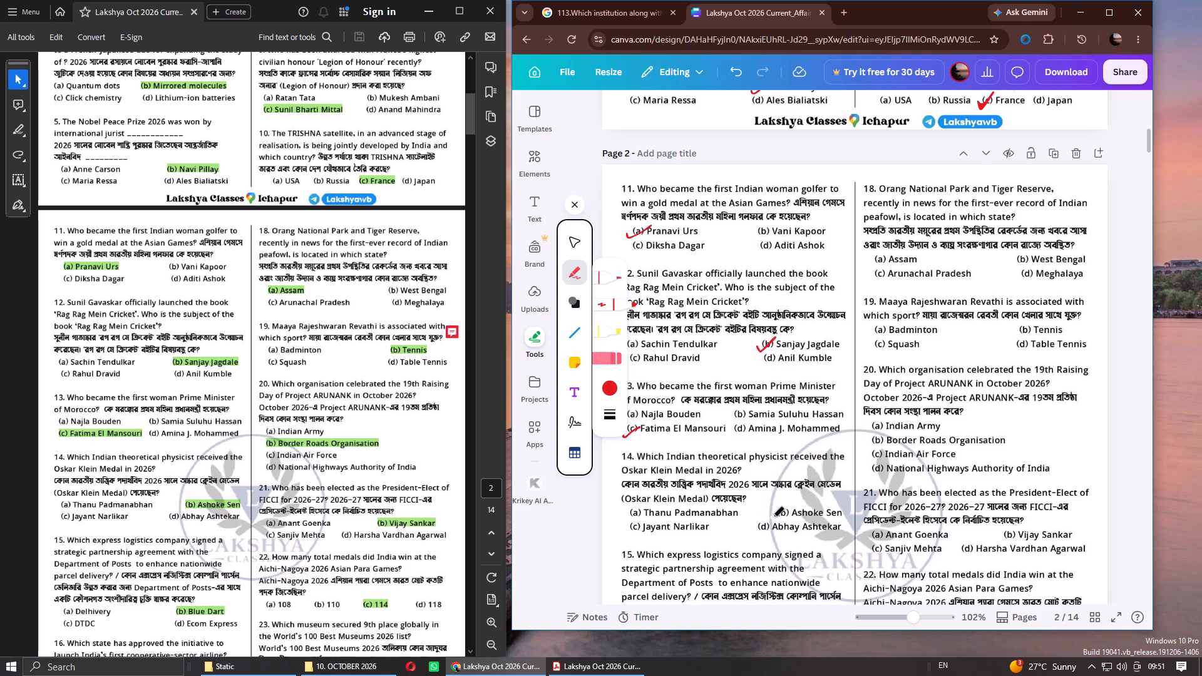
left_click_drag(773, 517, 787, 512)
key("ctrl+z")
left_click_drag(774, 515, 798, 503)
scroll(758, 465, "down", 1)
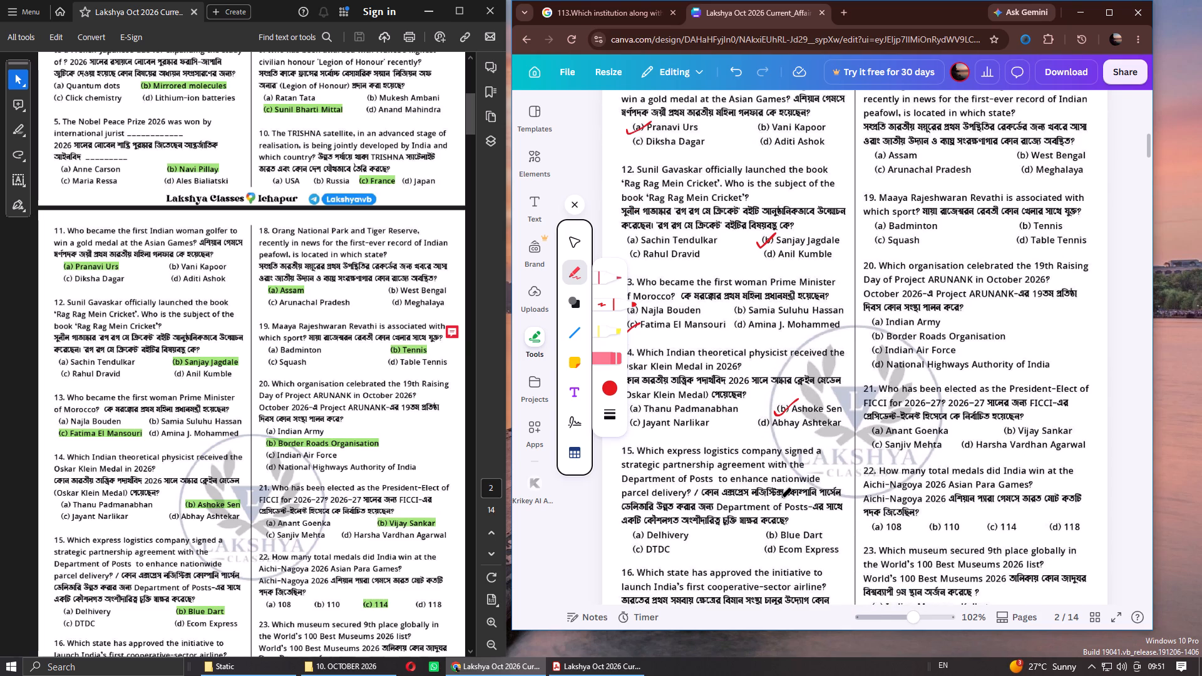
left_click_drag(759, 540, 759, 541)
left_click_drag(759, 541, 781, 530)
Draw red ticks on page 2 beside answers 16(b) Kerala and 17(c) Chhattisgarh, following the highlighted copy.
scroll(338, 445, "down", 1)
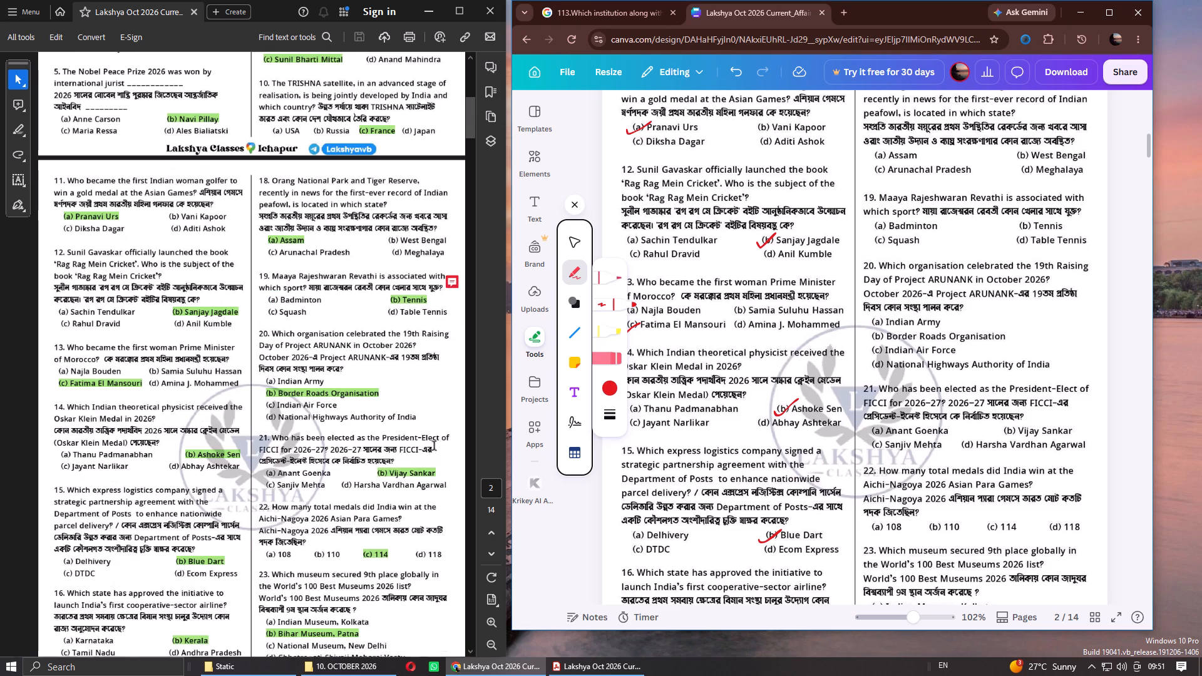
scroll(766, 444, "down", 2)
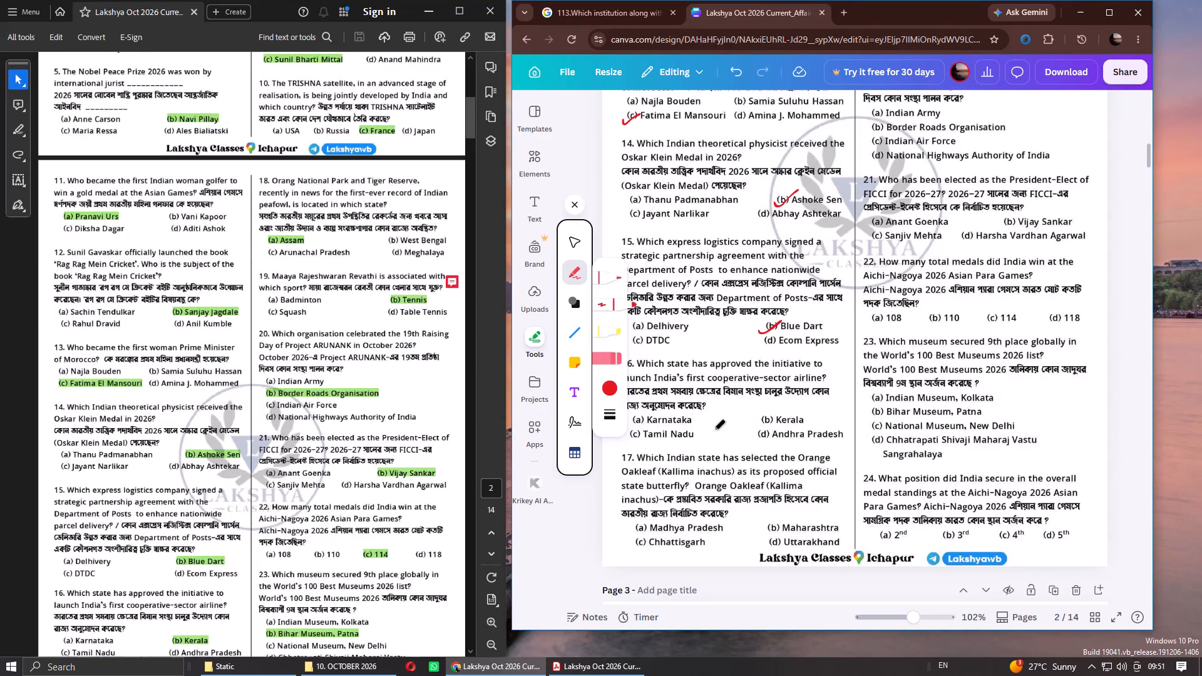
scroll(713, 431, "up", 1)
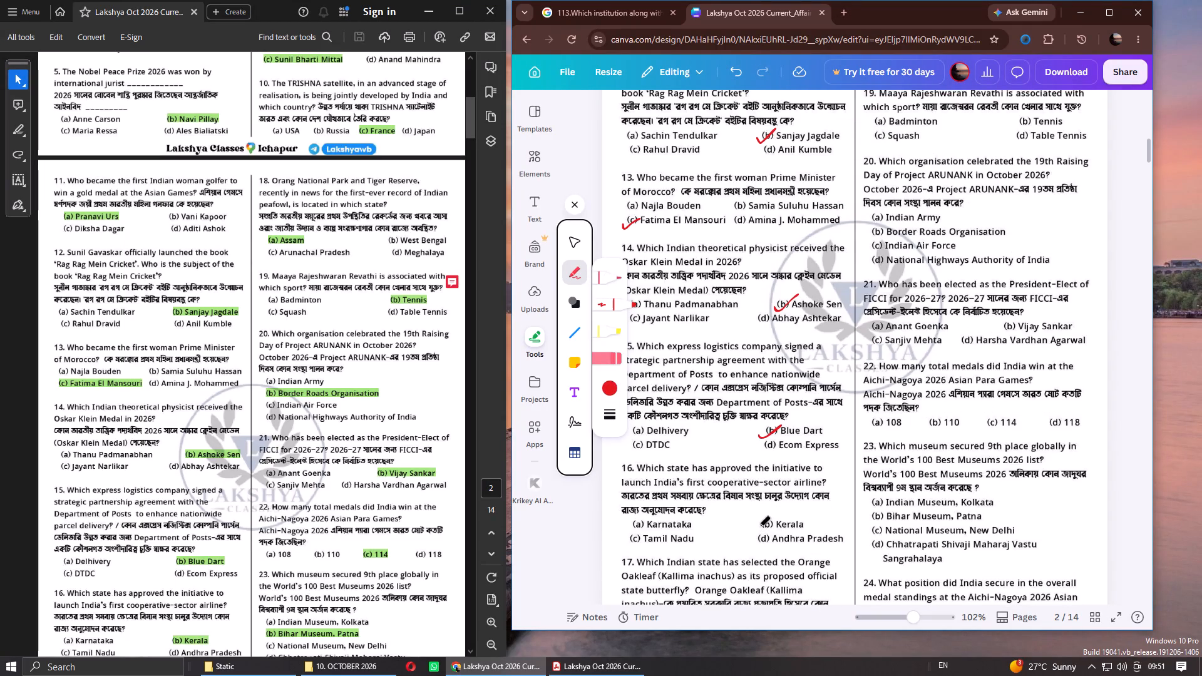
left_click_drag(758, 527, 779, 518)
scroll(758, 457, "down", 2)
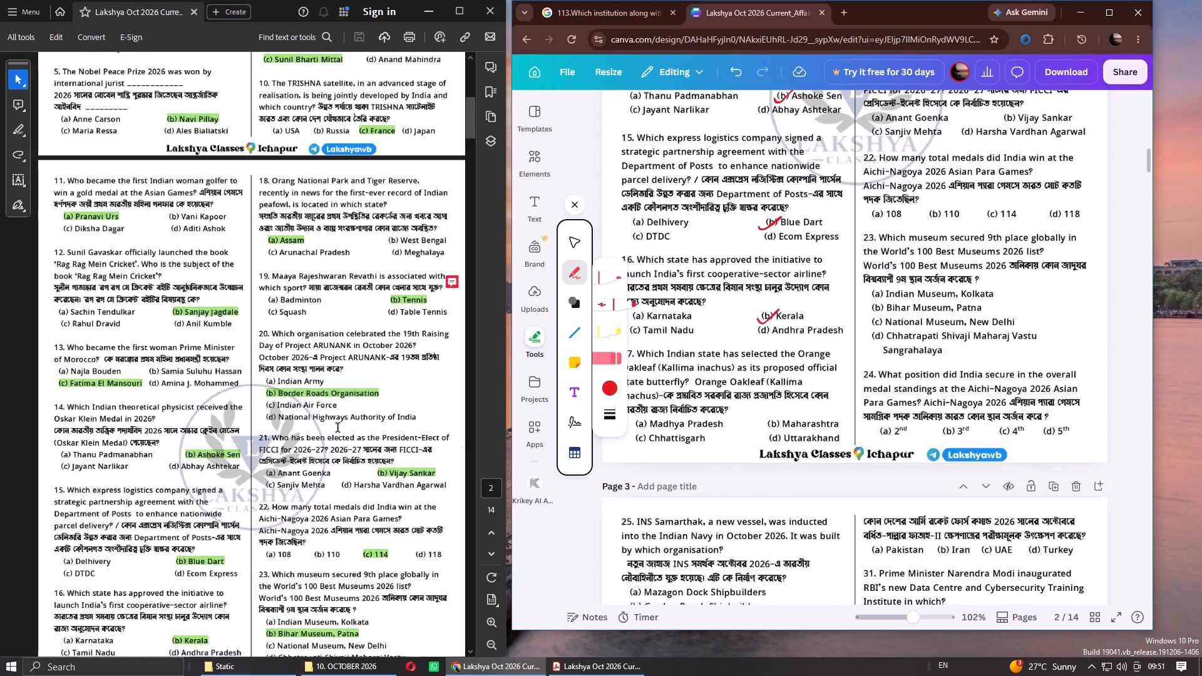
scroll(285, 416, "down", 2)
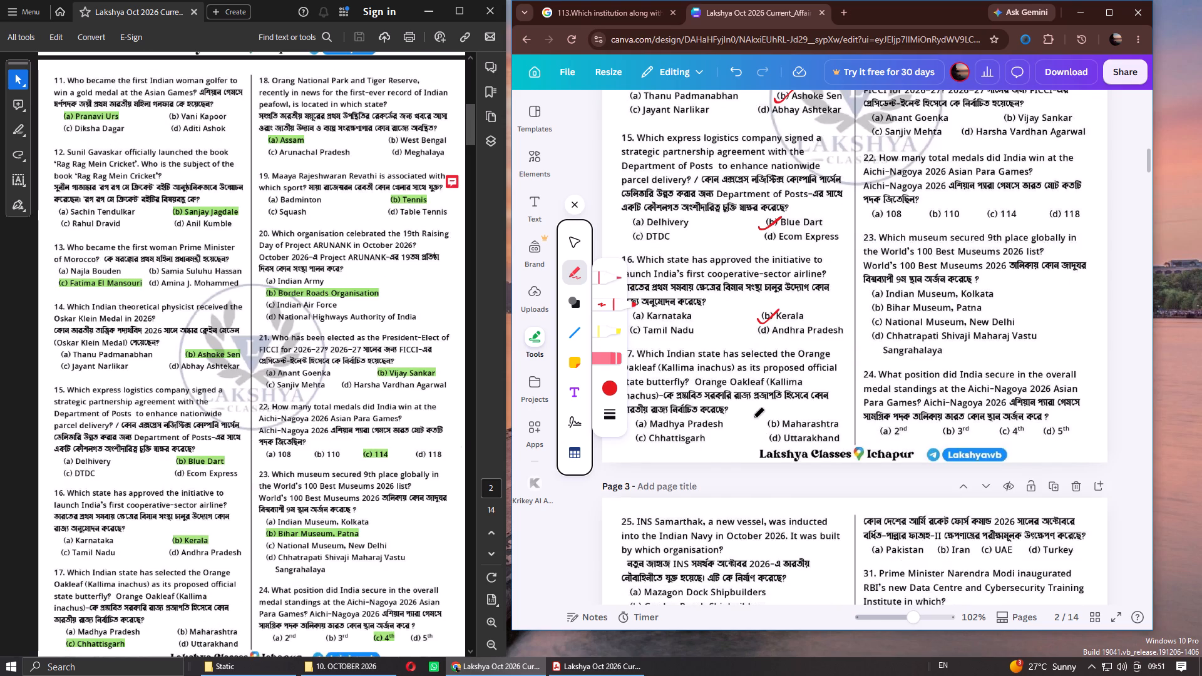
left_click(631, 441)
left_click_drag(631, 441, 649, 434)
Draw red ticks on page 2 beside answers 18(a) Assam and 19(b) Tennis, redrawing the first Assam tick.
scroll(953, 370, "up", 3)
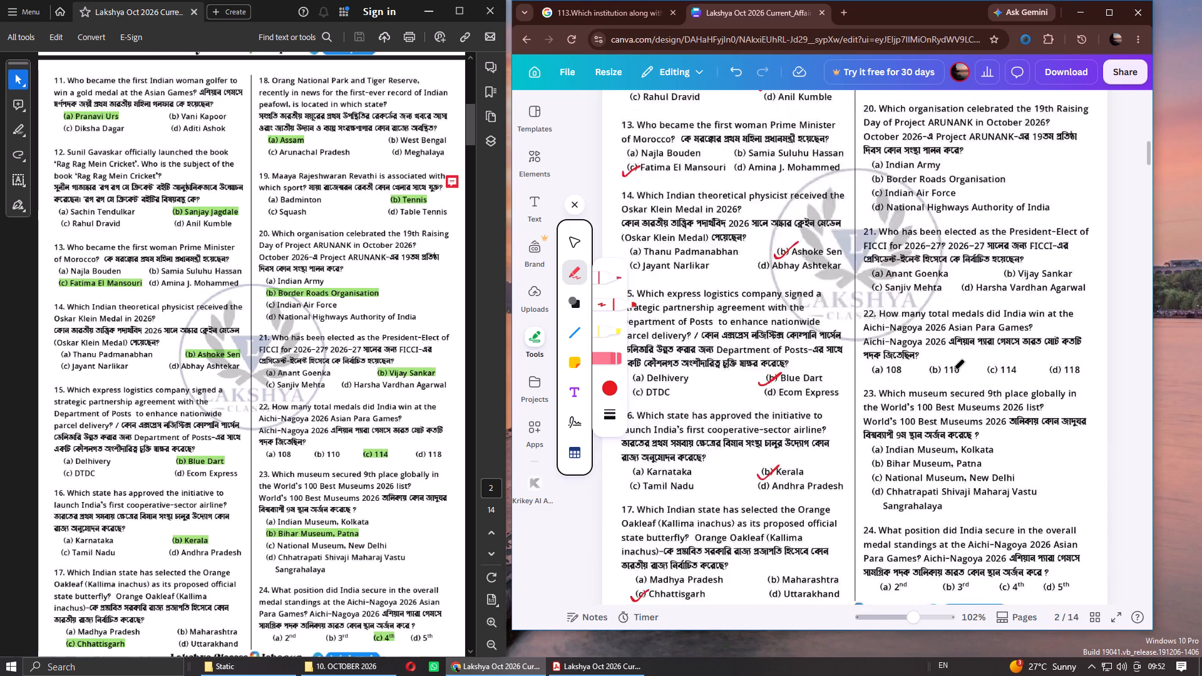
scroll(954, 369, "up", 3)
scroll(938, 387, "down", 1)
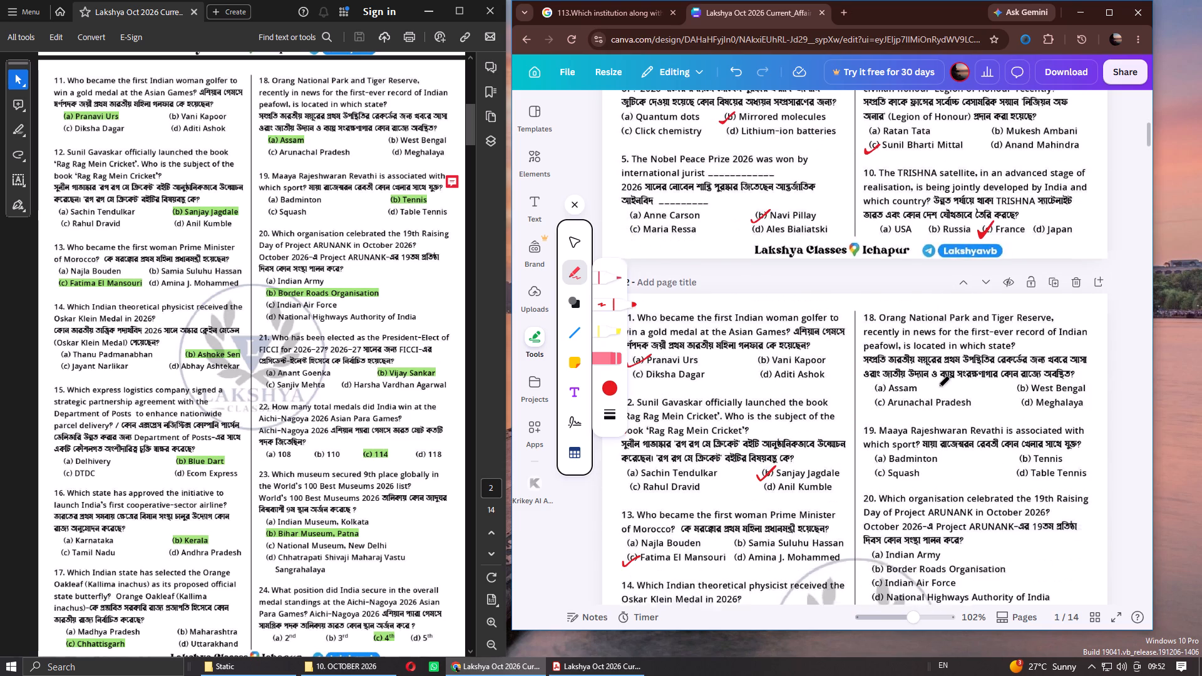
scroll(942, 384, "up", 1)
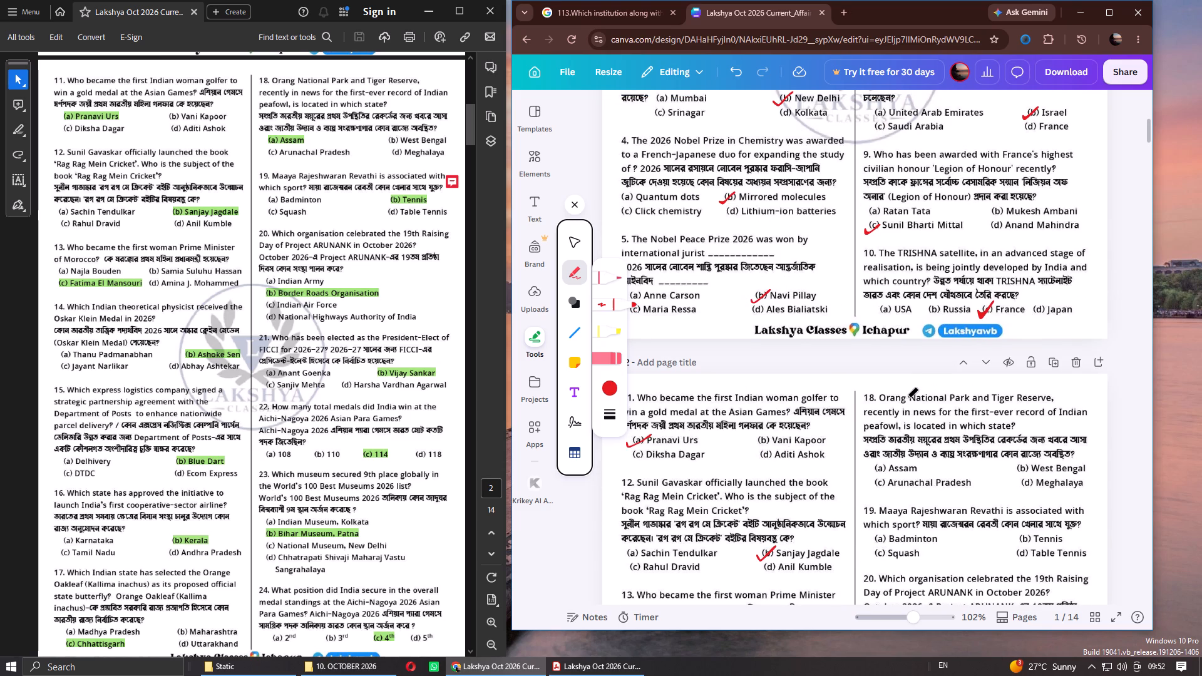
scroll(890, 409, "down", 1)
scroll(891, 406, "up", 1)
scroll(344, 419, "up", 1)
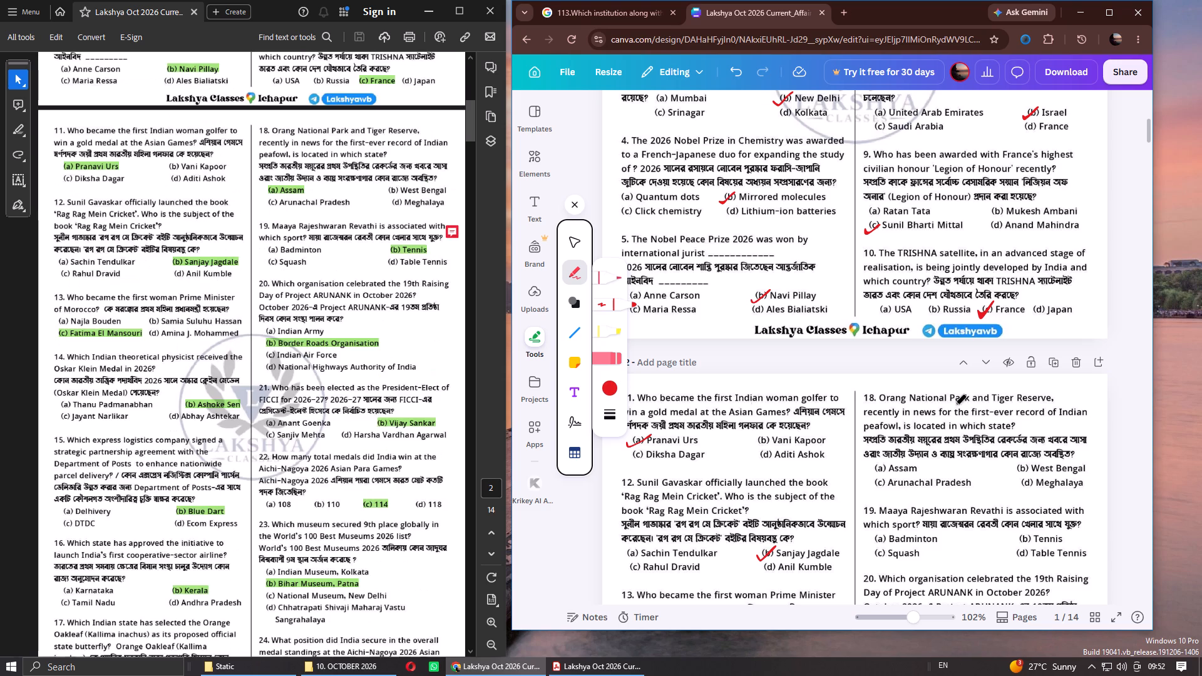
left_click_drag(869, 473, 890, 468)
key("ctrl+z")
left_click_drag(870, 473, 871, 474)
left_click_drag(871, 474, 887, 463)
scroll(960, 412, "down", 1)
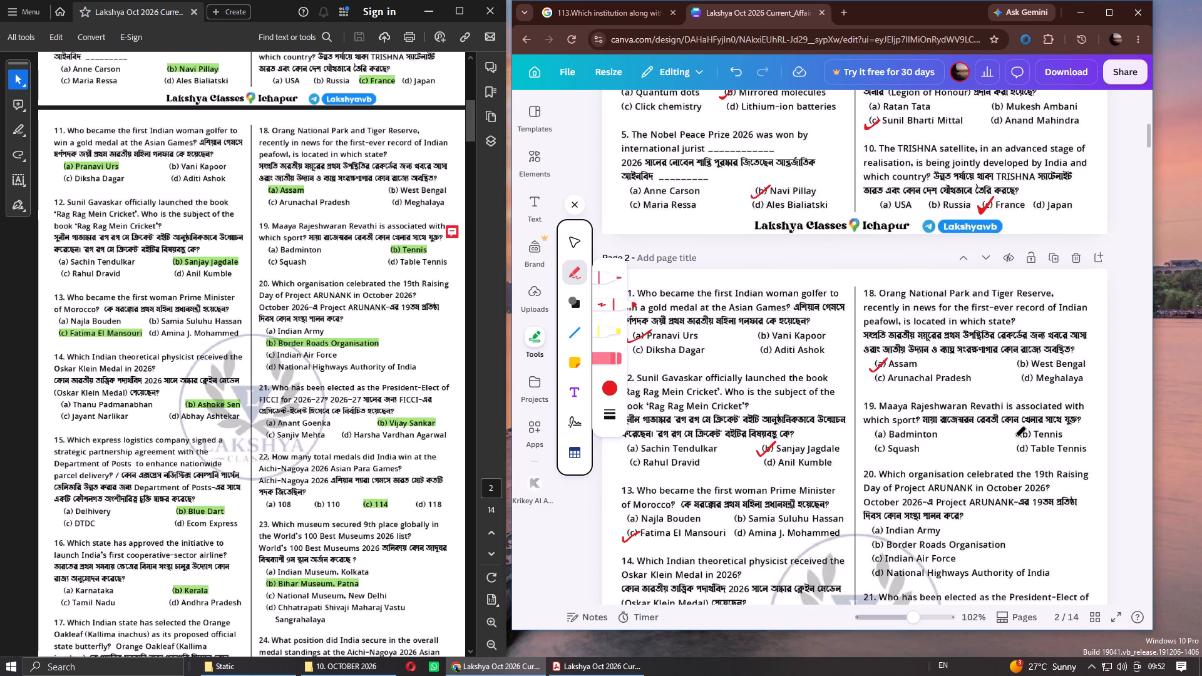
left_click_drag(1014, 437, 1027, 431)
Draw red ticks on page 2 beside answers 20(b) Border Roads Organisation and 21(b) Vijay Sankar.
scroll(1005, 378, "down", 1)
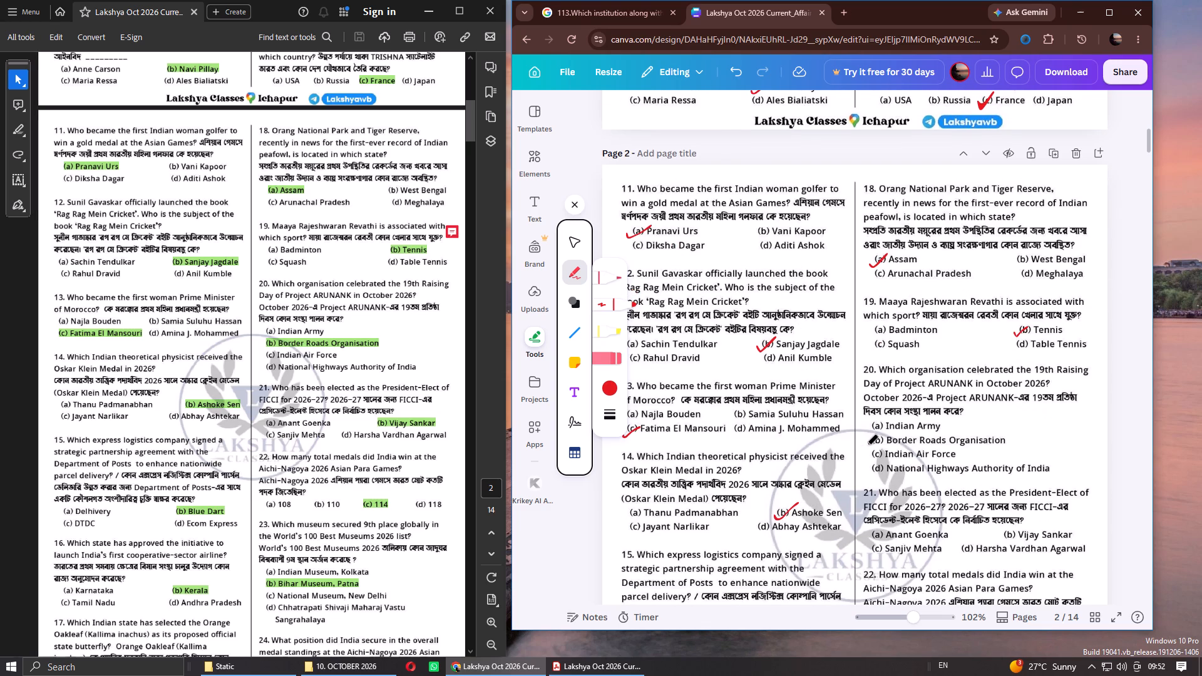
left_click_drag(868, 444, 869, 446)
left_click_drag(869, 446, 881, 438)
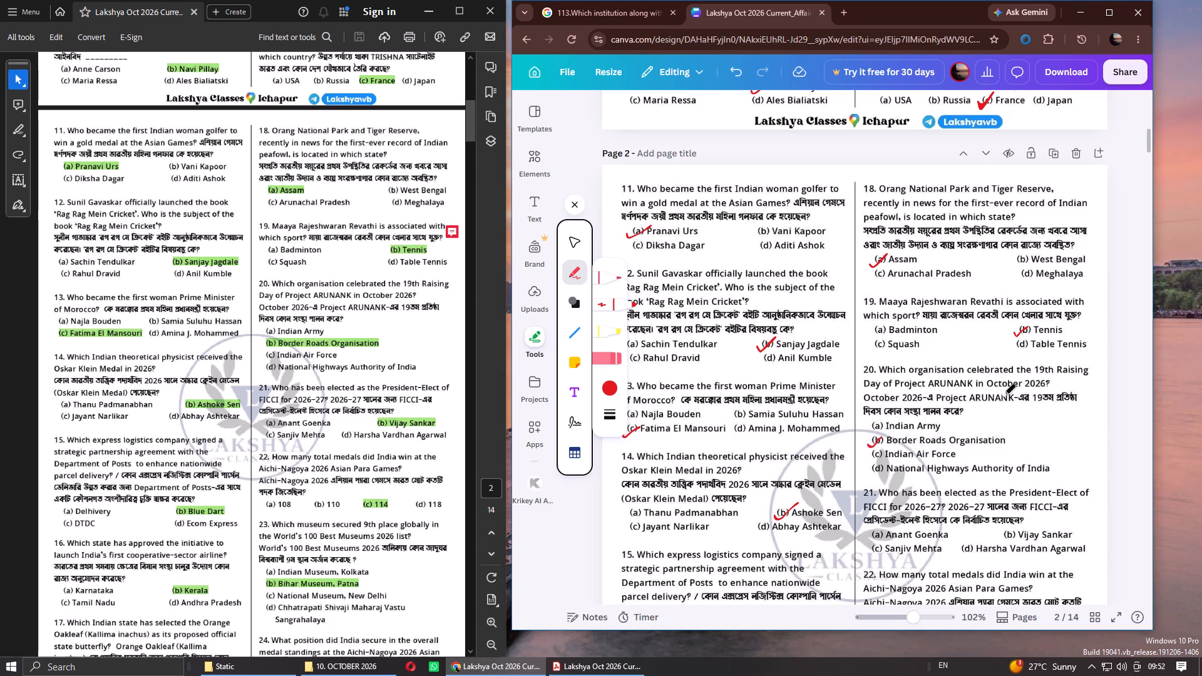
scroll(995, 397, "down", 1)
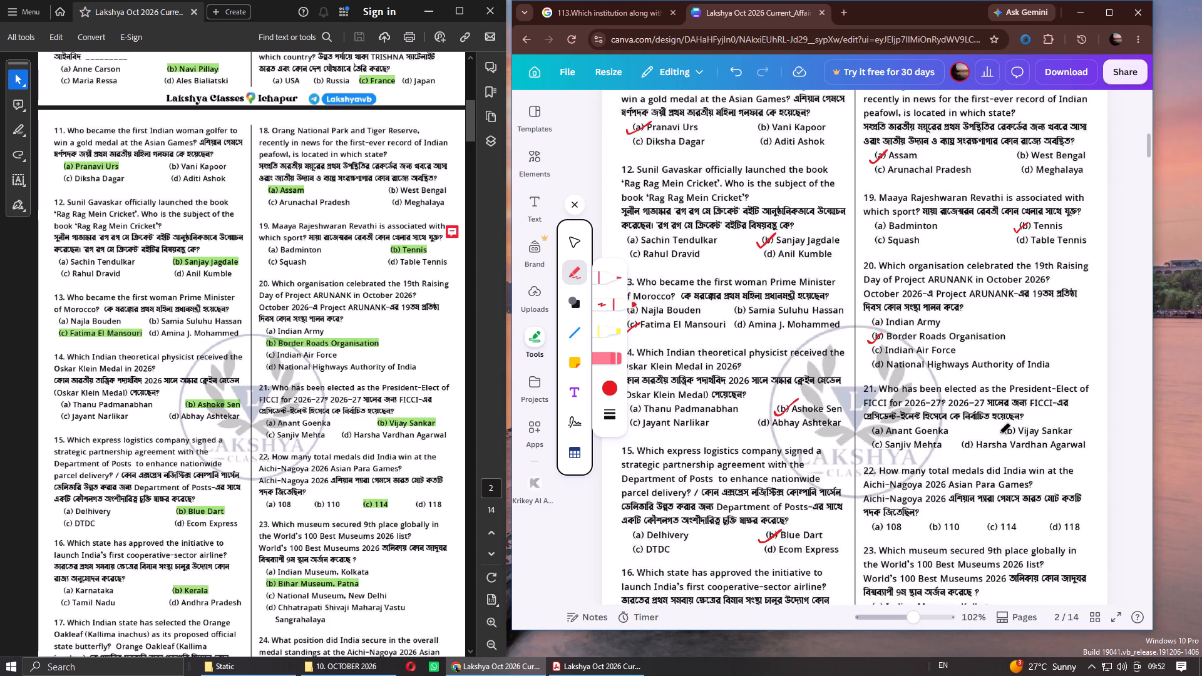
left_click_drag(999, 434, 1014, 429)
Draw red ticks on page 2 beside answers 22(c) 114, 23(b) Bihar Museum, Patna and 24(c) 4th, following the highlighted copy.
scroll(1022, 382, "down", 1)
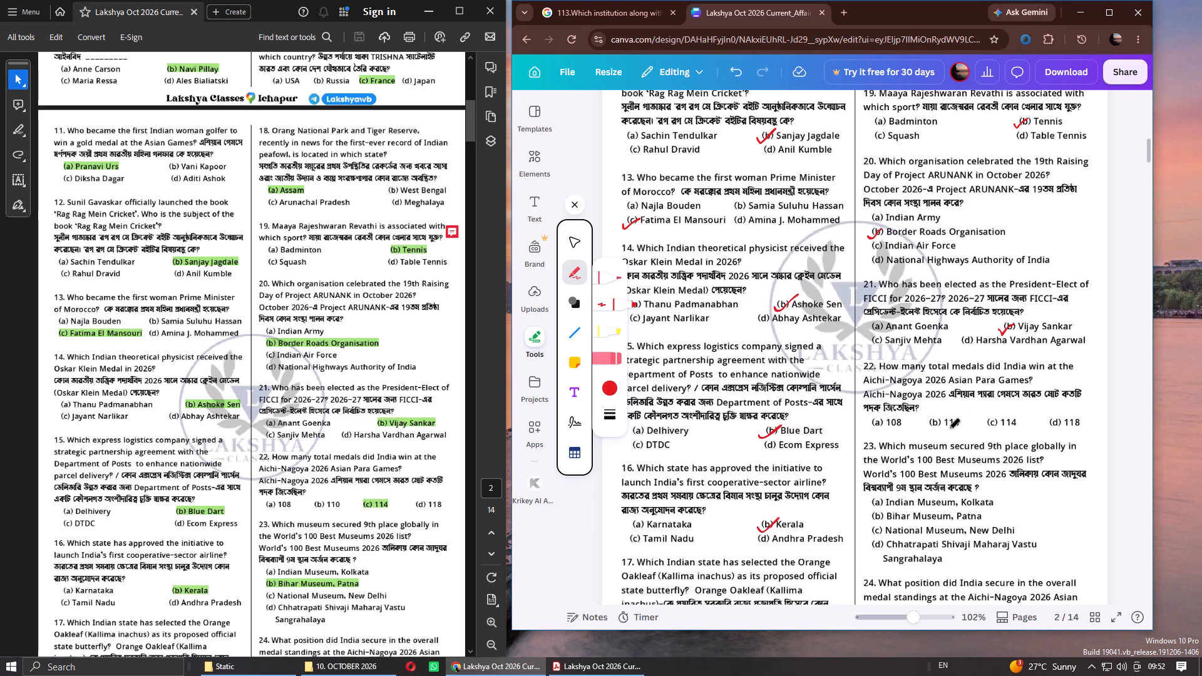
left_click_drag(982, 427, 995, 415)
left_click_drag(866, 518, 885, 509)
scroll(946, 402, "down", 1)
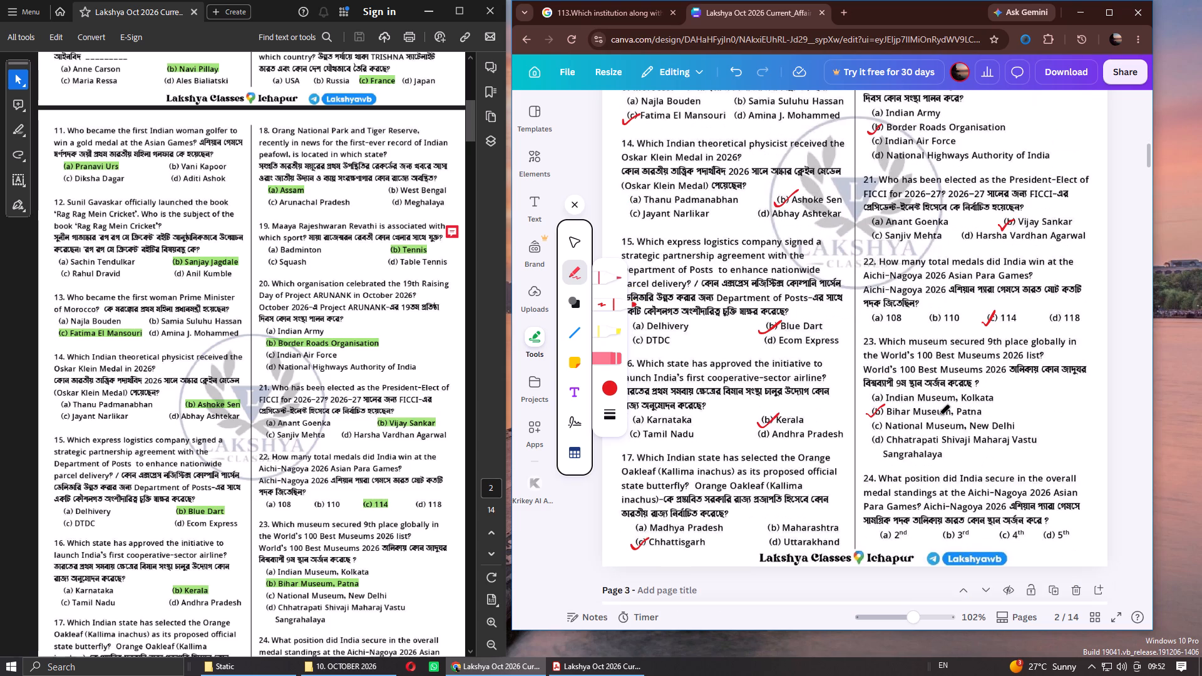
scroll(349, 436, "down", 1)
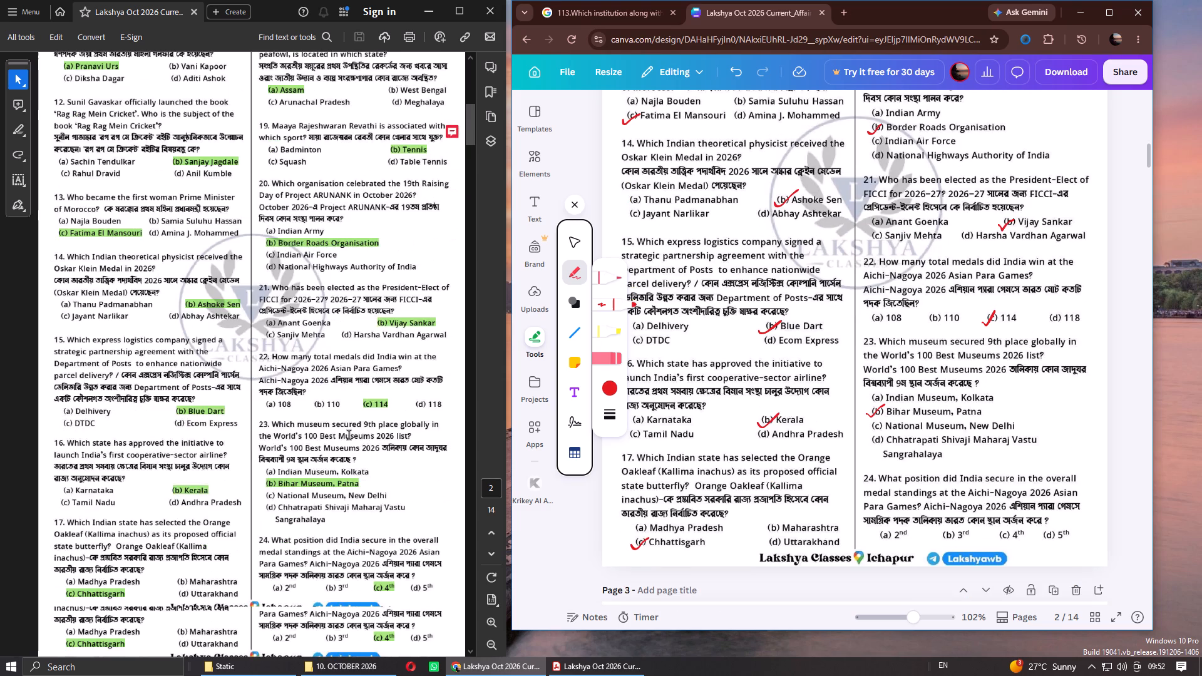
scroll(349, 436, "down", 1)
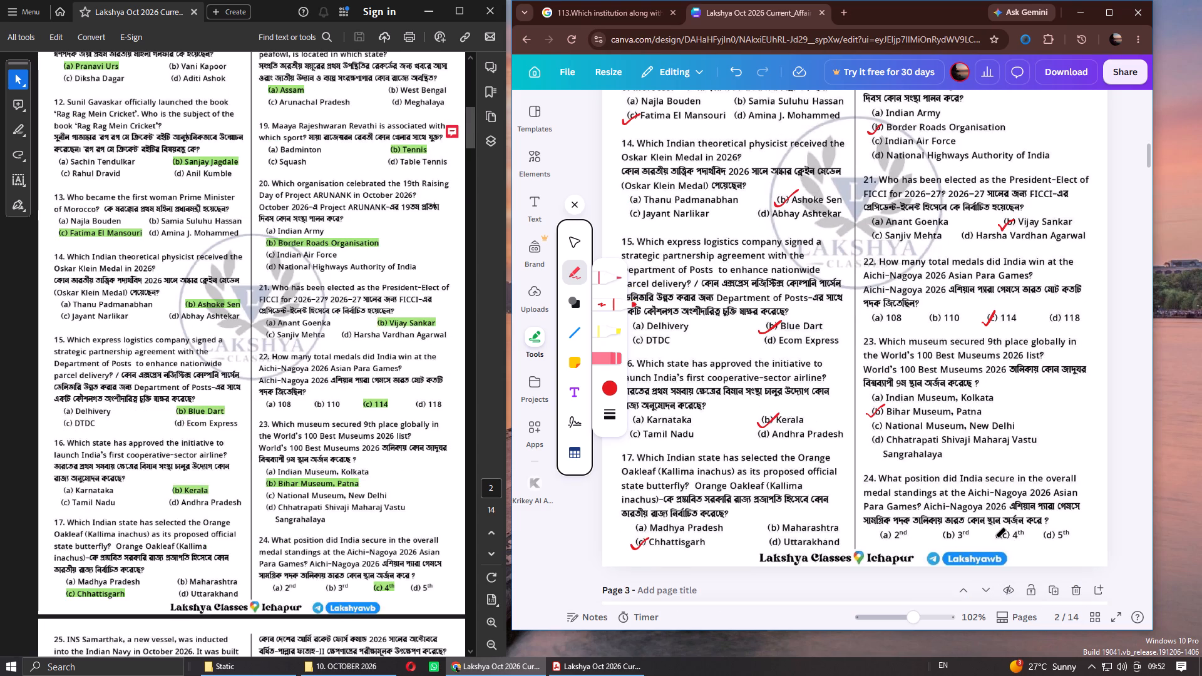
left_click_drag(994, 538, 1010, 526)
Draw red ticks on page 3 beside answers 25(c) Larsen & Toubro (L&T) and 26(c) Cochin Shipyard Limited.
scroll(970, 448, "down", 1)
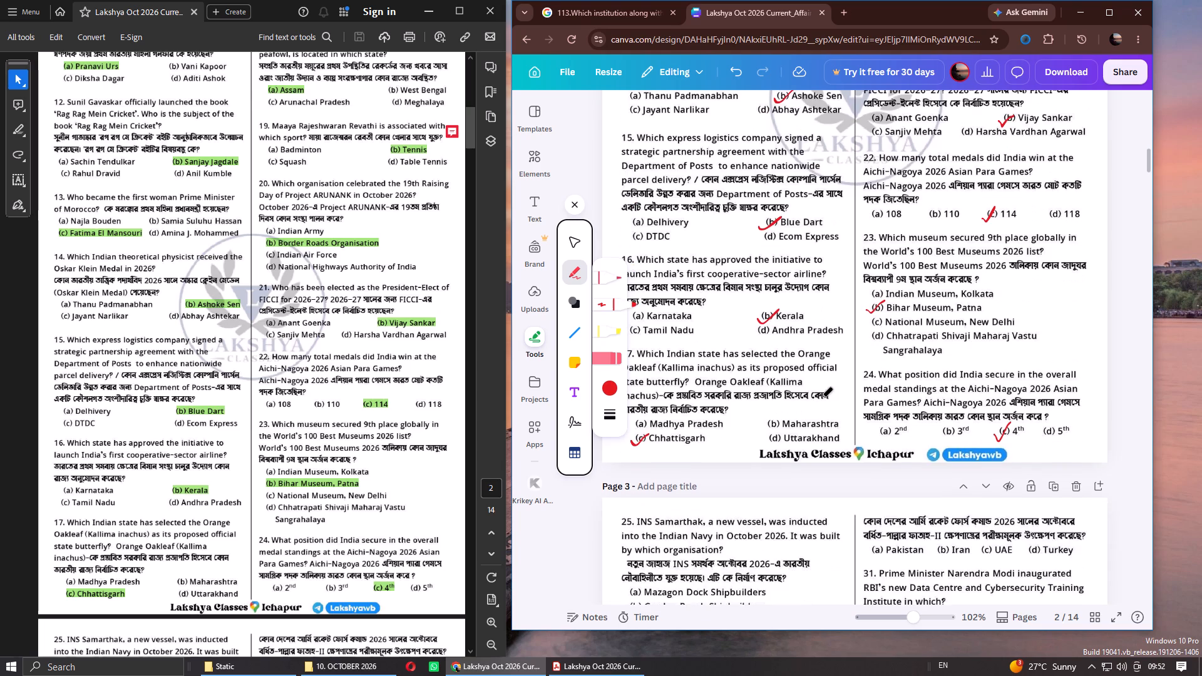
scroll(813, 399, "down", 1)
scroll(369, 384, "down", 1)
scroll(435, 380, "down", 2)
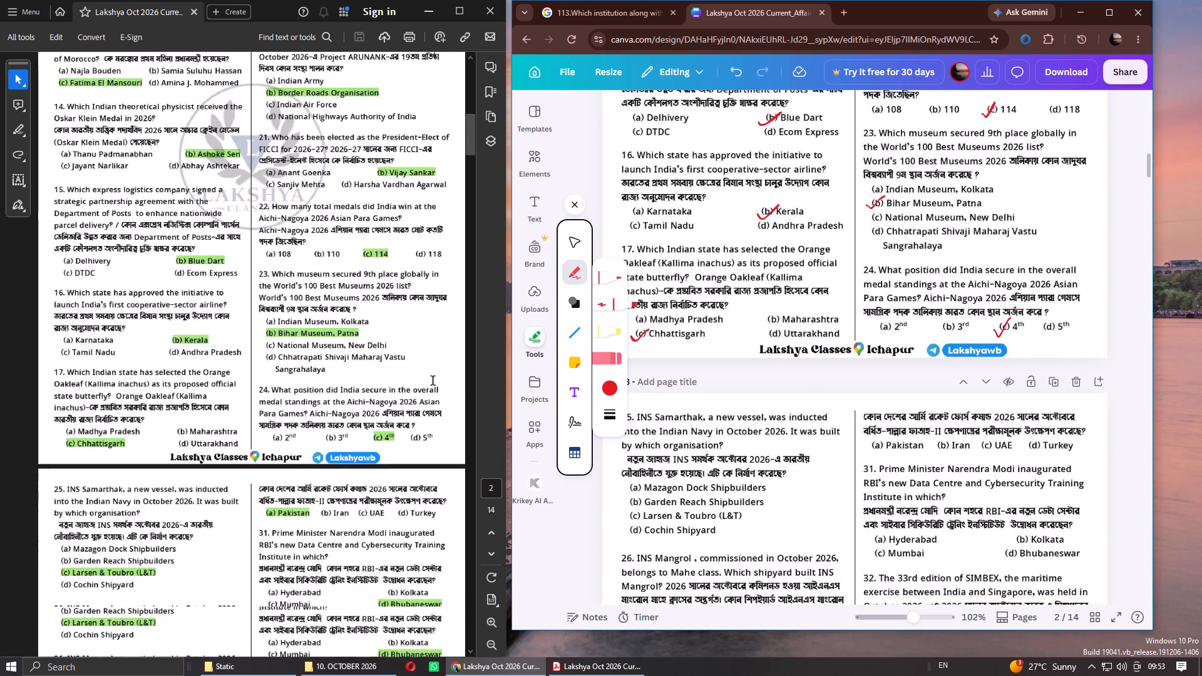
scroll(432, 381, "down", 3)
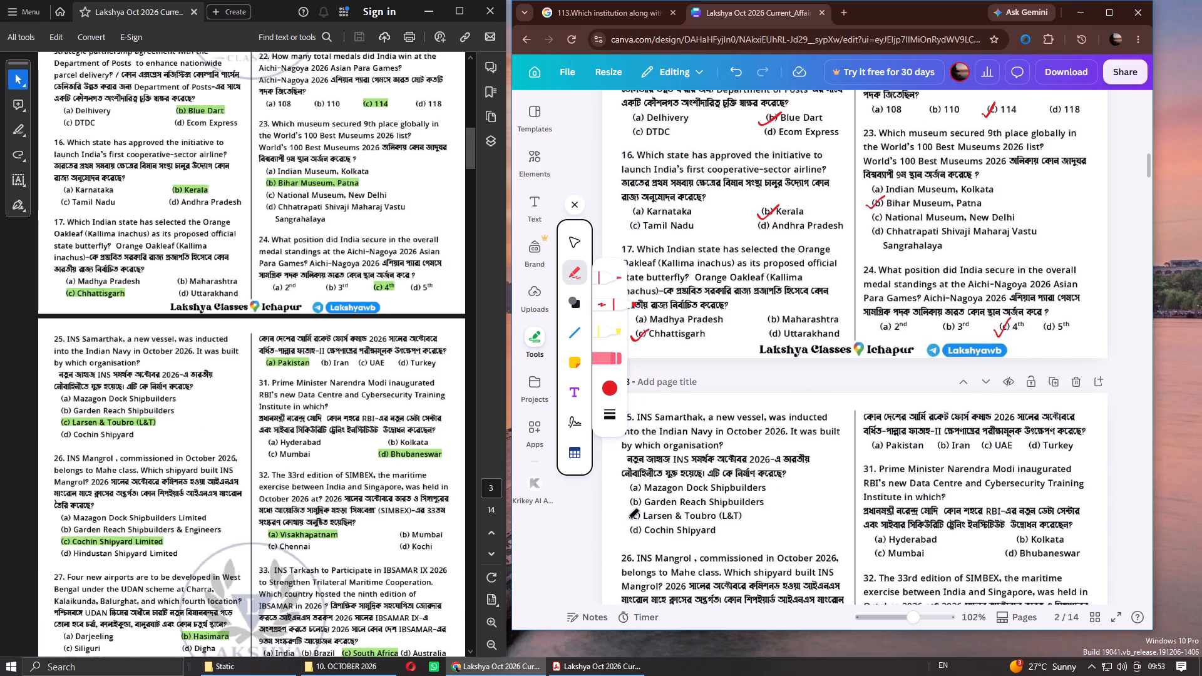
left_click_drag(625, 518, 641, 508)
scroll(715, 459, "down", 2)
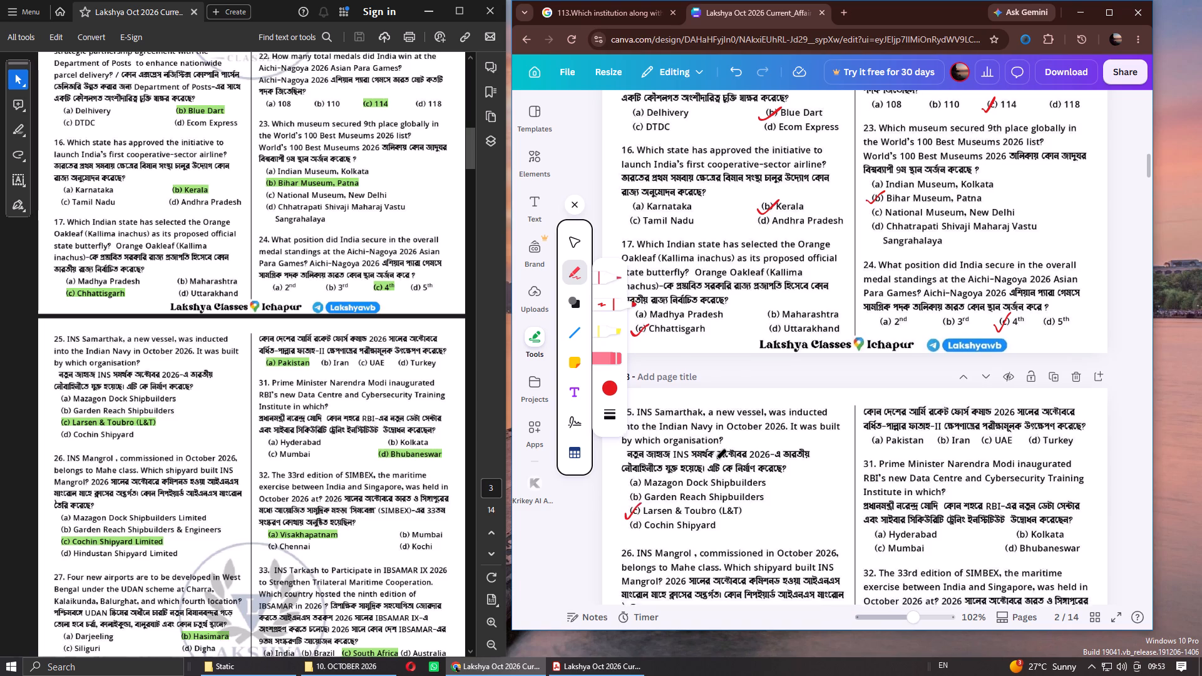
scroll(709, 463, "up", 1)
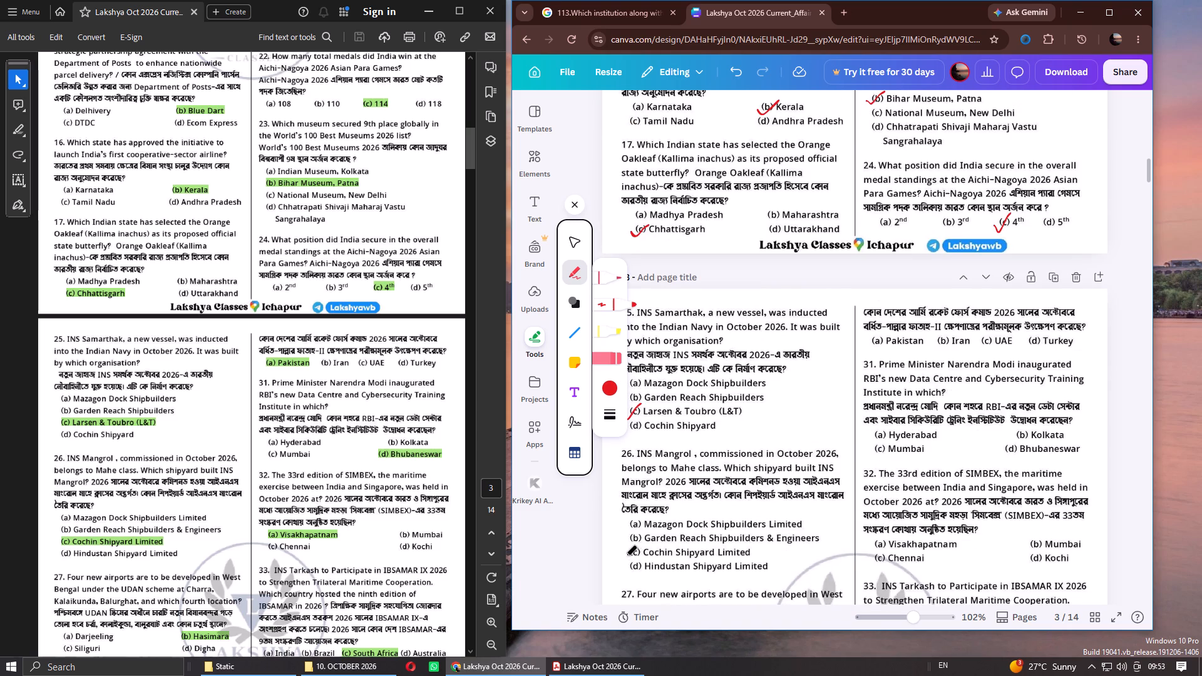
left_click_drag(625, 555, 640, 550)
Draw red ticks on page 3 beside answers 27(b) Hasimara, 28(b) INS Samarthak and 29(b) India and Russia, following the highlighted copy.
scroll(721, 423, "down", 2)
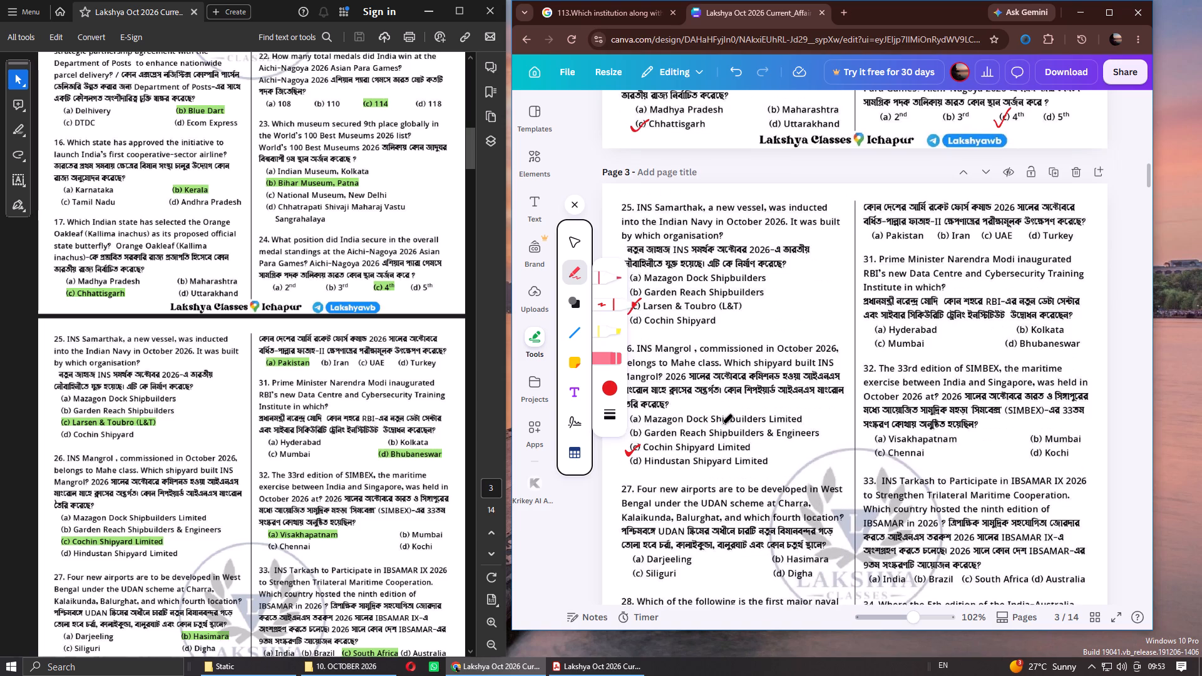
scroll(718, 454, "up", 1)
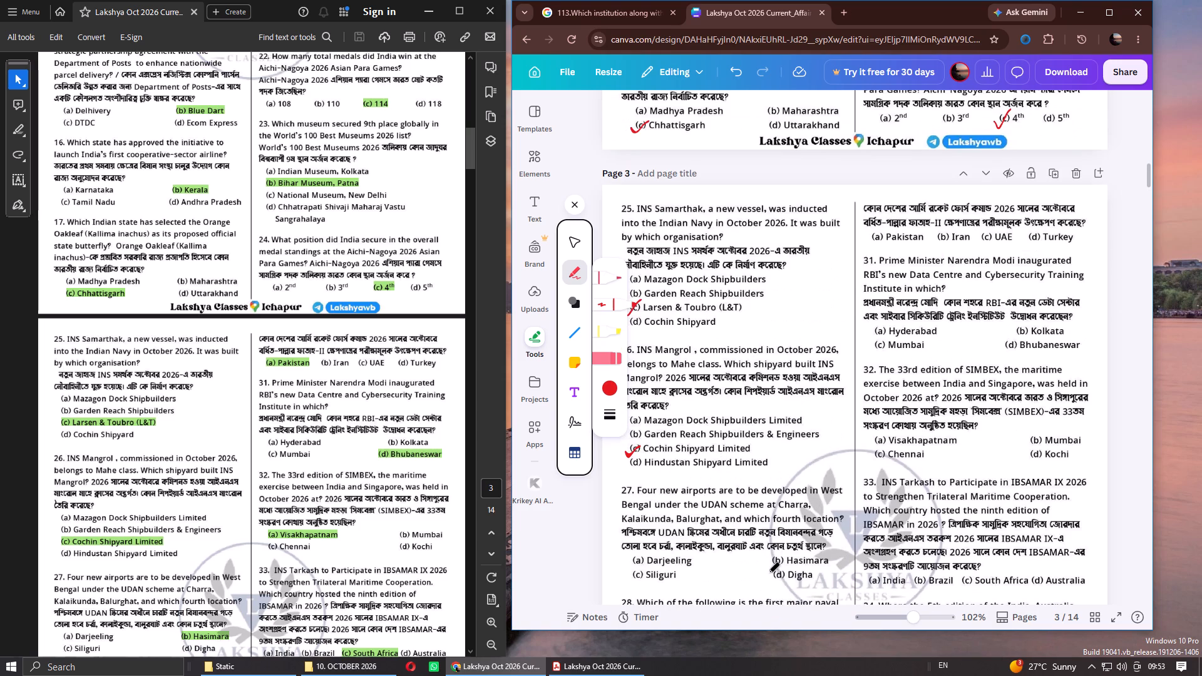
left_click_drag(767, 564, 784, 557)
scroll(791, 463, "down", 2)
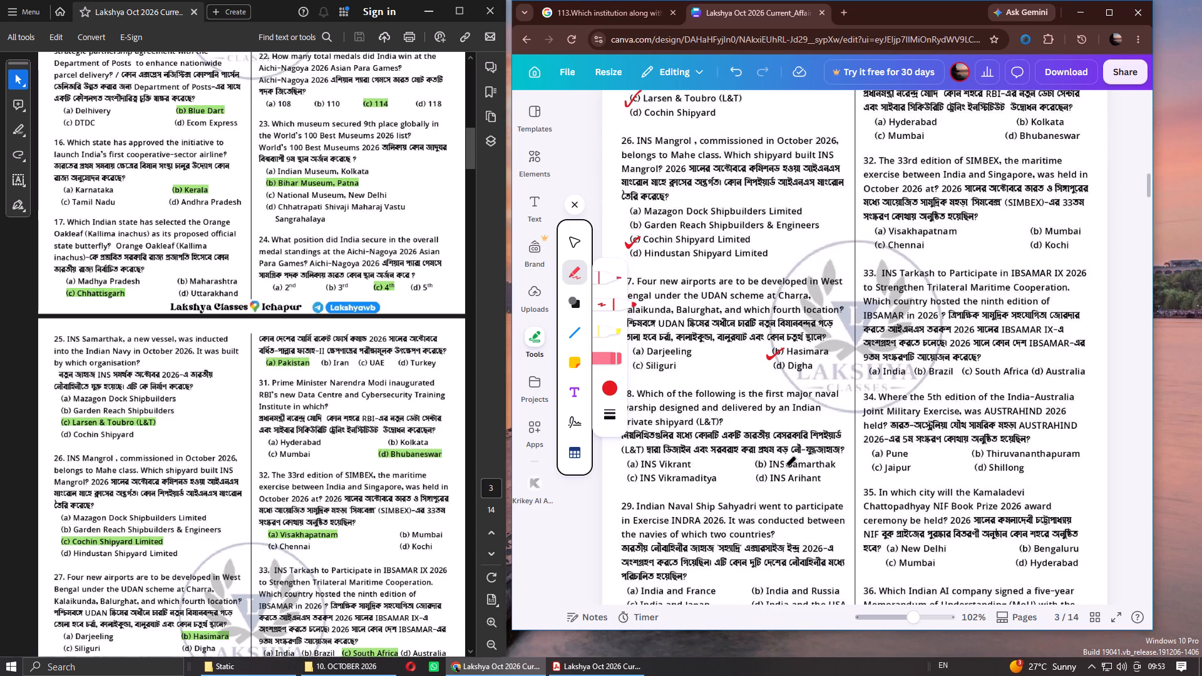
scroll(774, 480, "up", 1)
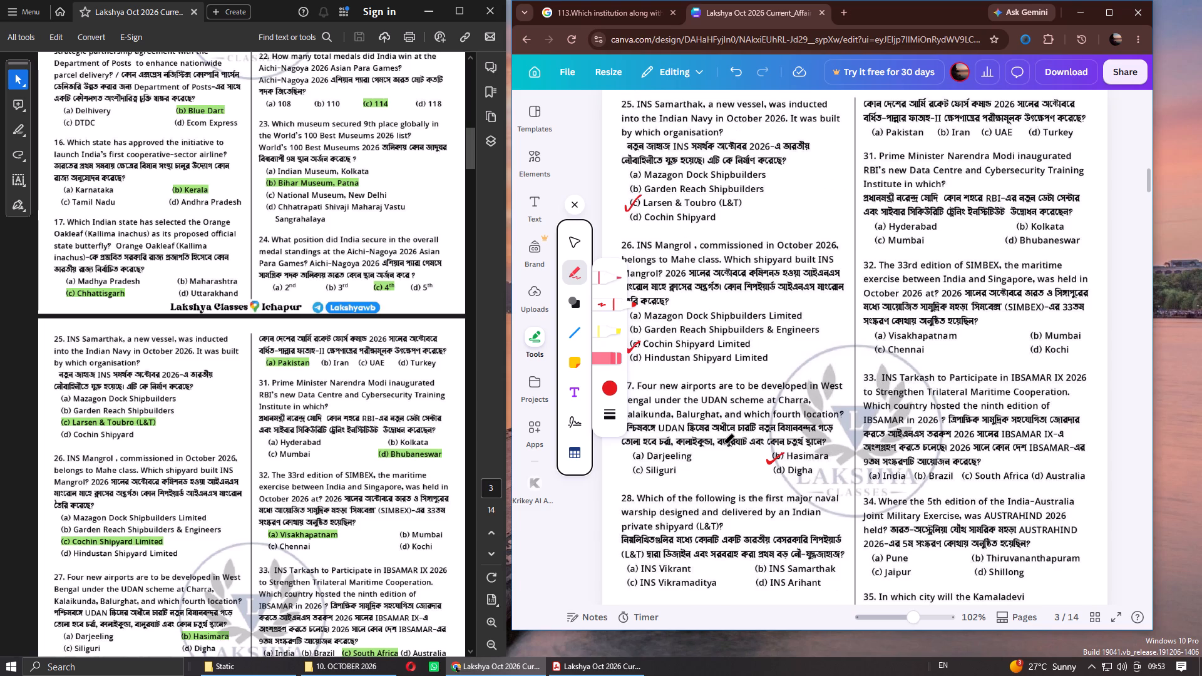
scroll(722, 444, "down", 1)
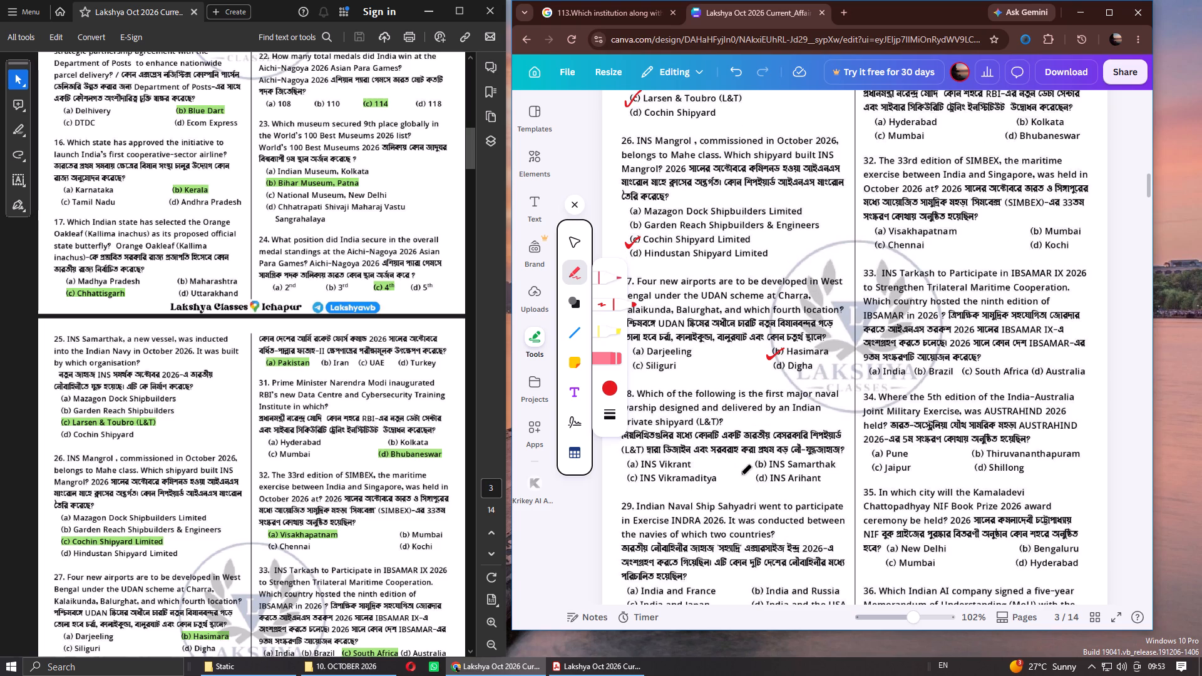
left_click_drag(748, 467, 753, 469)
left_click_drag(753, 469, 764, 463)
scroll(759, 428, "down", 1)
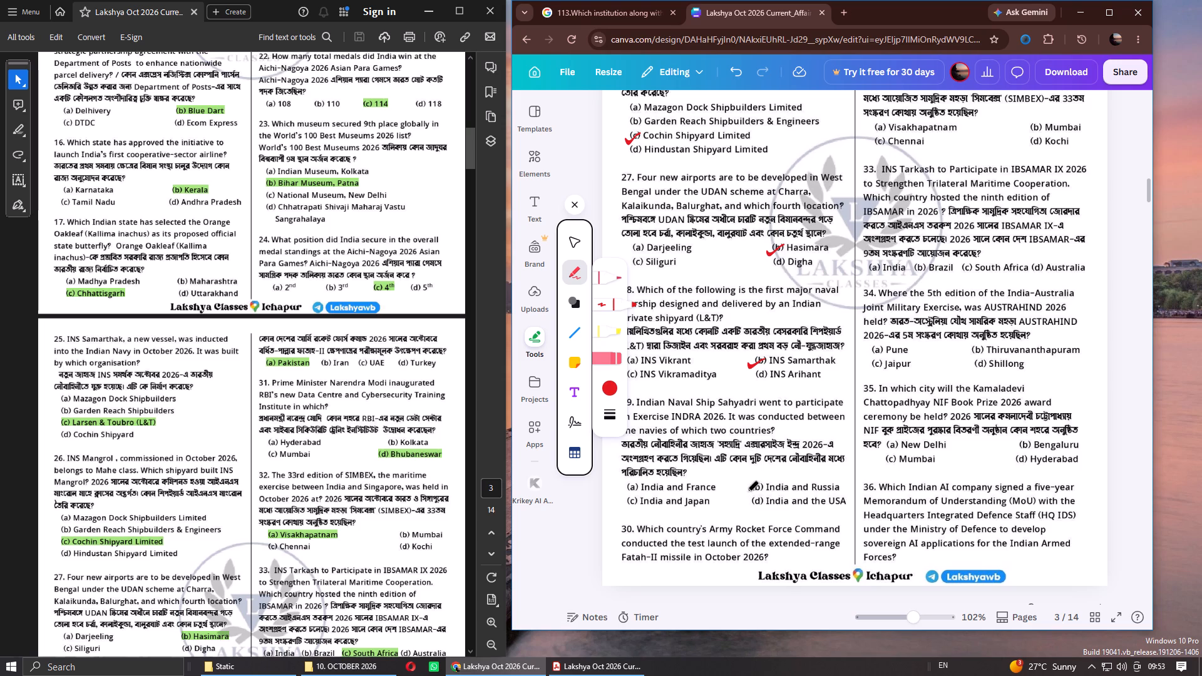
left_click_drag(747, 491, 765, 483)
Draw red ticks at the start of page 3's second column beside answers 30(a) Pakistan and 31(d) Bhubaneswar.
scroll(932, 425, "up", 7)
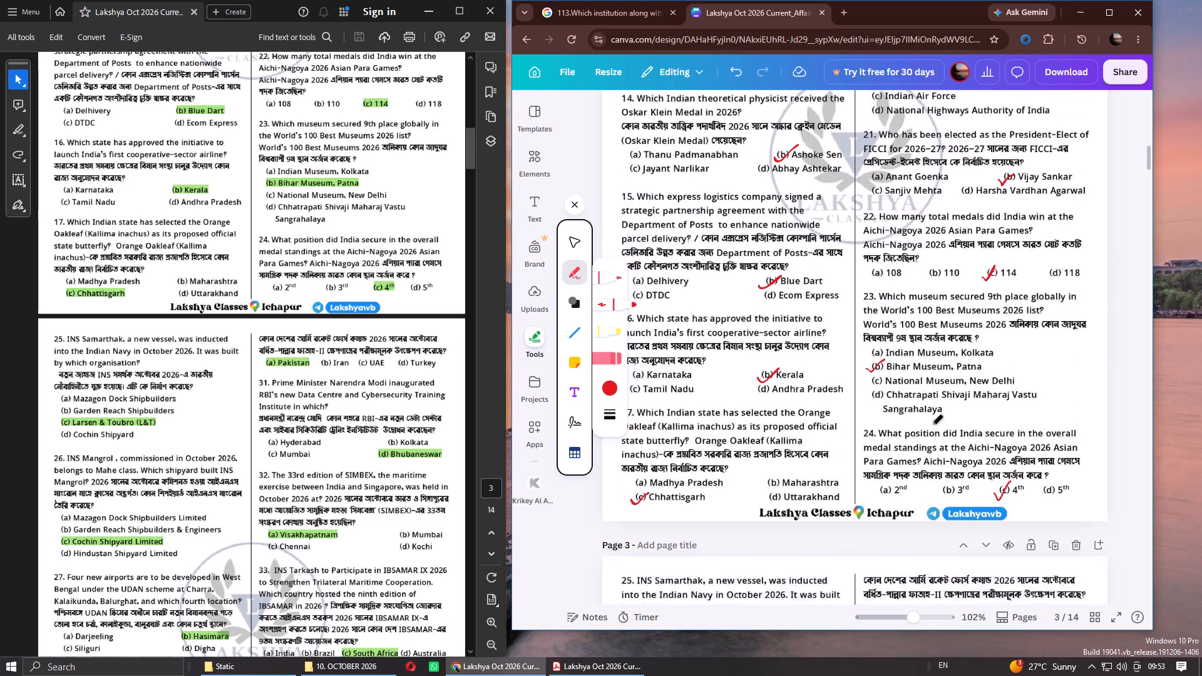
scroll(913, 424, "down", 2)
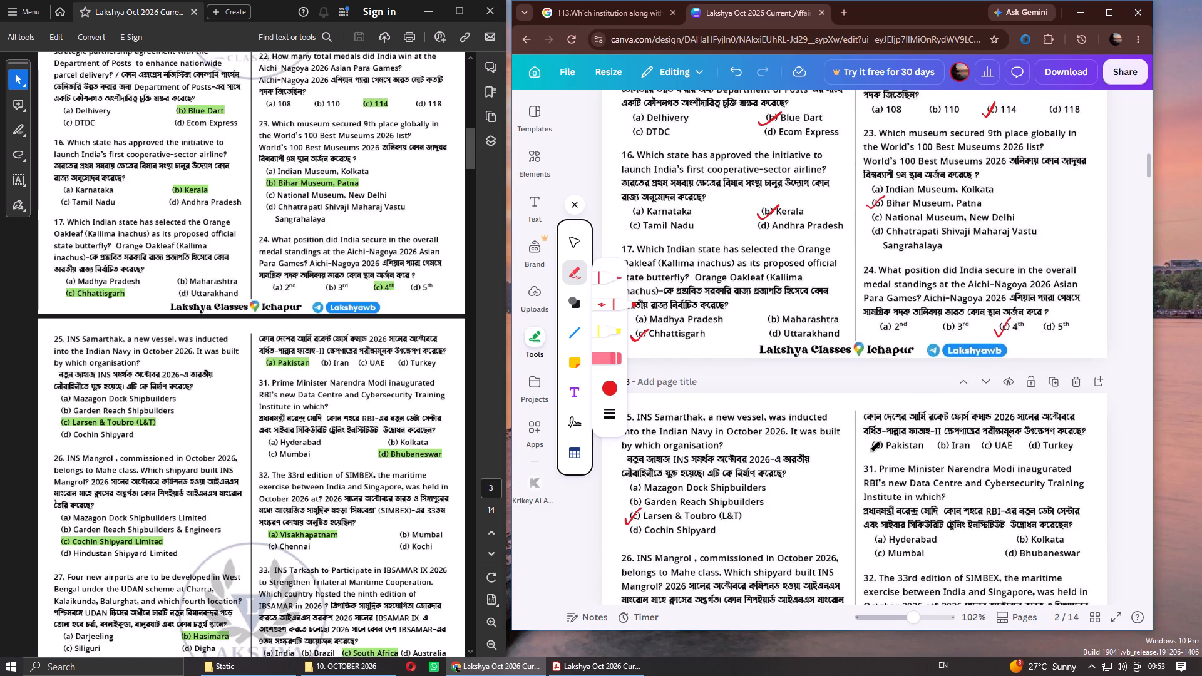
left_click_drag(866, 449, 885, 440)
left_click_drag(1001, 558, 1022, 548)
Draw red ticks on page 3 beside answers 32(a) Visakhapatnam and 33(c) South Africa, redrawing the first Visakhapatnam tick.
scroll(923, 421, "down", 2)
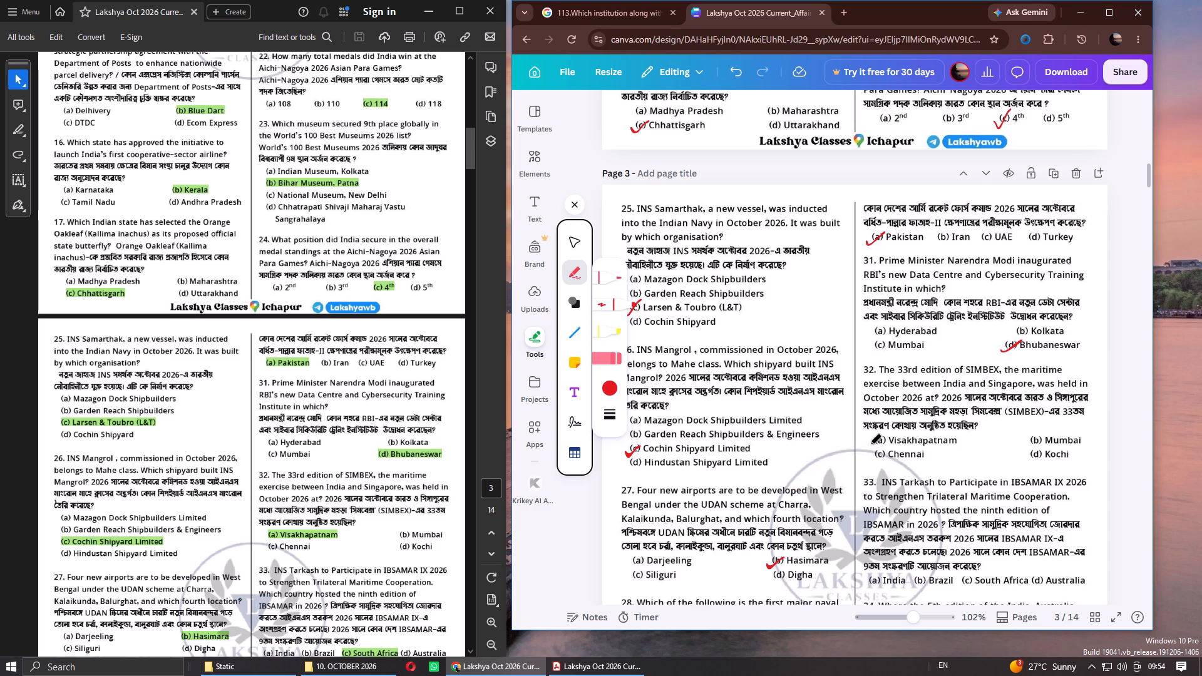
left_click_drag(870, 443, 893, 438)
key("ctrl+z")
left_click_drag(870, 444, 886, 439)
scroll(950, 381, "down", 1)
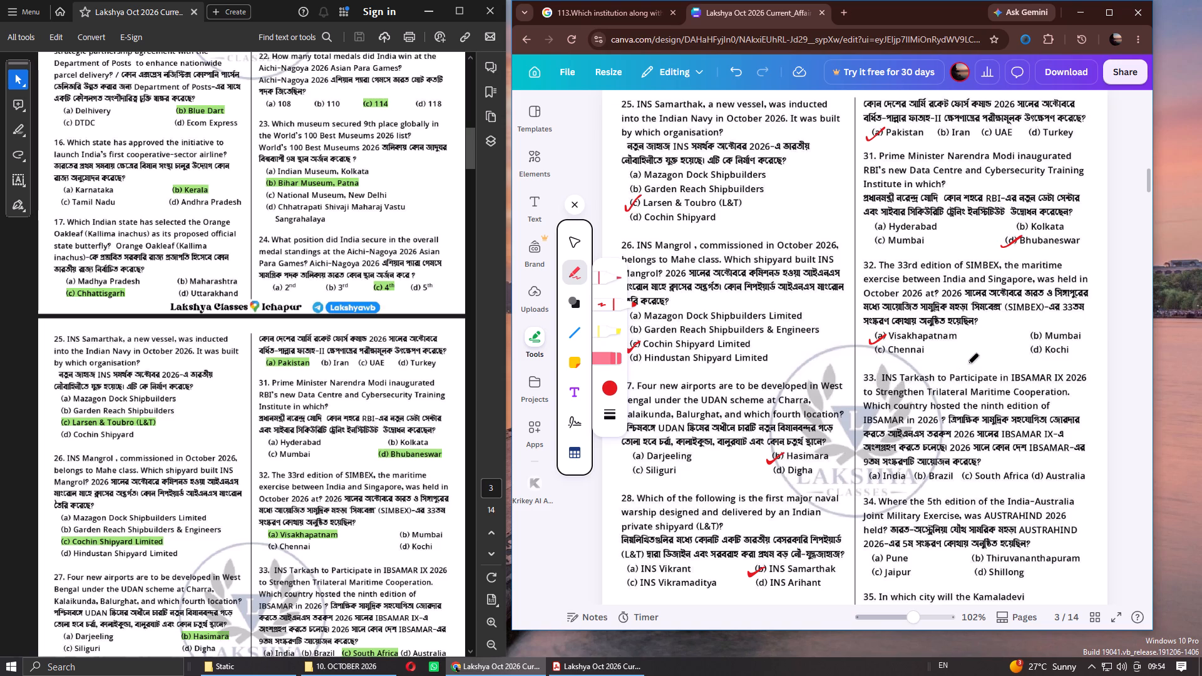
scroll(963, 367, "down", 1)
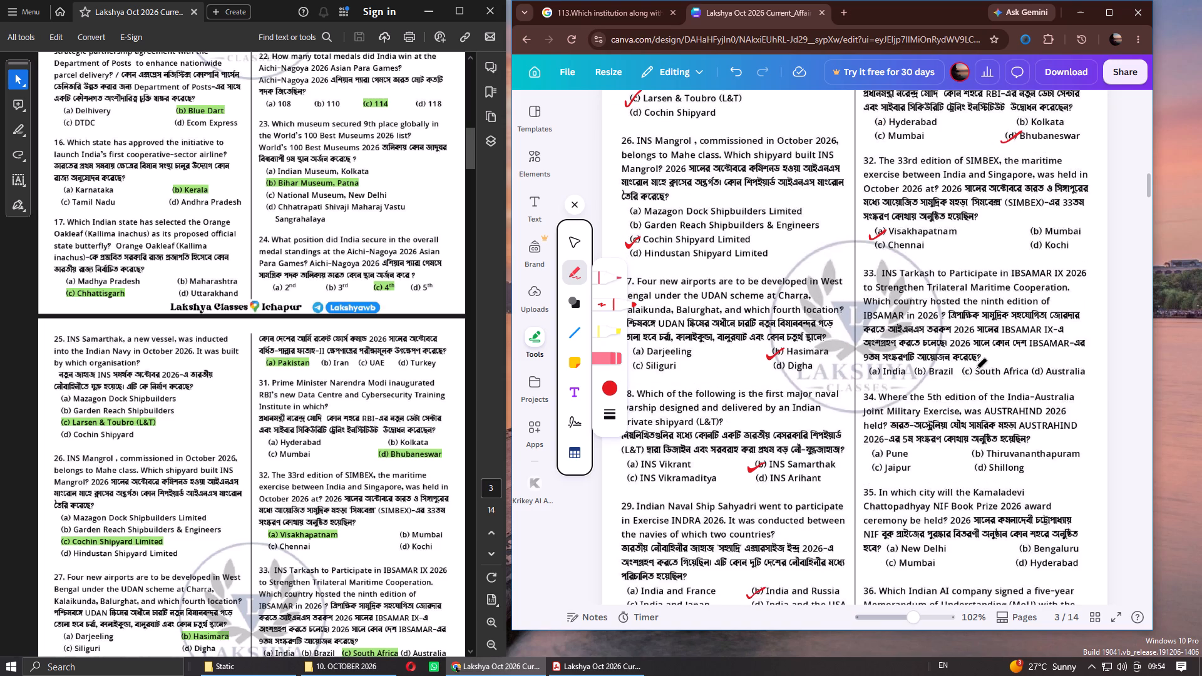
left_click_drag(956, 376, 972, 367)
Draw red ticks on page 3 beside answers 34(b) Thiruvananthapuram and 35(b) Bengaluru, redrawing the first Bengaluru tick.
scroll(457, 400, "down", 1)
scroll(340, 402, "down", 3)
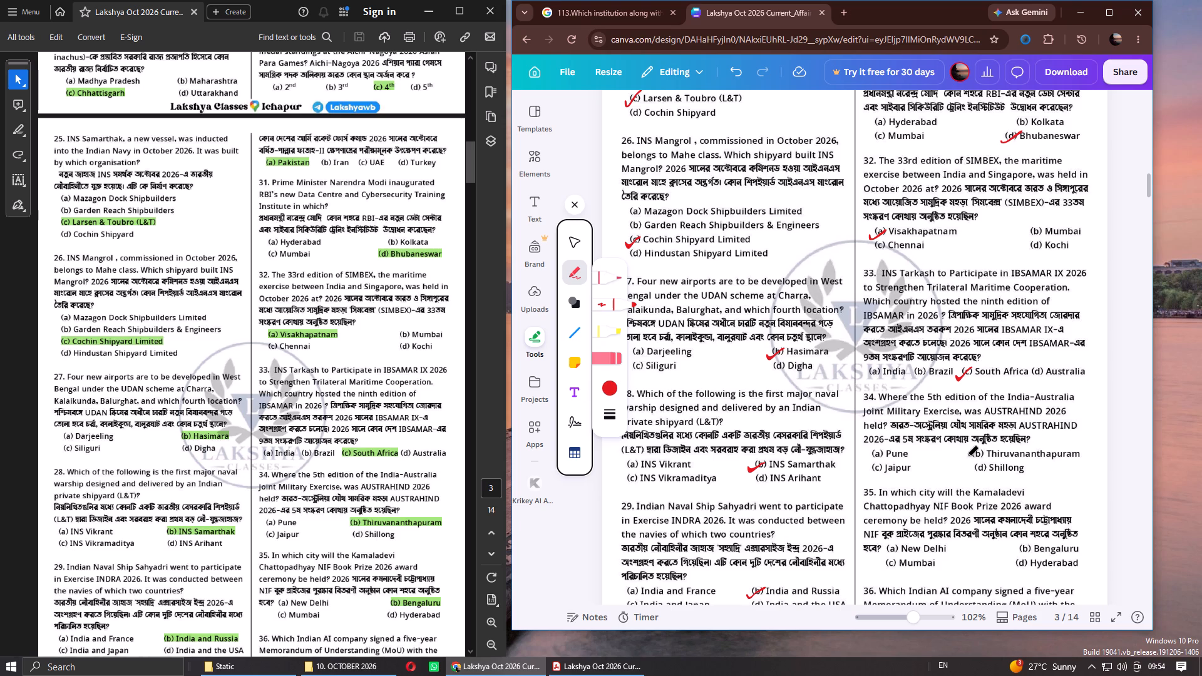
left_click_drag(967, 456, 982, 451)
scroll(965, 357, "down", 1)
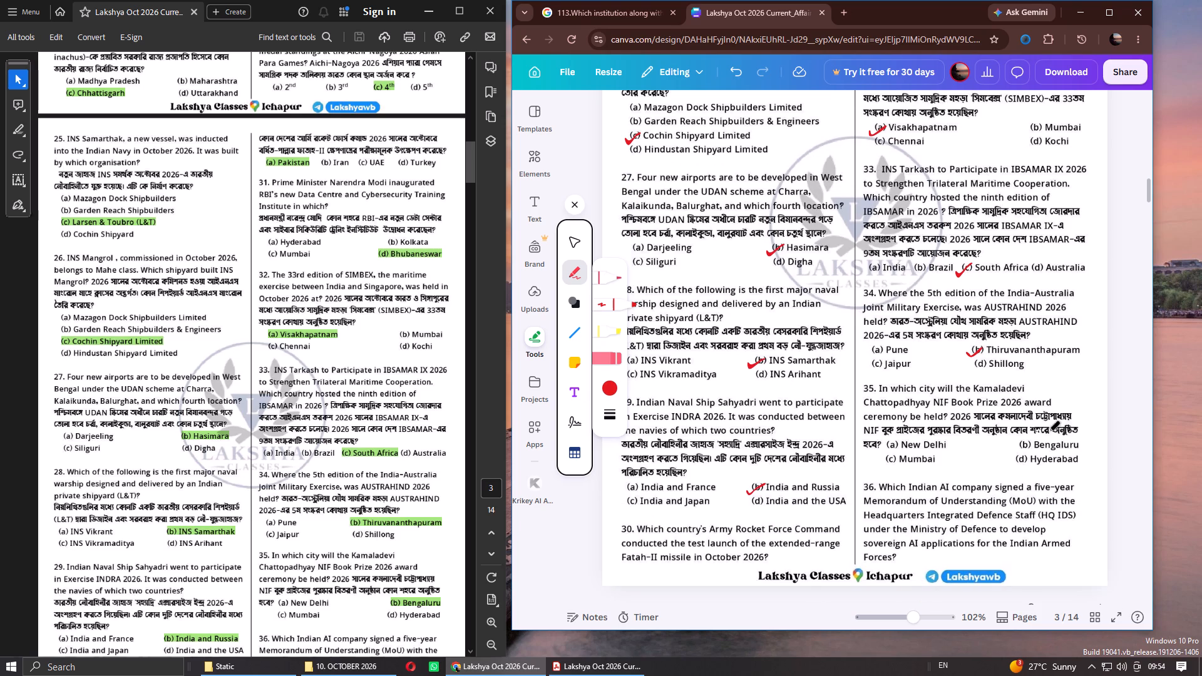
left_click_drag(1014, 449, 1024, 442)
key("ctrl+z")
left_click_drag(1014, 448, 1017, 452)
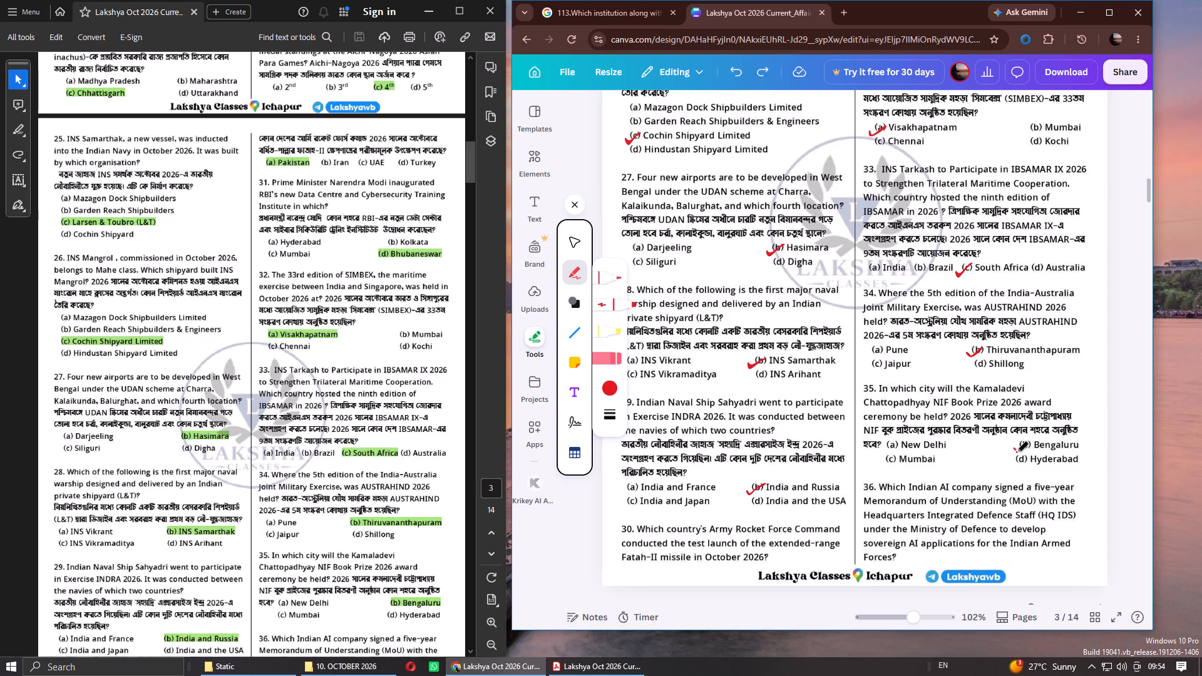
left_click_drag(1017, 452, 1039, 434)
Draw a red tick on page 4 beside answer 36(b) Sarvam AI, undoing and redrawing it twice.
scroll(952, 357, "down", 1)
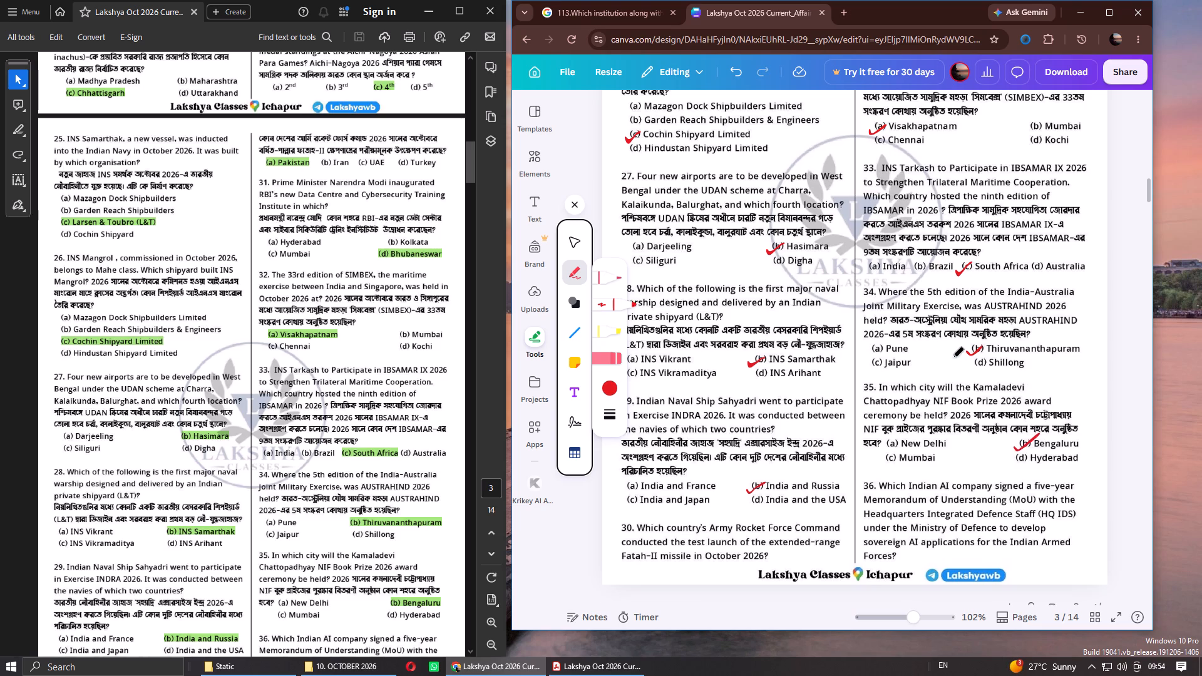
scroll(945, 355, "down", 1)
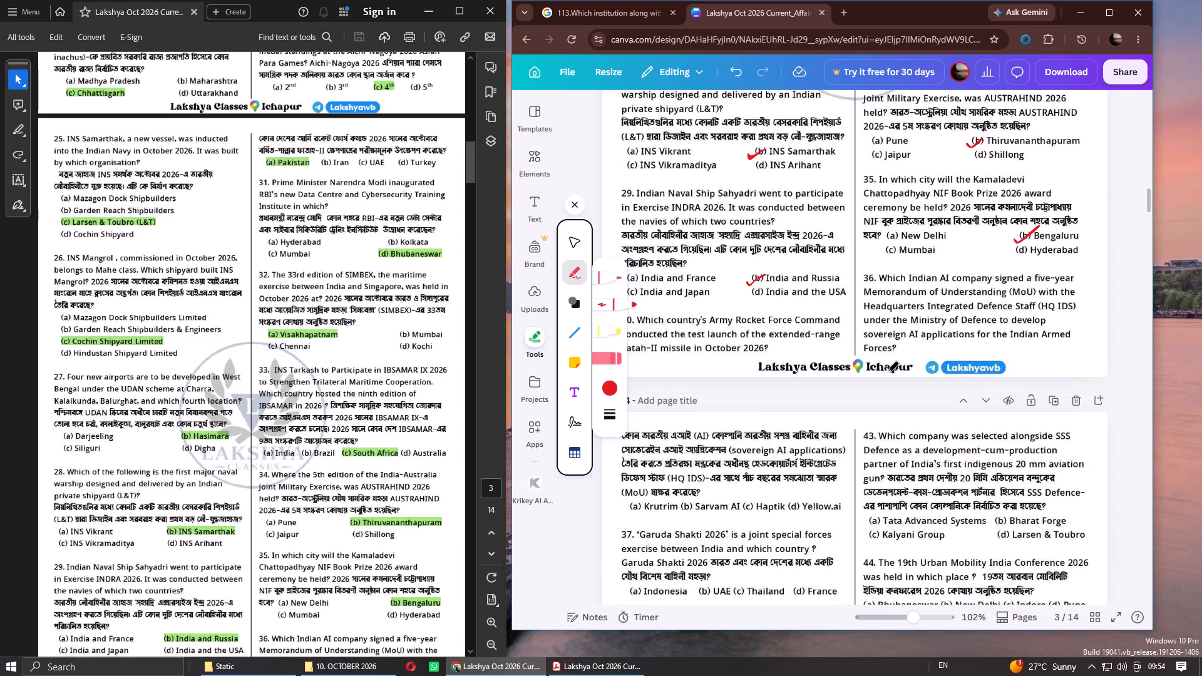
scroll(370, 378, "down", 2)
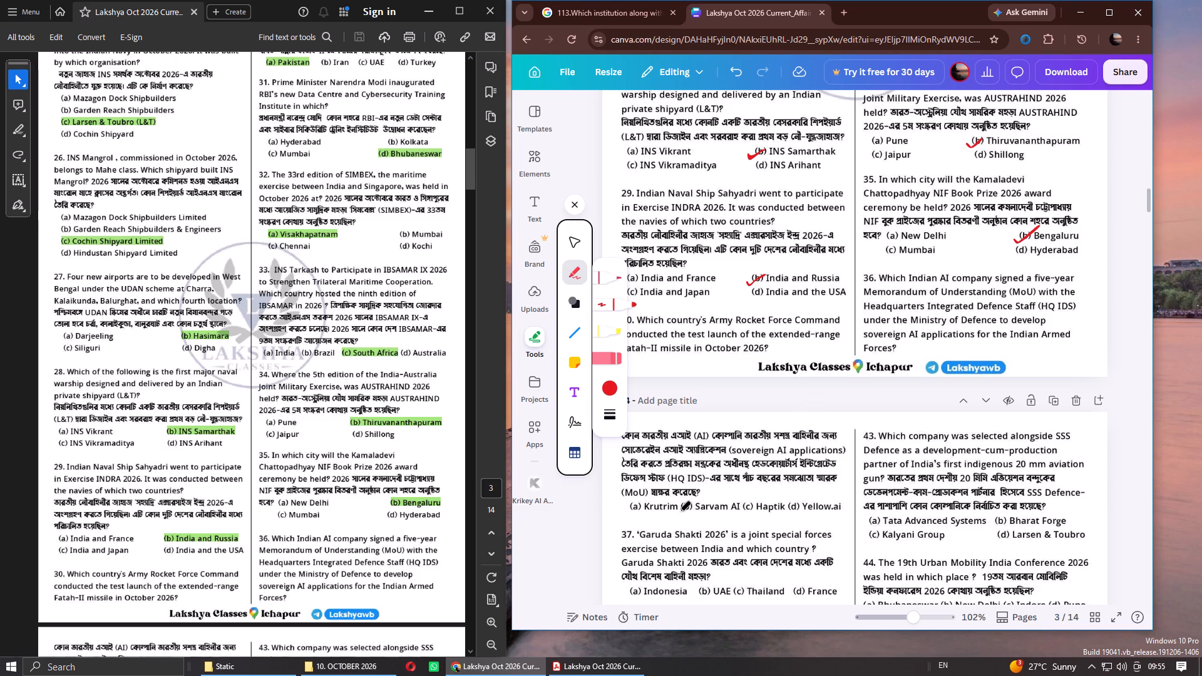
left_click_drag(679, 511, 701, 501)
key("ctrl+z")
left_click_drag(678, 511, 694, 504)
key("ctrl+z")
left_click_drag(677, 510, 701, 499)
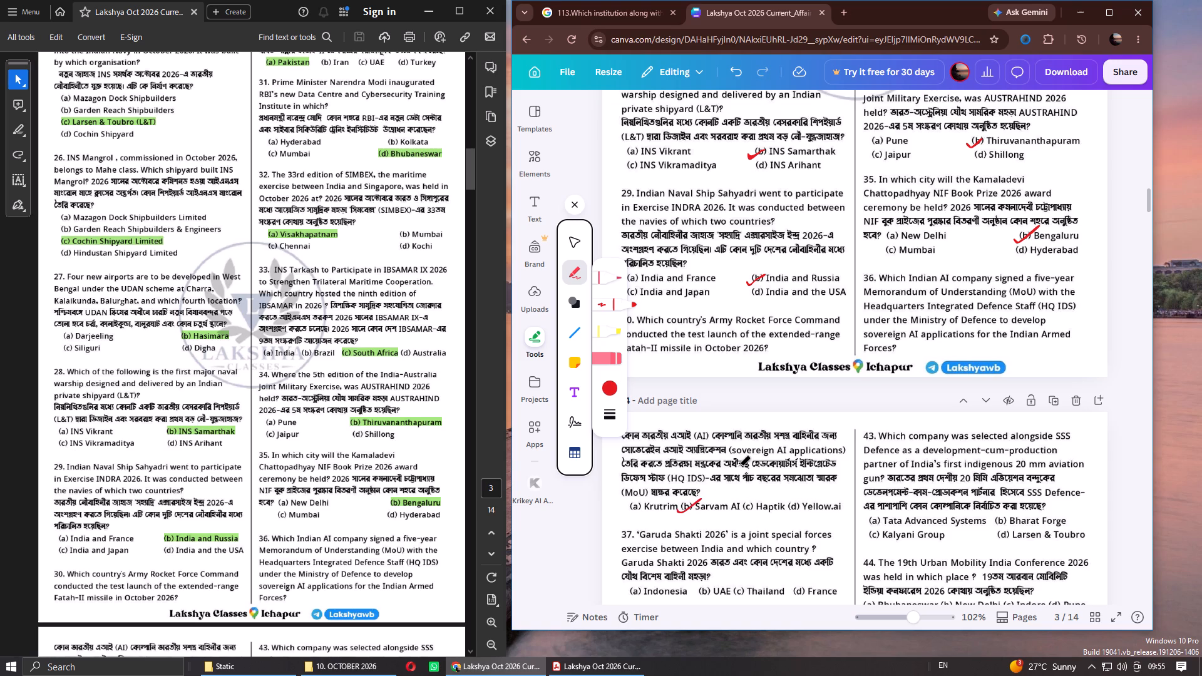
Draw a red tick on page 4 beside answer 37(a) Indonesia, undoing and redrawing it twice.
scroll(739, 466, "down", 1)
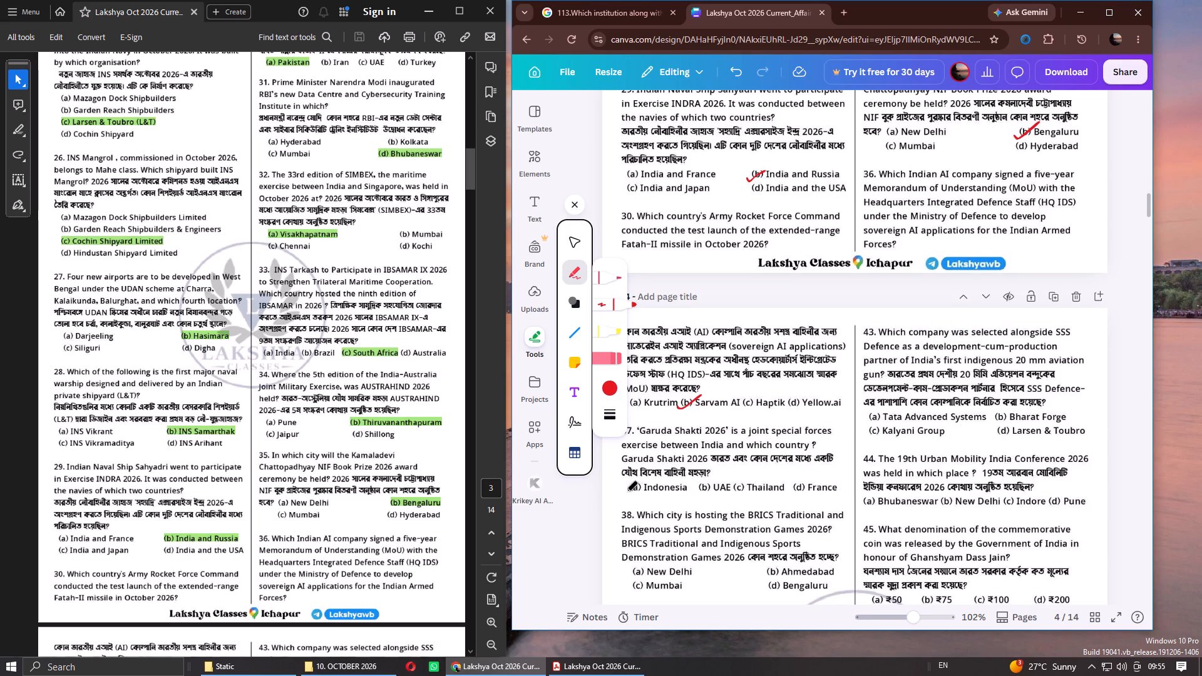
left_click_drag(625, 491, 643, 484)
key("ctrl+z")
left_click_drag(625, 491, 637, 482)
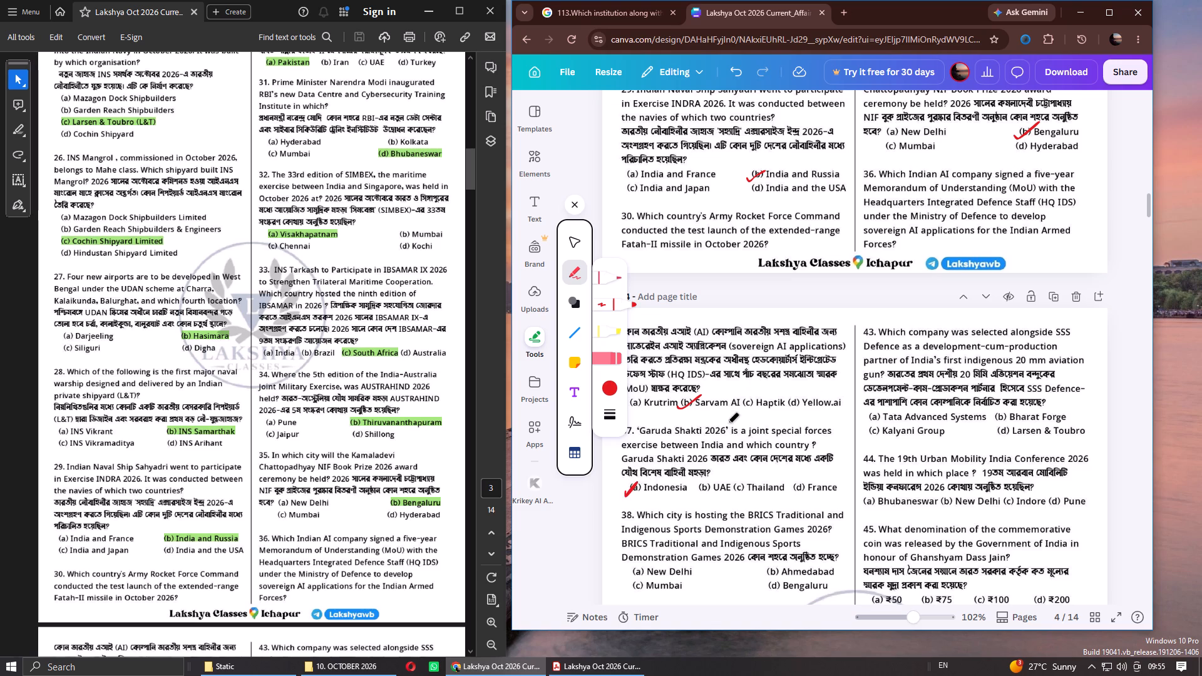
key("ctrl+z")
left_click_drag(624, 491, 624, 493)
left_click_drag(624, 493, 639, 483)
Check the highlighted answers for page 4 and draw a red tick beside answer 38(b) Ahmedabad.
scroll(737, 438, "down", 1)
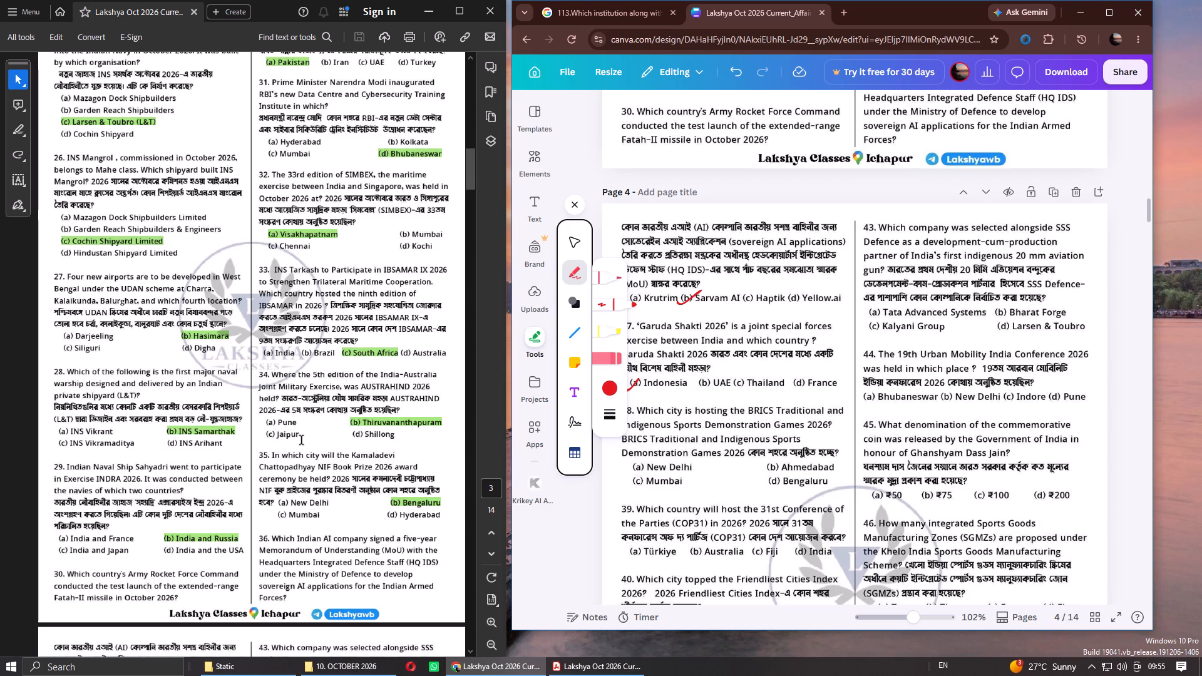
scroll(316, 441, "down", 3)
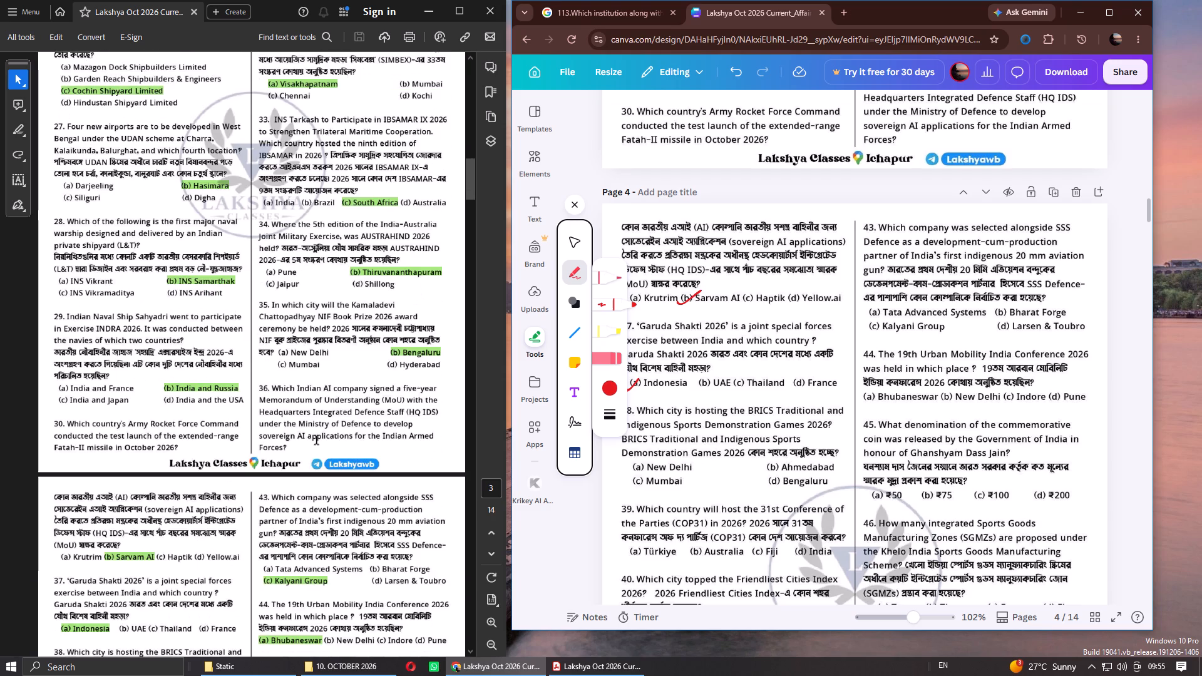
scroll(317, 441, "down", 2)
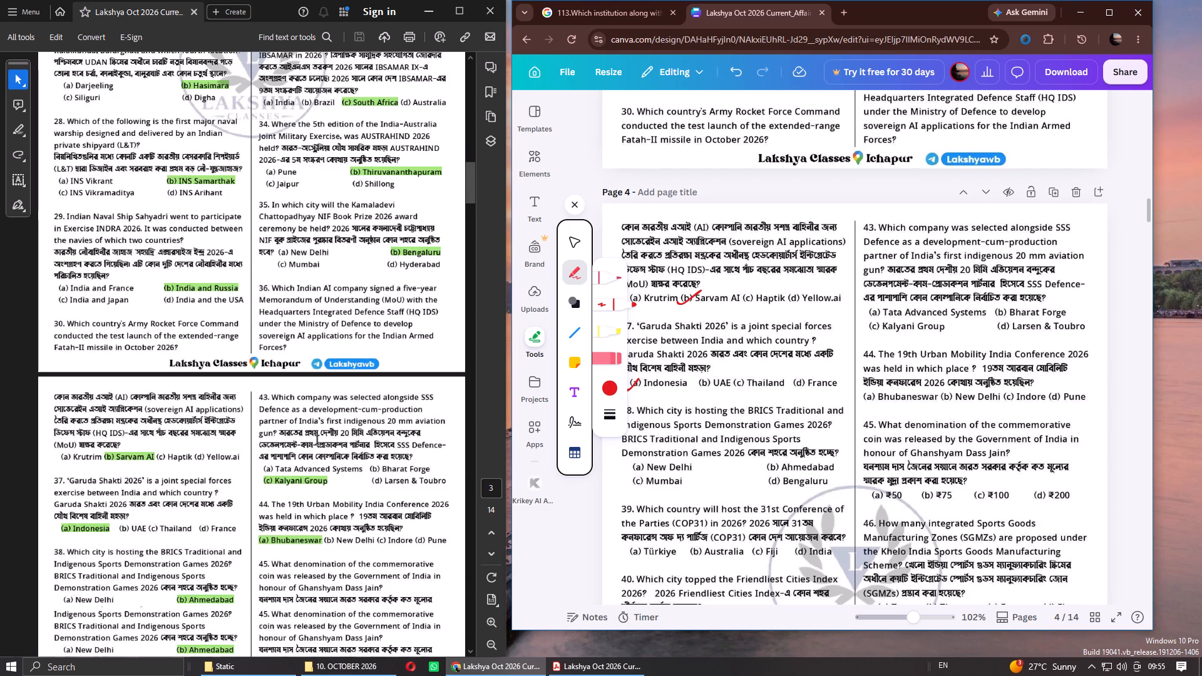
scroll(738, 481, "up", 1)
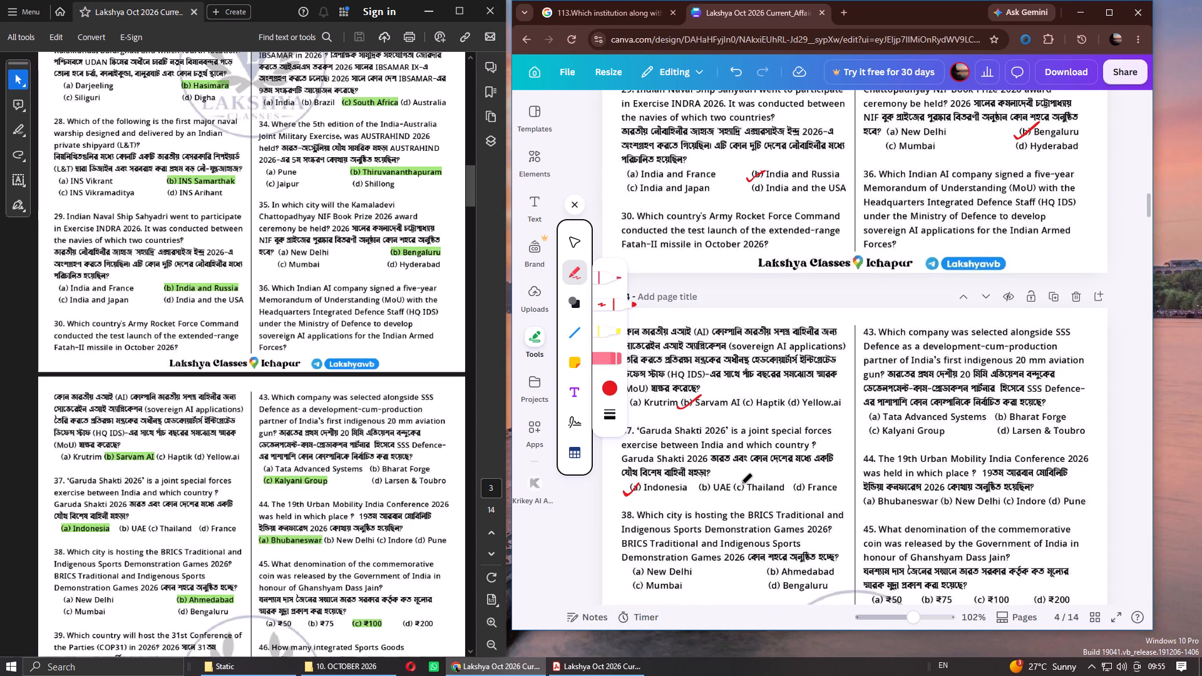
scroll(741, 486, "down", 1)
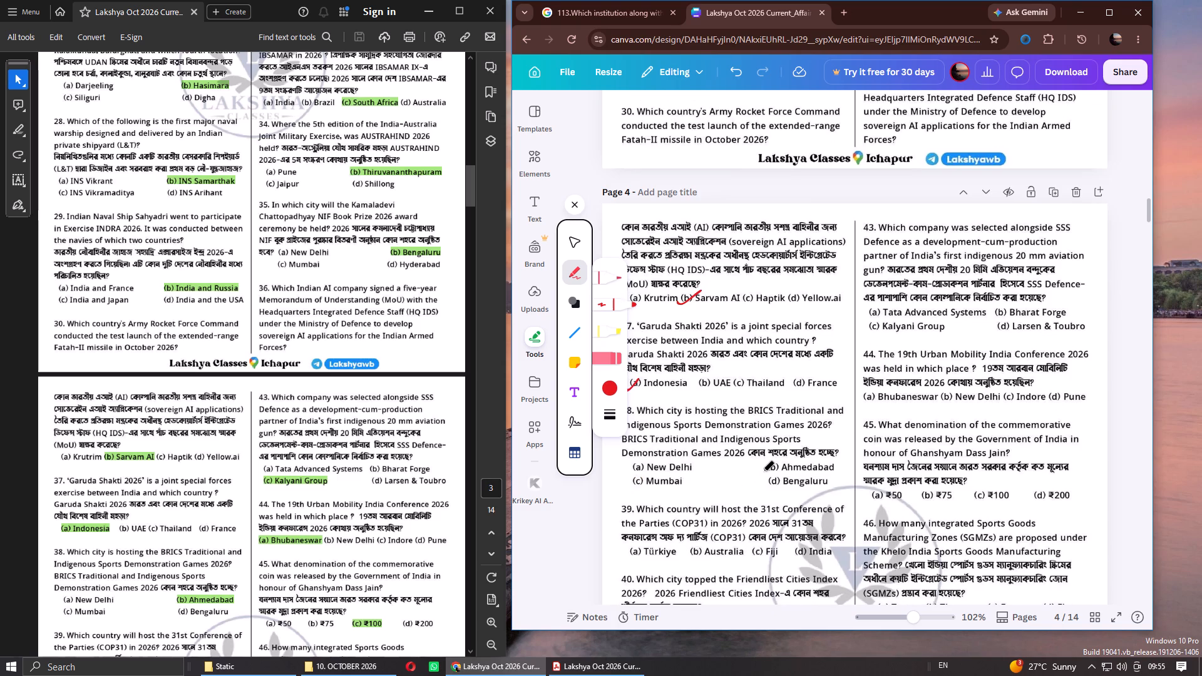
left_click_drag(761, 471, 781, 460)
Draw a red tick on page 4 beside answer 39(a) Türkiye, undoing and redrawing it three times.
scroll(742, 420, "down", 1)
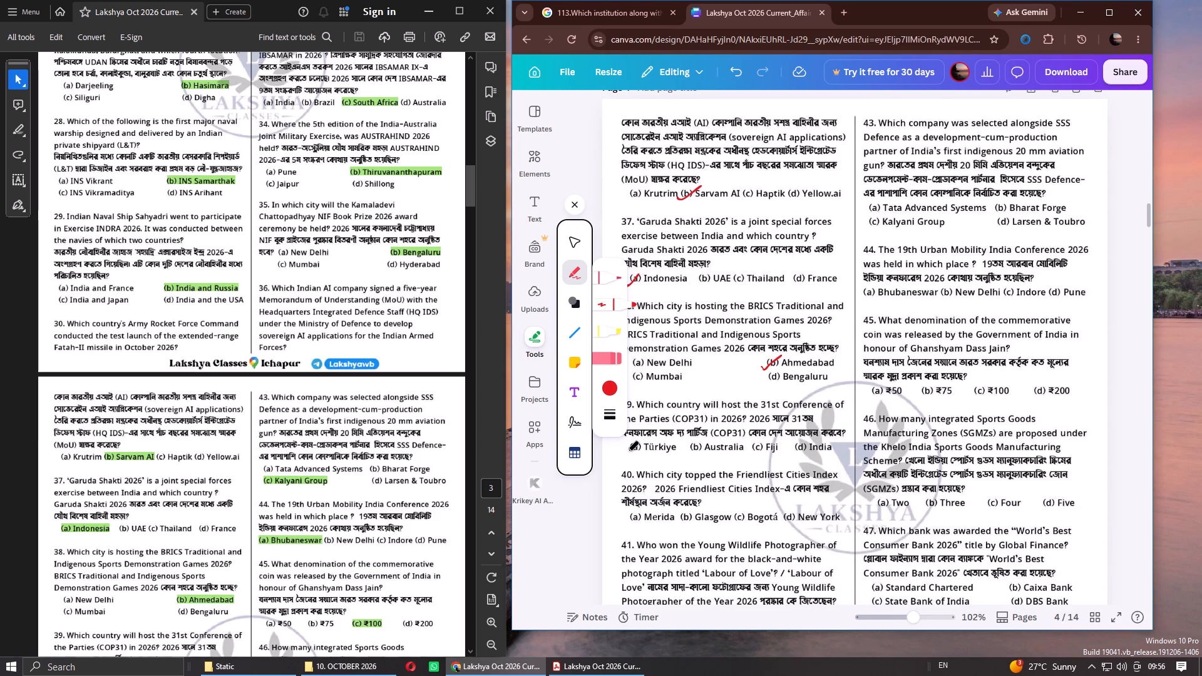
left_click(624, 451)
key("ctrl+z")
left_click_drag(626, 451, 642, 443)
key("ctrl+z")
left_click_drag(624, 450, 637, 448)
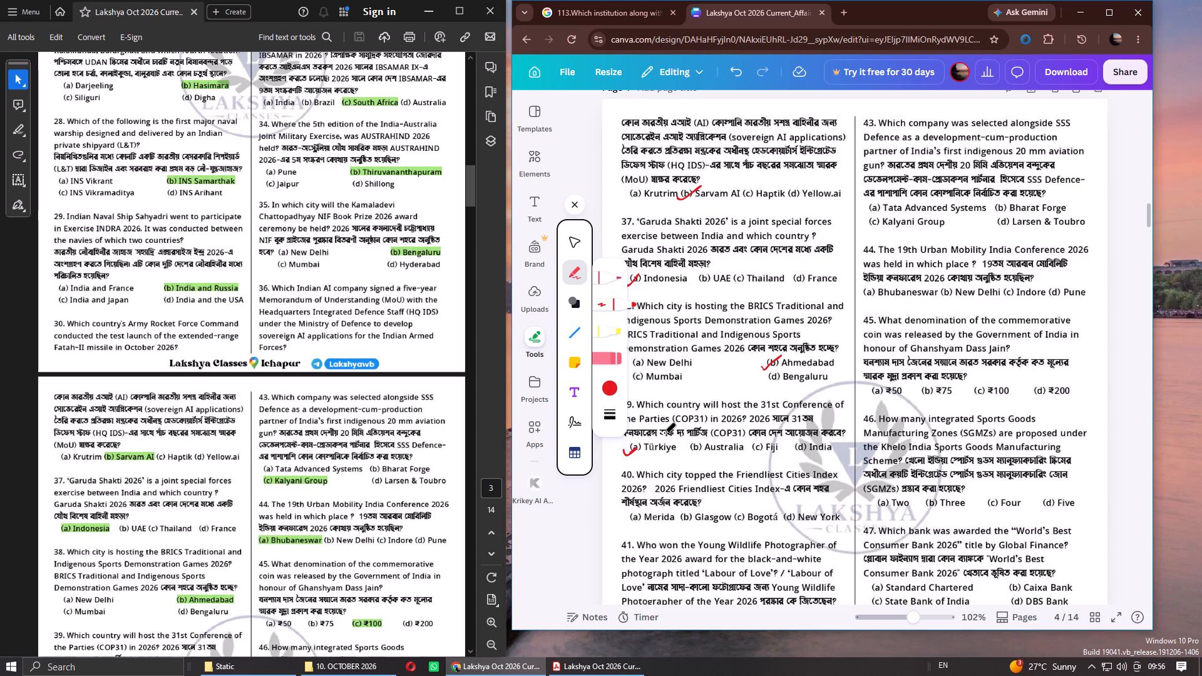
key("ctrl+z")
left_click_drag(625, 450, 644, 440)
Draw red ticks on page 4 beside answer 40(a) Merida and answer 41(b) of the wildlife photographer question.
left_click_drag(625, 521, 643, 512)
scroll(728, 482, "down", 1)
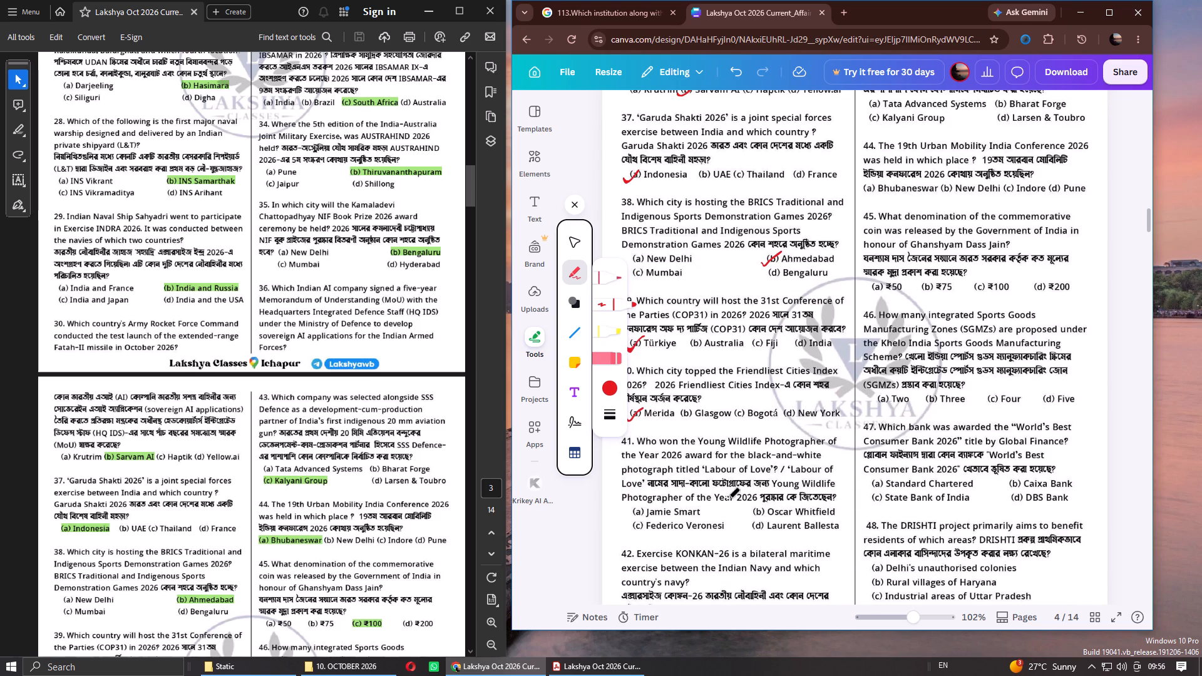
left_click_drag(749, 515, 751, 518)
left_click_drag(751, 518, 769, 505)
Draw a red tick at the end of page 4's first column beside answer 42(c) Royal Navy of the United Kingdom.
scroll(768, 454, "down", 1)
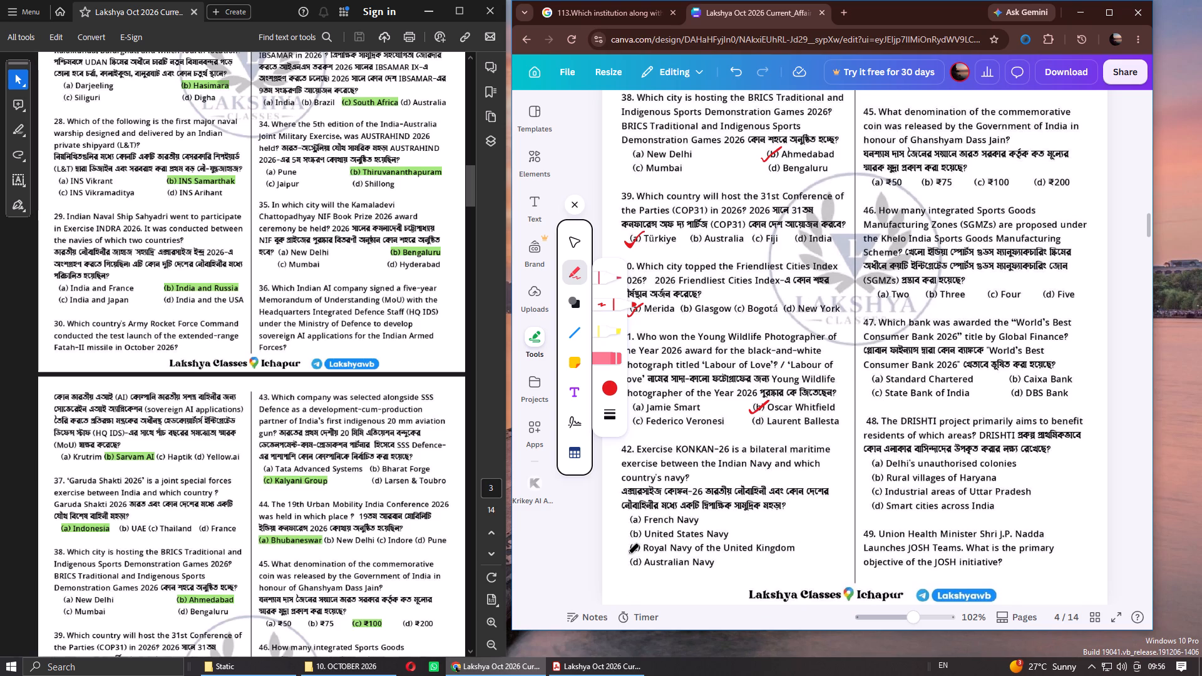
left_click_drag(627, 551, 643, 545)
Draw red ticks at the start of page 4's second column beside answers 43(c) Kalyani Group and 44(a) Bhubaneswar.
scroll(165, 466, "down", 7)
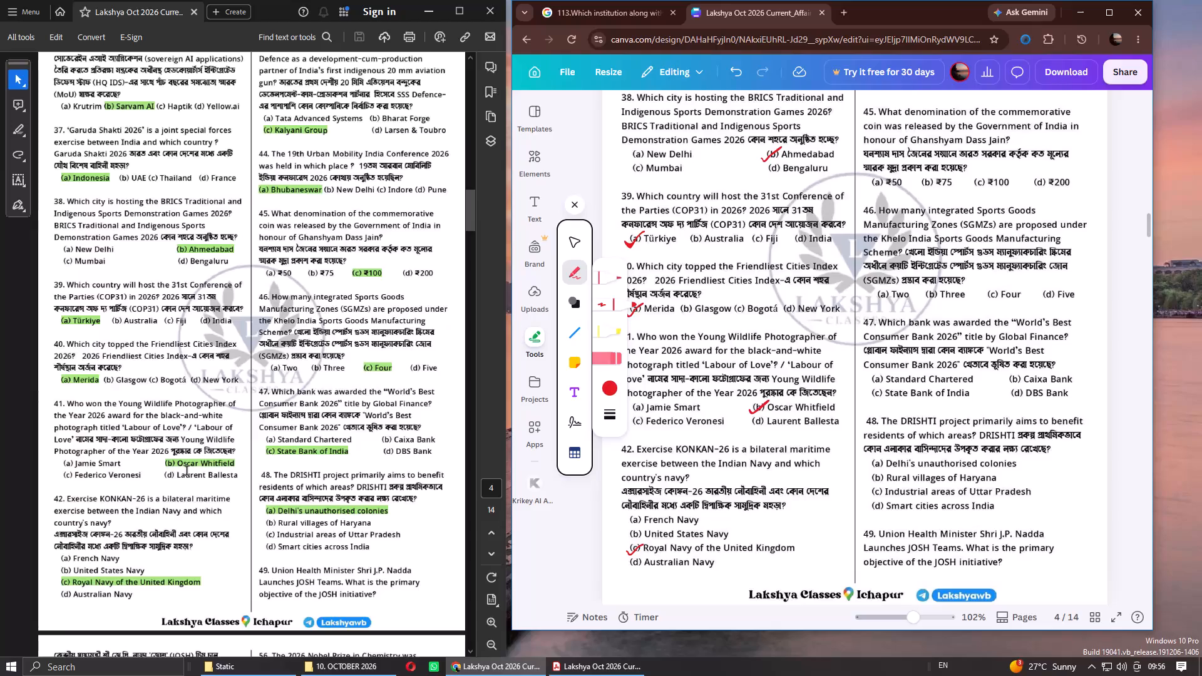
scroll(968, 450, "up", 7)
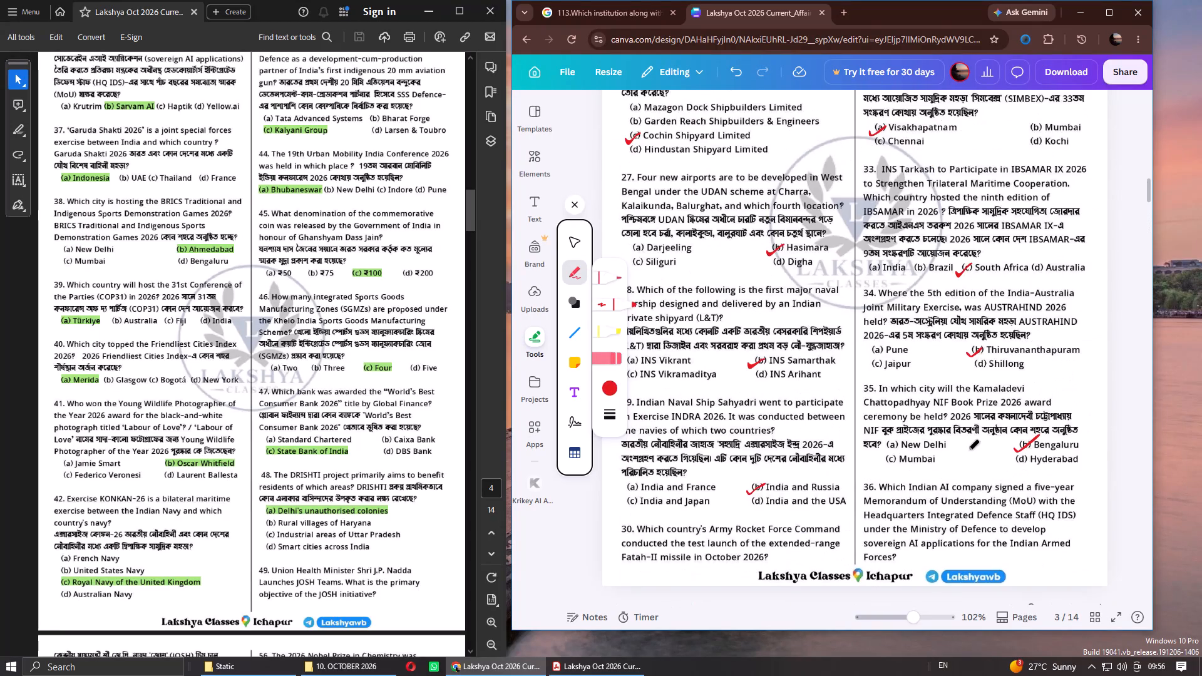
scroll(968, 450, "down", 3)
scroll(967, 451, "up", 1)
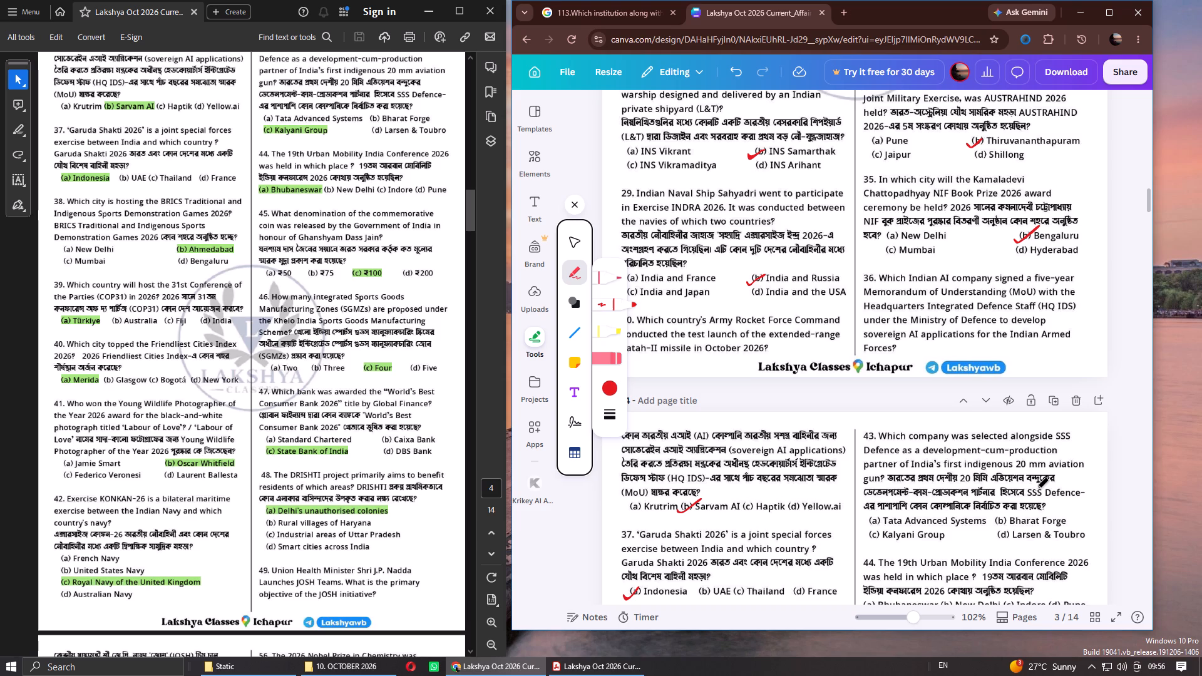
scroll(1037, 488, "up", 1)
scroll(352, 416, "down", 3)
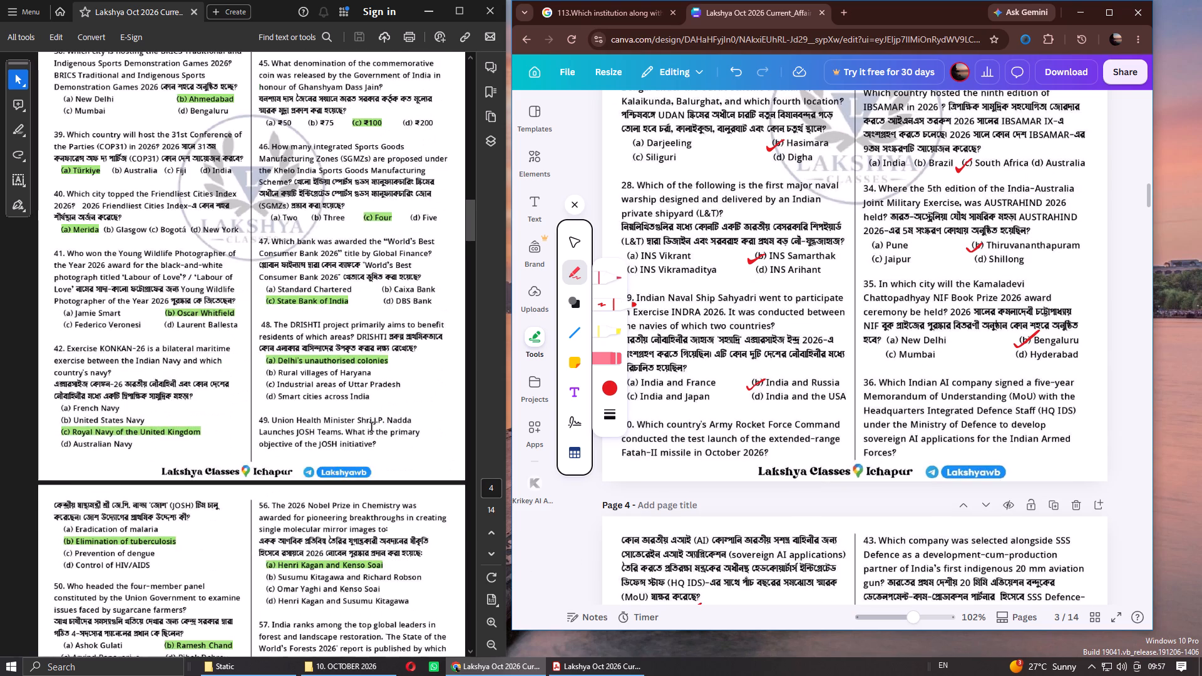
scroll(379, 430, "up", 3)
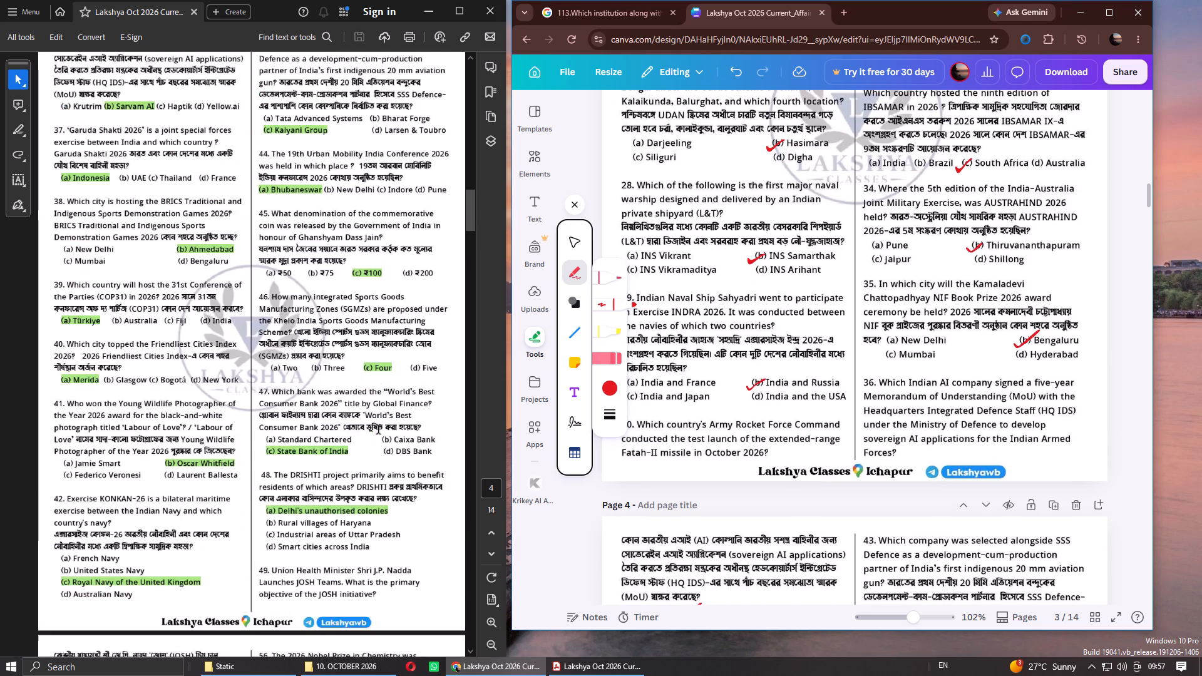
scroll(379, 430, "up", 2)
scroll(928, 506, "down", 2)
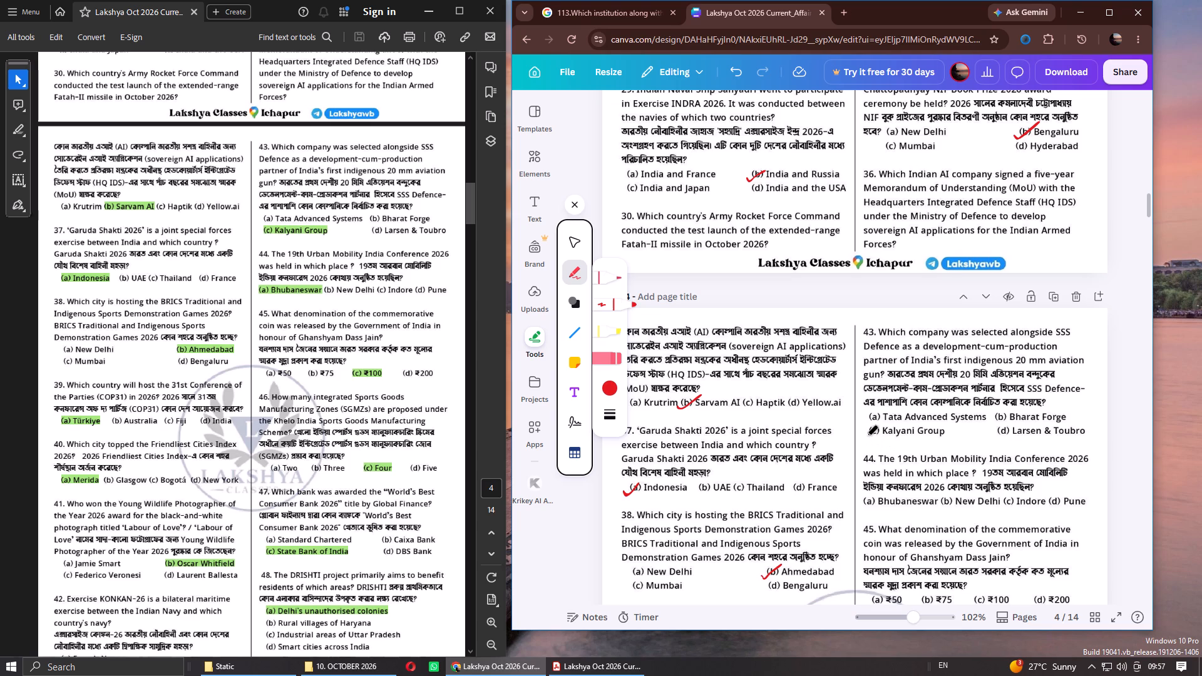
left_click_drag(865, 434, 879, 421)
left_click_drag(860, 504, 876, 493)
Draw red ticks in page 4's second column beside answers 45(c) ₹100 and 46(c) Four.
scroll(962, 471, "down", 2)
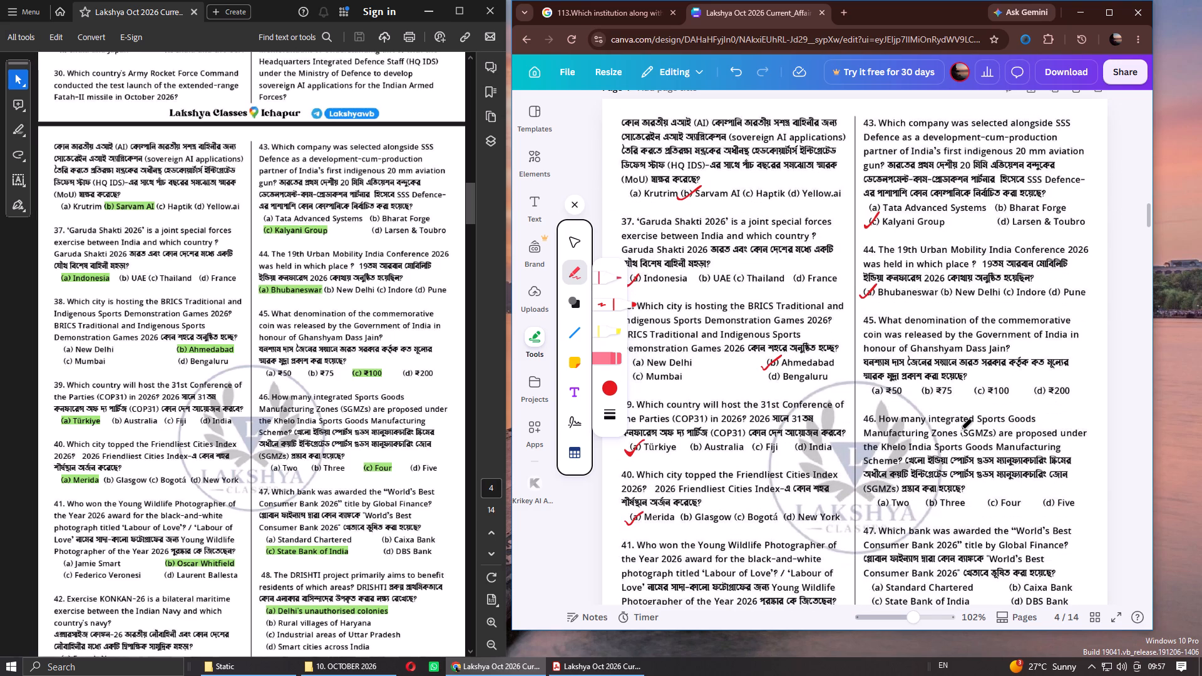
left_click_drag(969, 394, 985, 388)
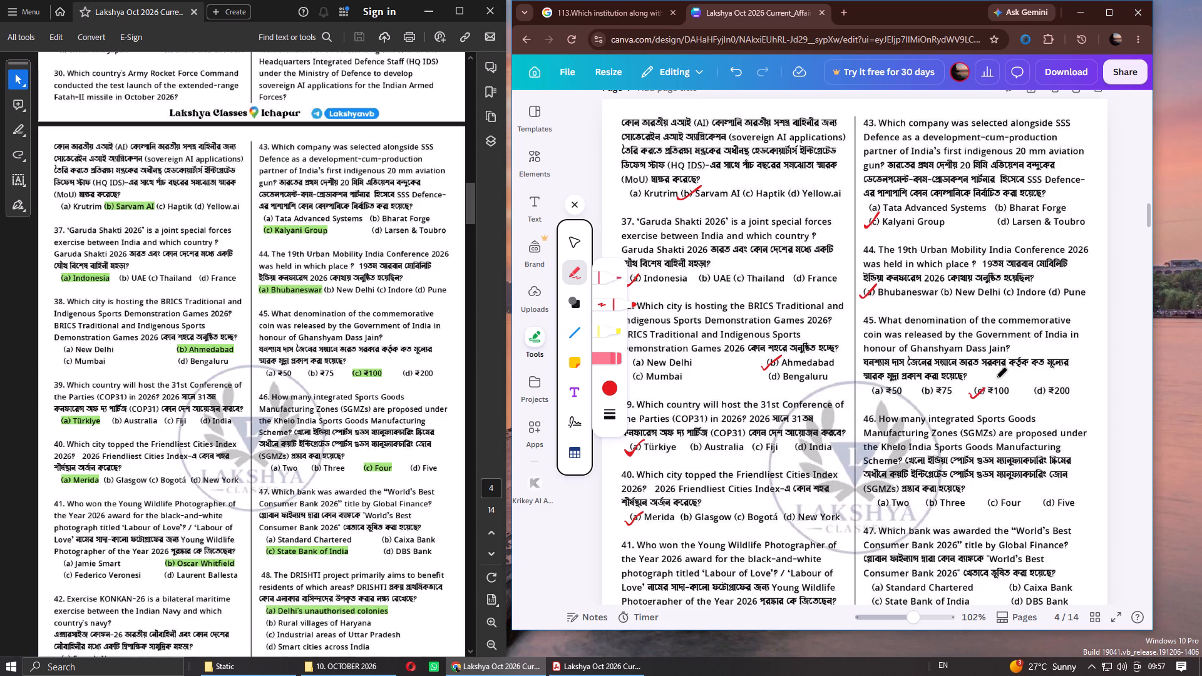
left_click_drag(983, 506, 1000, 494)
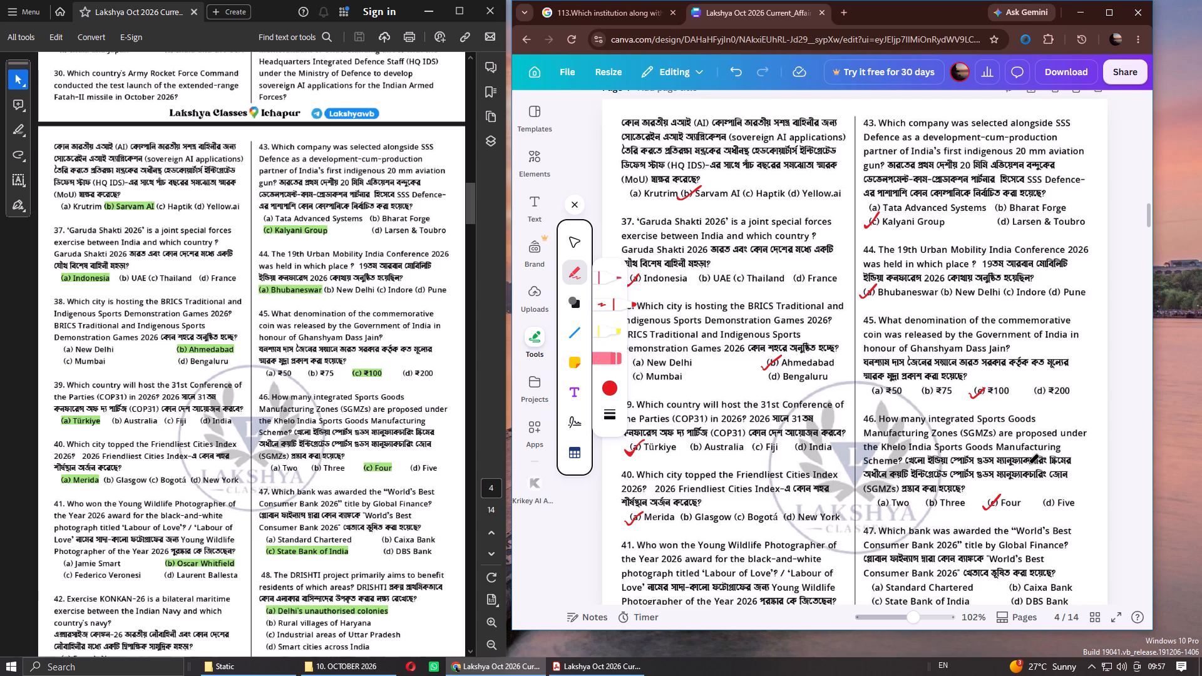
Draw a red tick on page 4 beside answer 48(a) Delhi's unauthorised colonies, undoing and redrawing it once.
scroll(1022, 464, "down", 2)
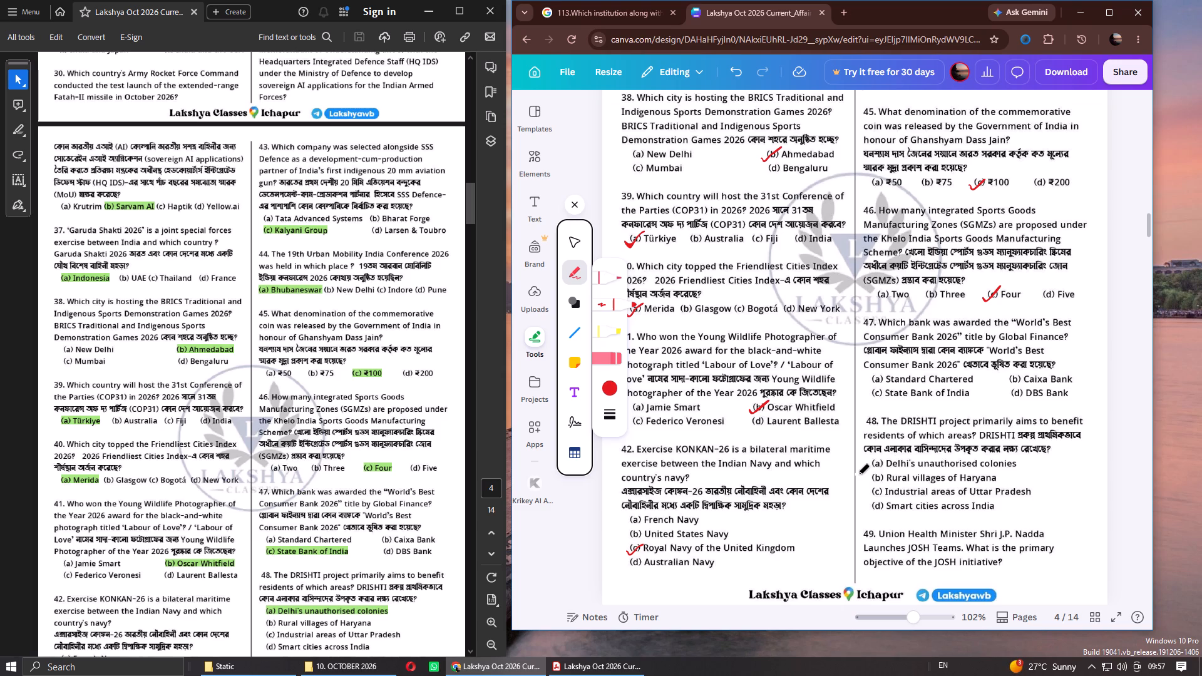
left_click_drag(867, 468, 886, 458)
key("ctrl+z")
left_click_drag(865, 466, 887, 458)
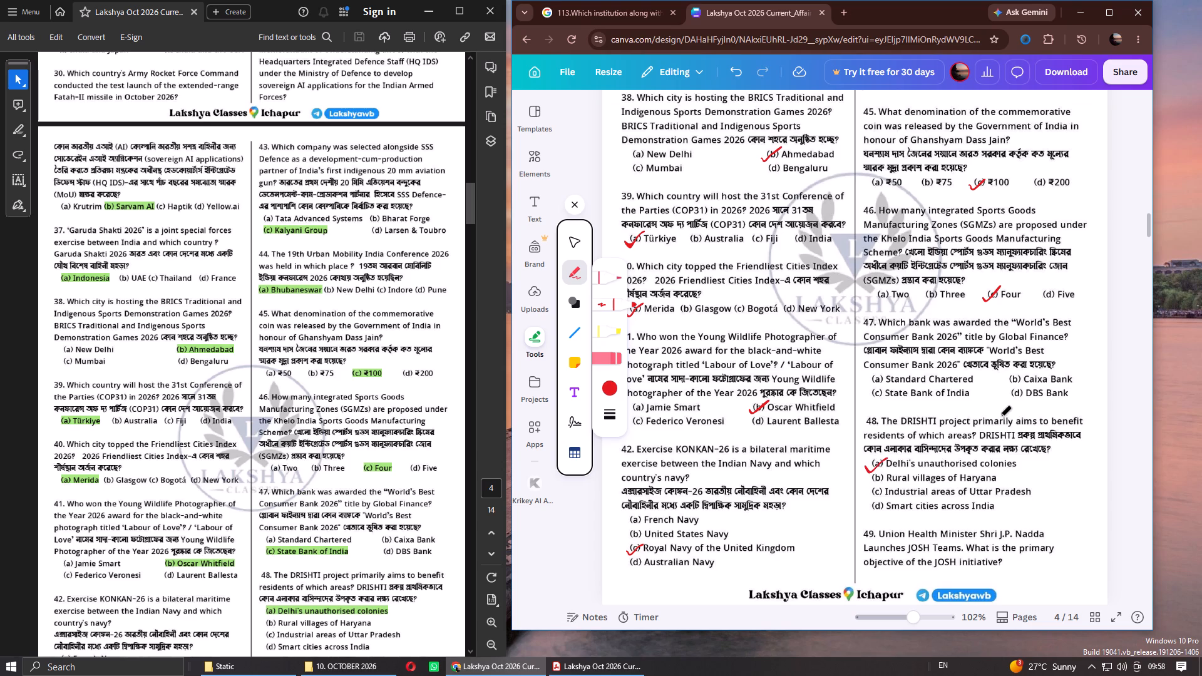
Draw a red tick at the top of page 5 beside answer 49(b) Elimination of tuberculosis, undoing and redrawing it once.
scroll(998, 419, "down", 1)
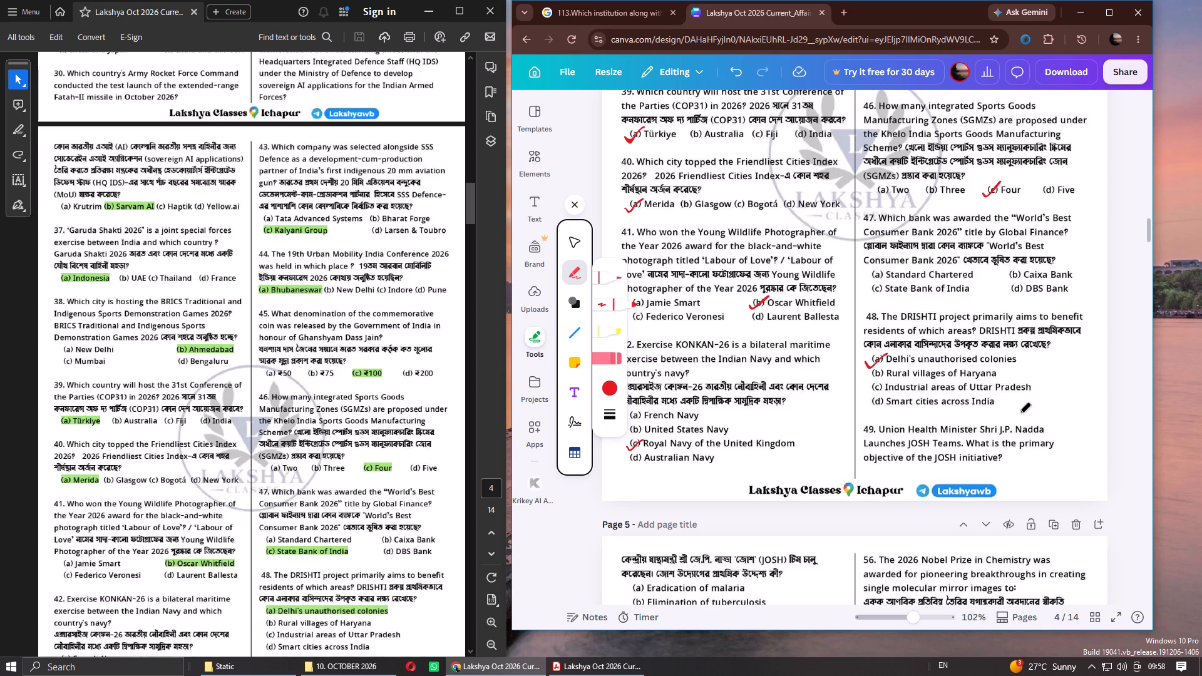
scroll(1016, 414, "down", 1)
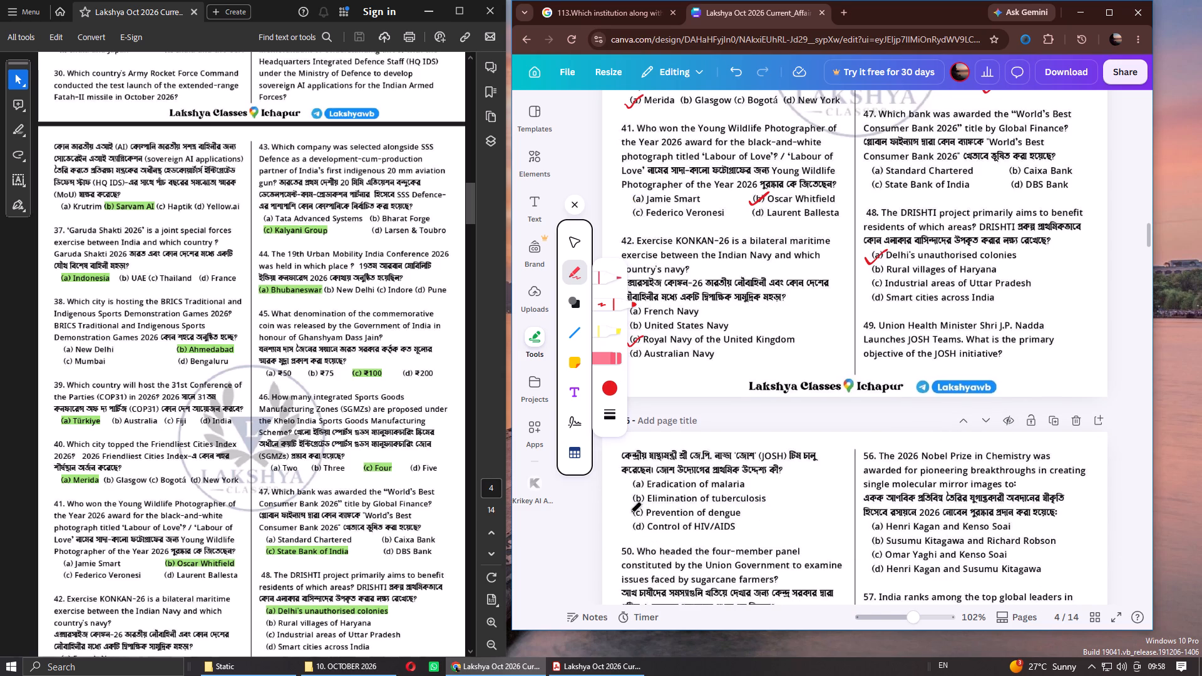
left_click_drag(624, 501, 626, 508)
left_click_drag(626, 508, 668, 494)
key("ctrl+z")
left_click_drag(627, 502, 641, 496)
scroll(811, 418, "down", 2)
scroll(806, 423, "up", 2)
Bring the answer copy to page 5 and draw a red tick beside answer 50(b) Ramesh Chand.
scroll(784, 465, "down", 1)
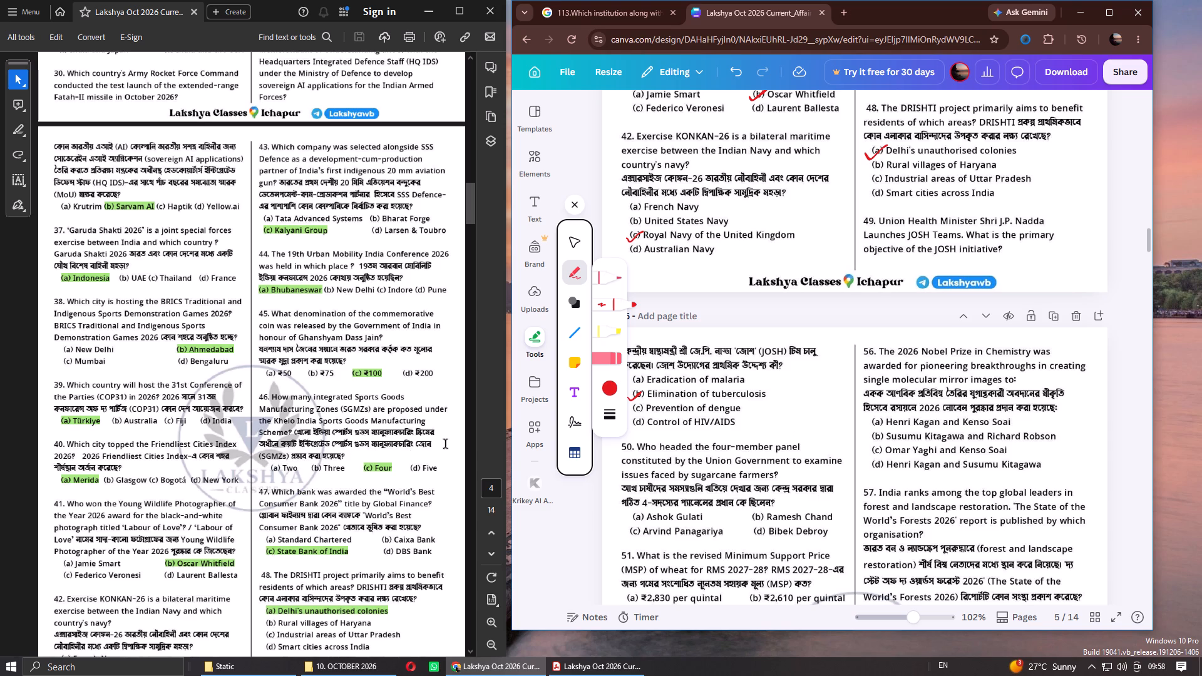
scroll(399, 444, "down", 2)
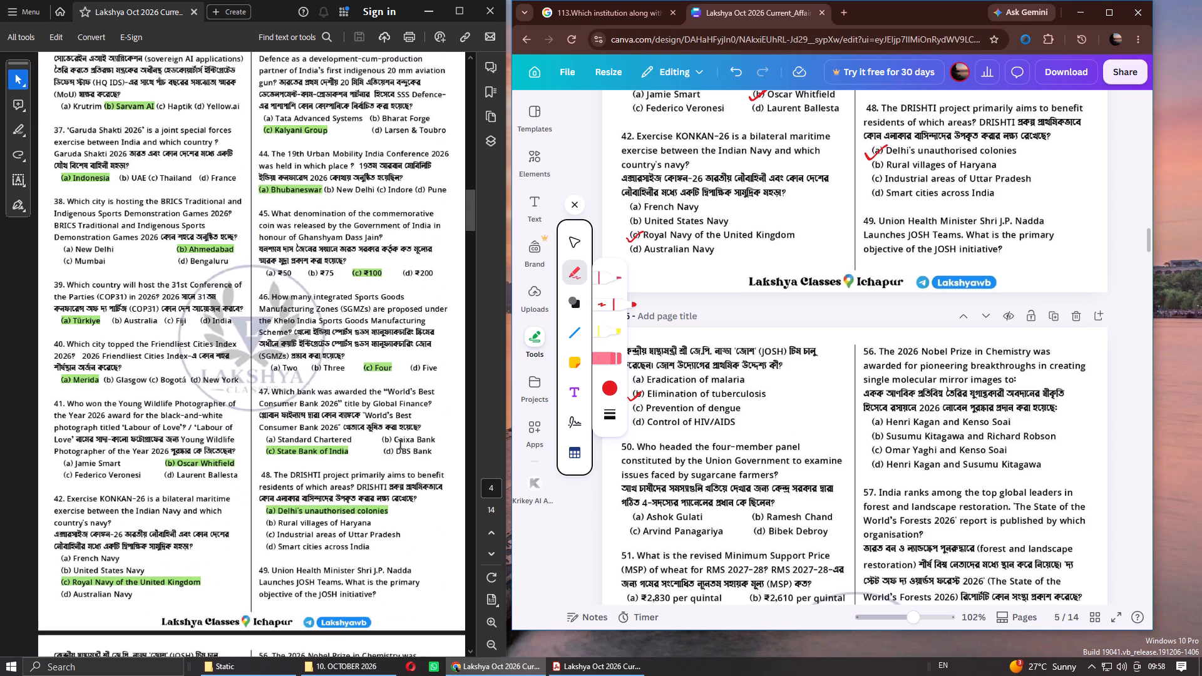
scroll(403, 446, "down", 2)
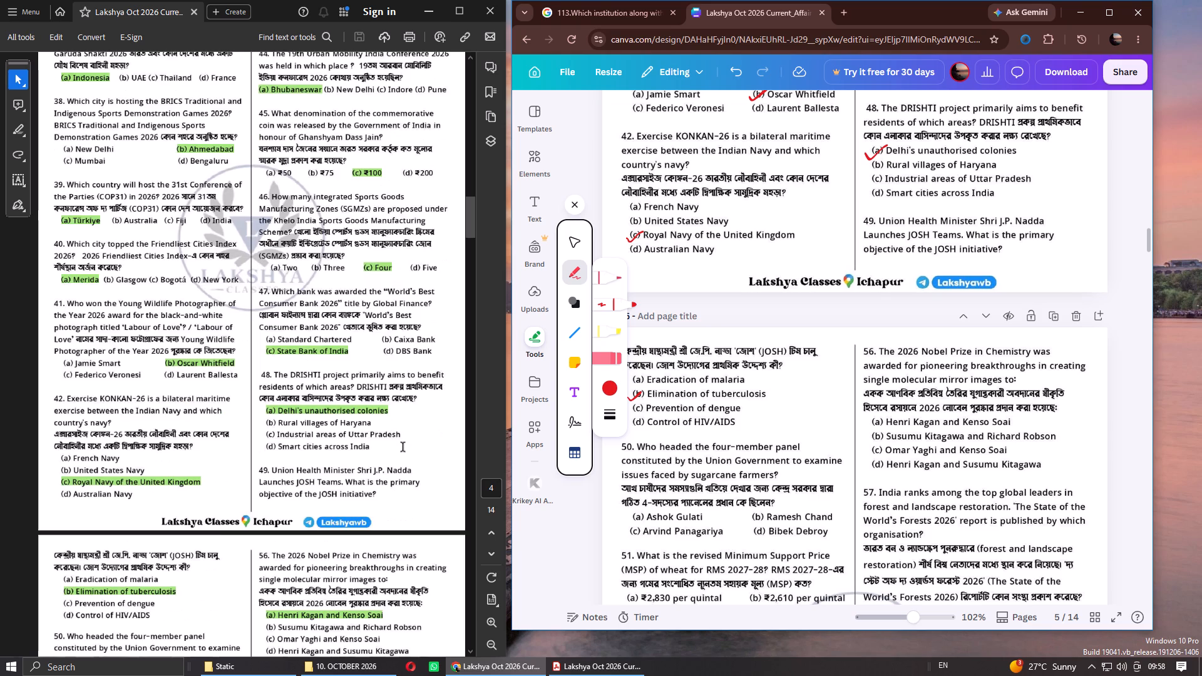
scroll(404, 448, "down", 1)
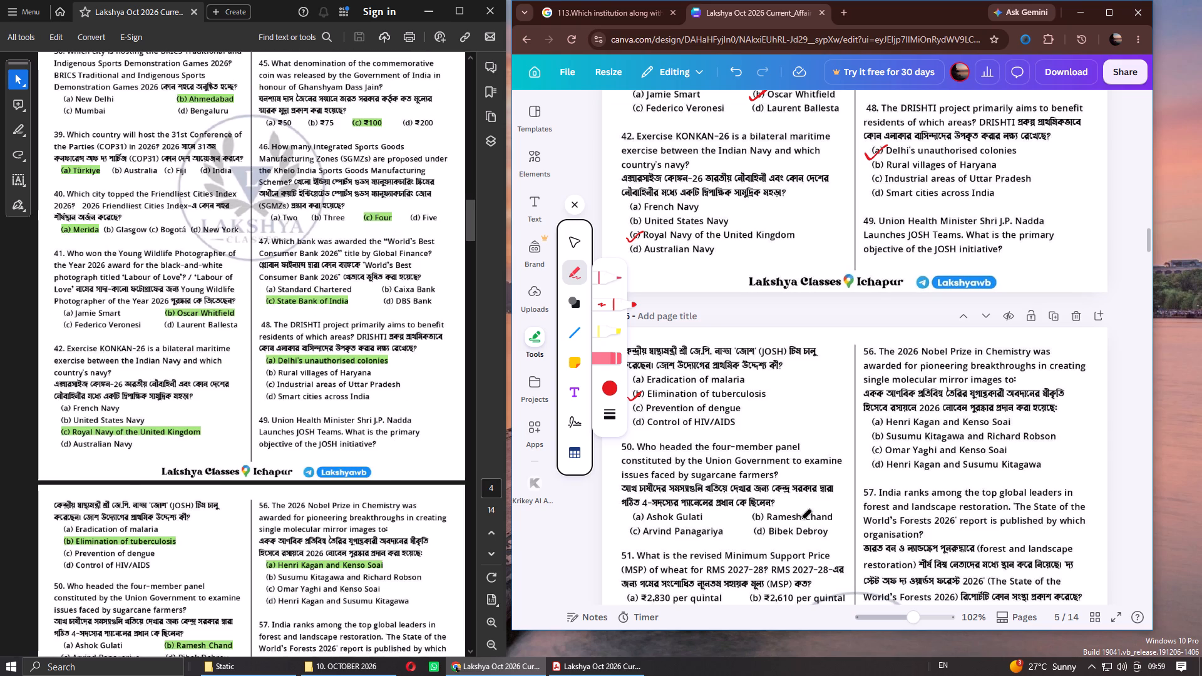
left_click_drag(748, 521, 749, 522)
left_click_drag(749, 522, 763, 513)
Draw red ticks in page 5's first column beside answers 51(b) ₹2,610 per quintal and 52(a) 100.
scroll(819, 460, "down", 2)
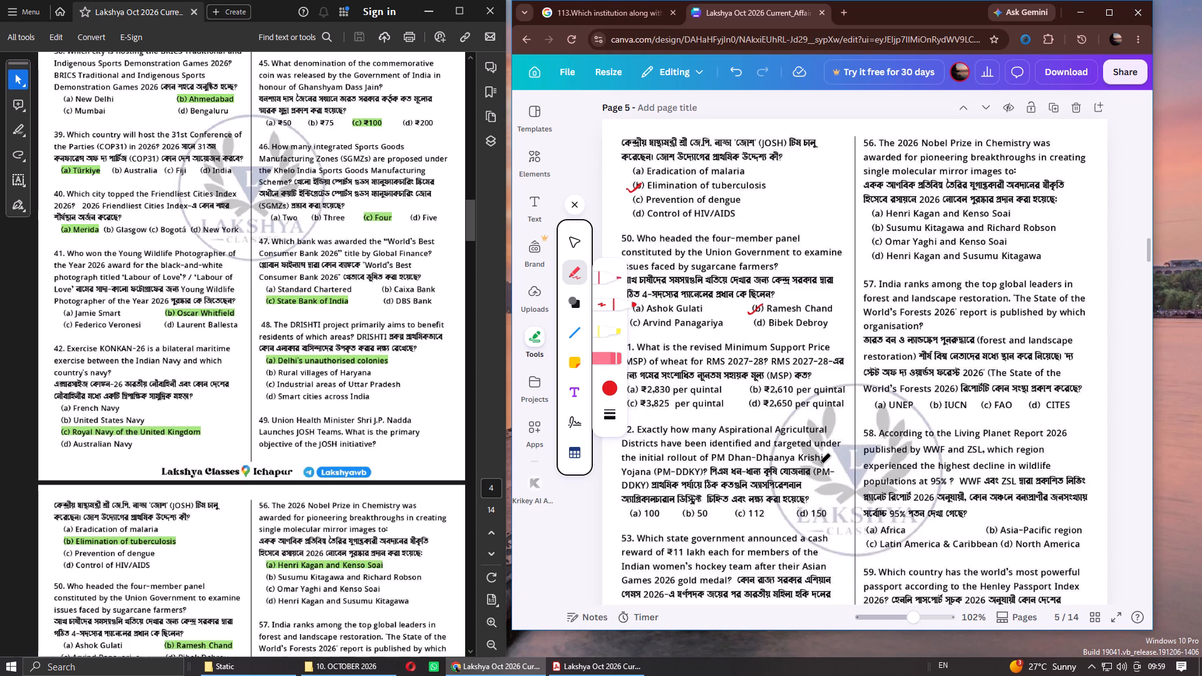
scroll(819, 464, "up", 1)
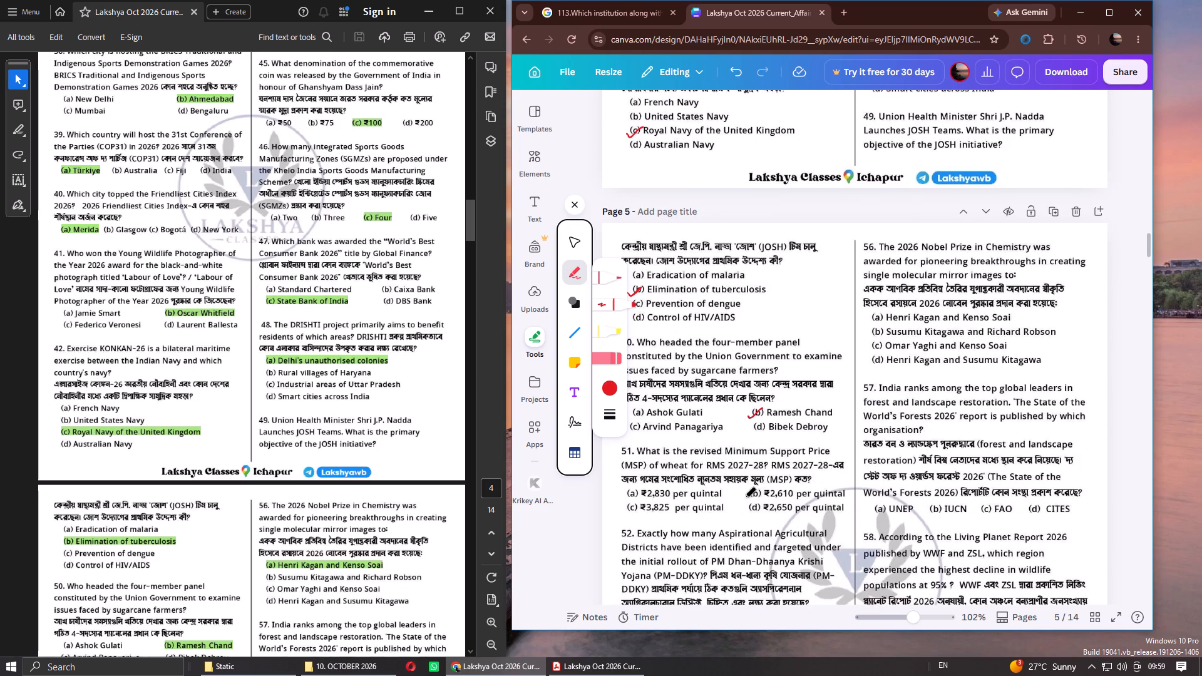
left_click_drag(744, 496, 761, 490)
scroll(719, 484, "down", 1)
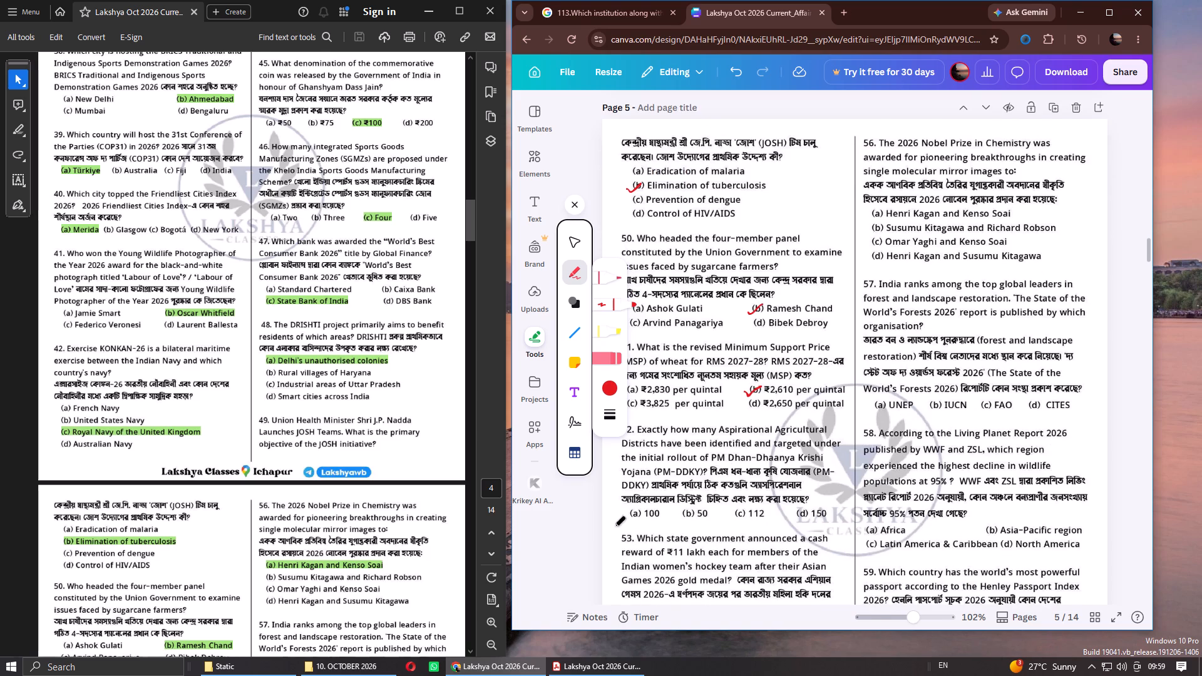
left_click_drag(624, 516, 647, 507)
Check the answer copy for question 53 and draw a red tick on page 5 beside answer 53(a) Odisha.
scroll(235, 424, "down", 4)
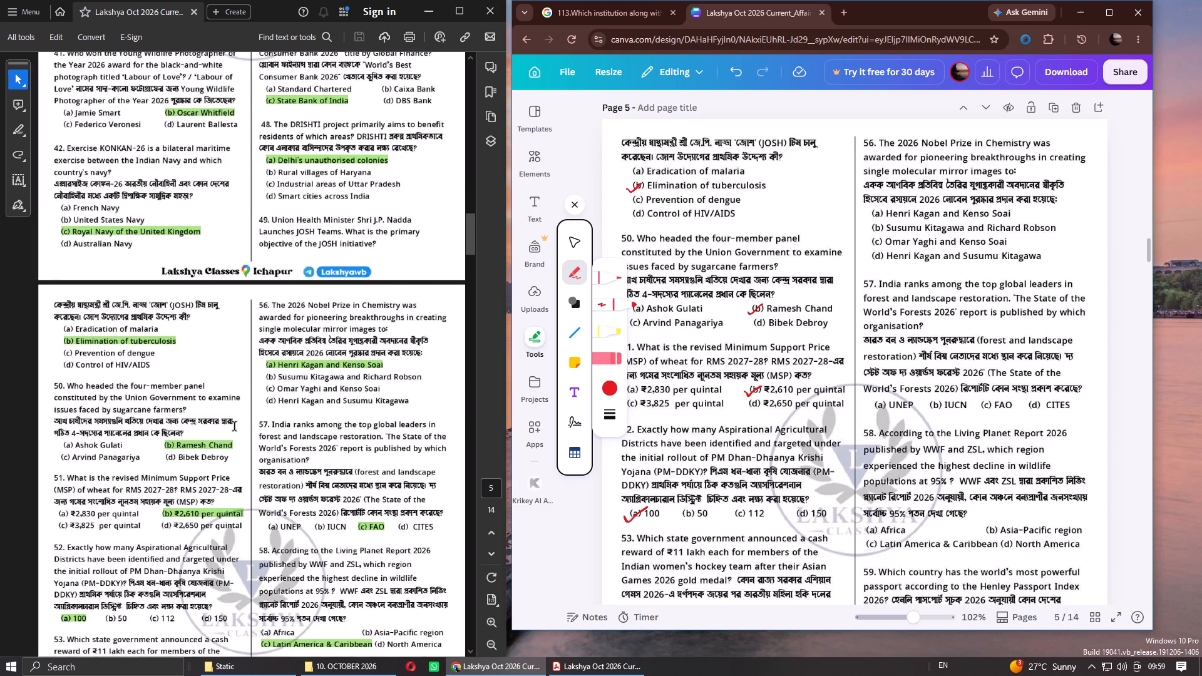
scroll(657, 422, "down", 2)
scroll(754, 444, "up", 2)
scroll(754, 446, "down", 1)
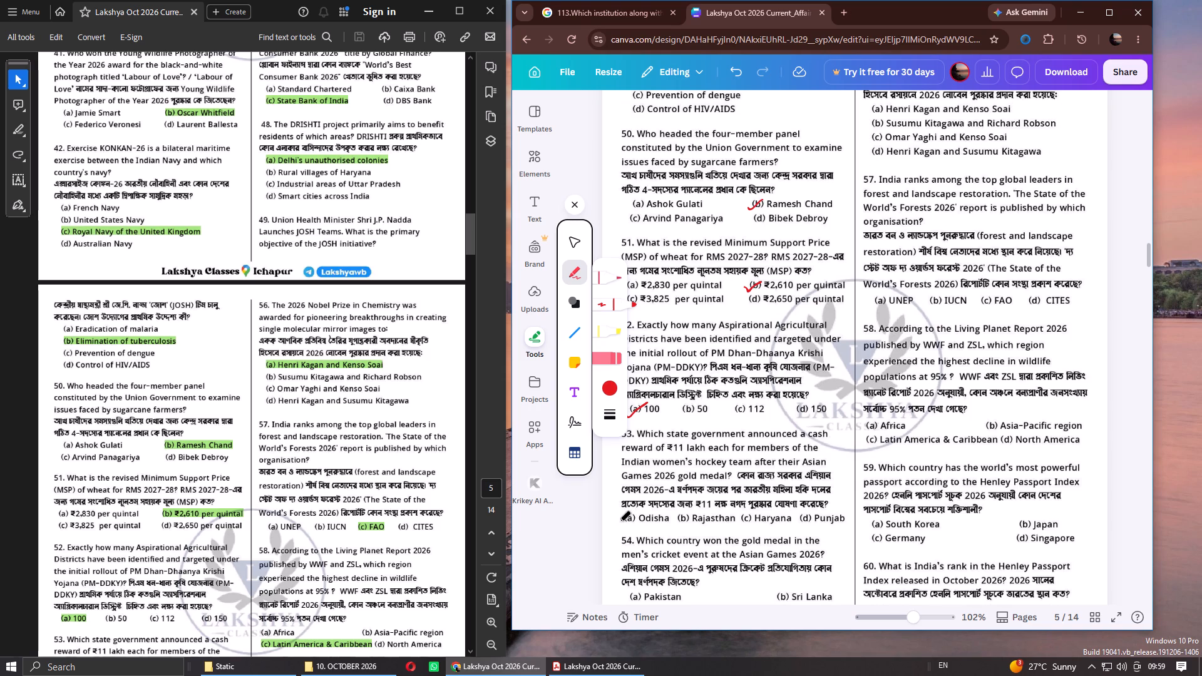
left_click_drag(619, 521, 638, 513)
Draw red ticks at the end of page 5's first column beside answers 54(d) India and 55(b) Vaibhav Sooryavanshi.
scroll(759, 513, "down", 1)
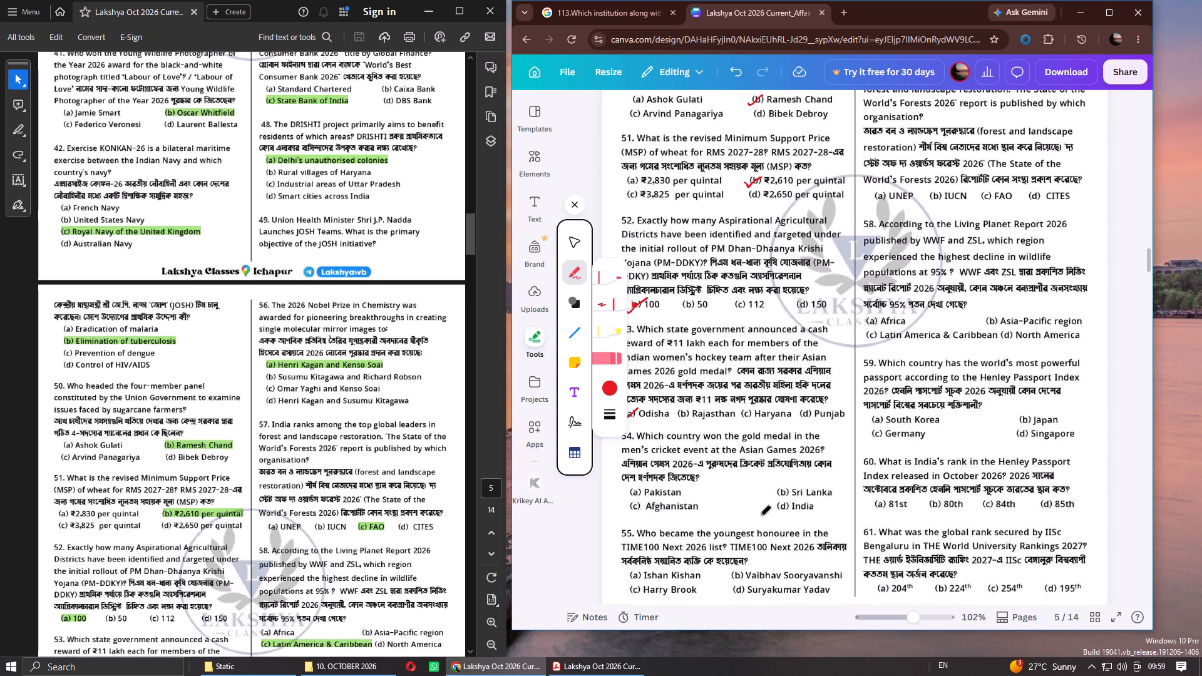
left_click_drag(773, 509, 789, 501)
scroll(759, 518, "down", 1)
left_click_drag(727, 475, 749, 466)
Draw red ticks at the end of page 5's second column beside answers 61(c) 254th and 60(c) 84th.
scroll(241, 520, "down", 2)
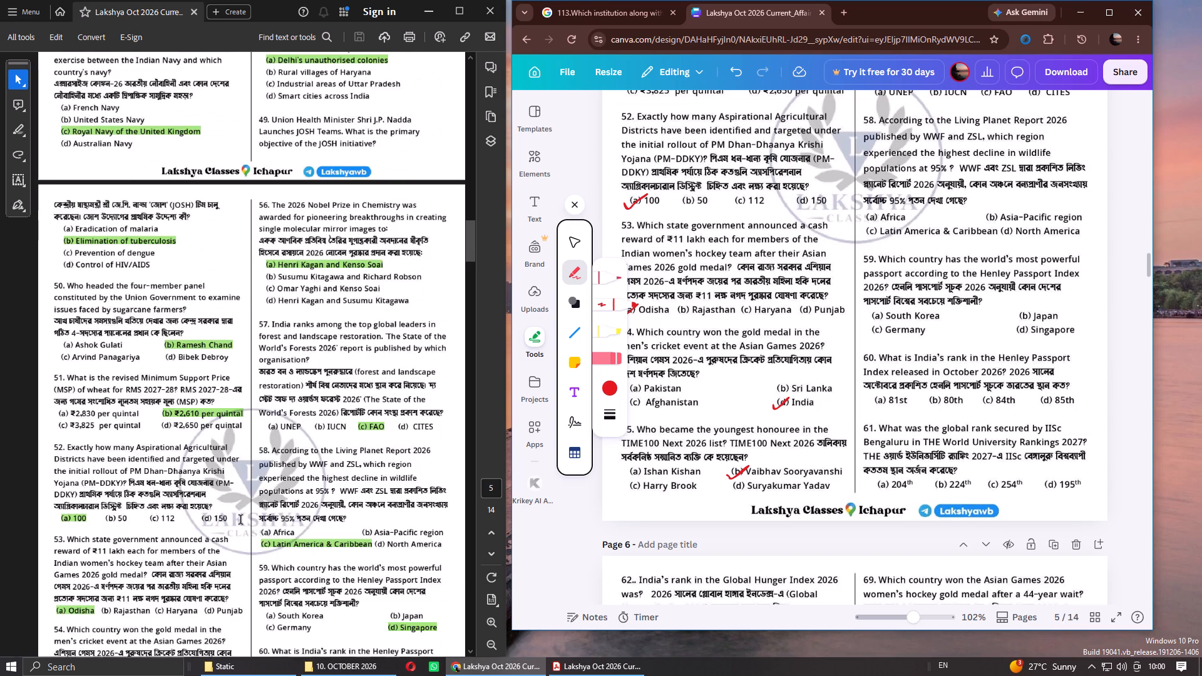
scroll(244, 520, "down", 4)
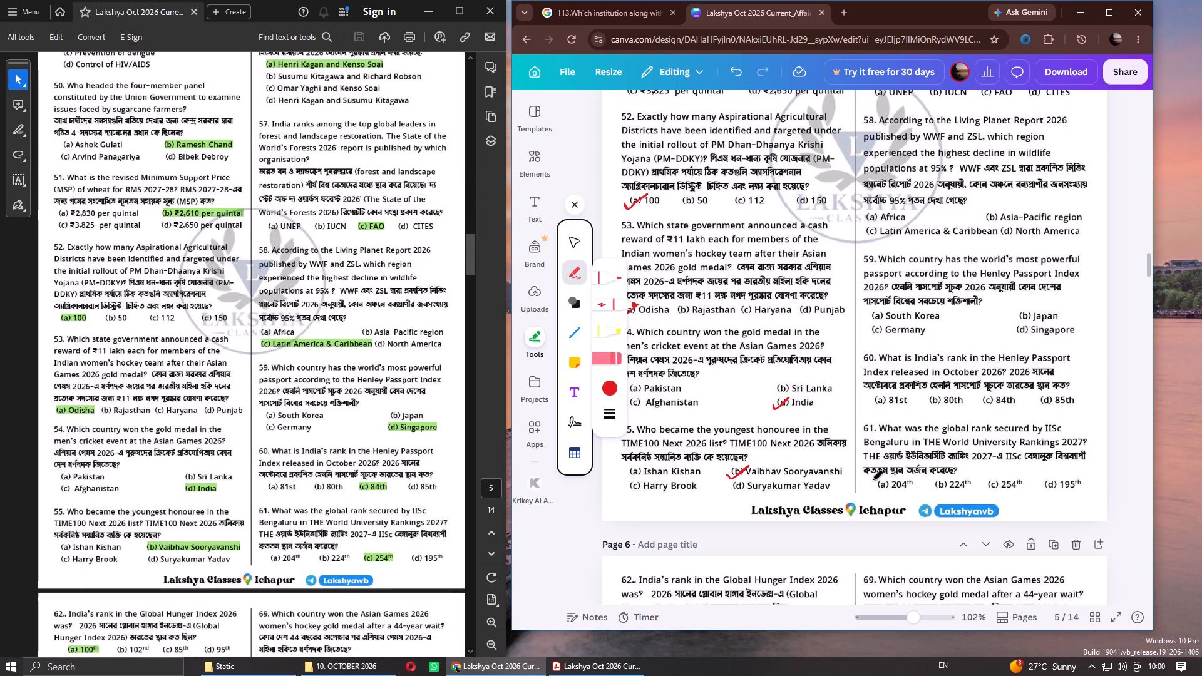
left_click_drag(984, 489, 994, 481)
left_click_drag(994, 481, 1000, 476)
scroll(1002, 482, "up", 1)
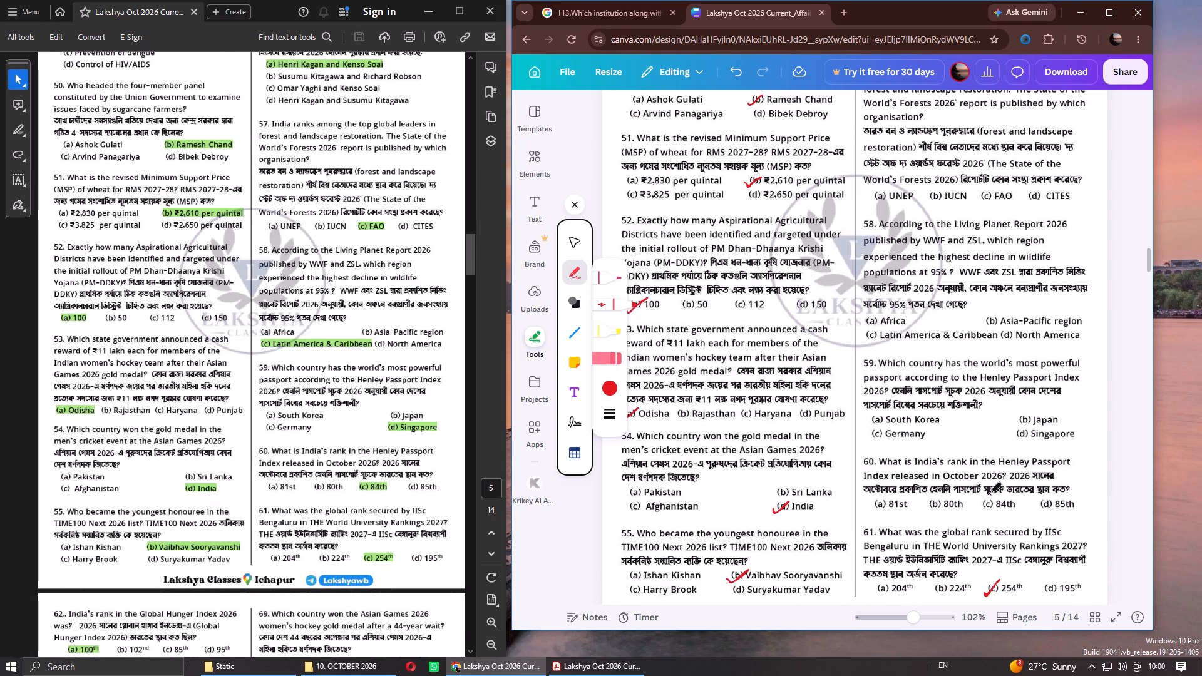
left_click_drag(979, 509, 994, 501)
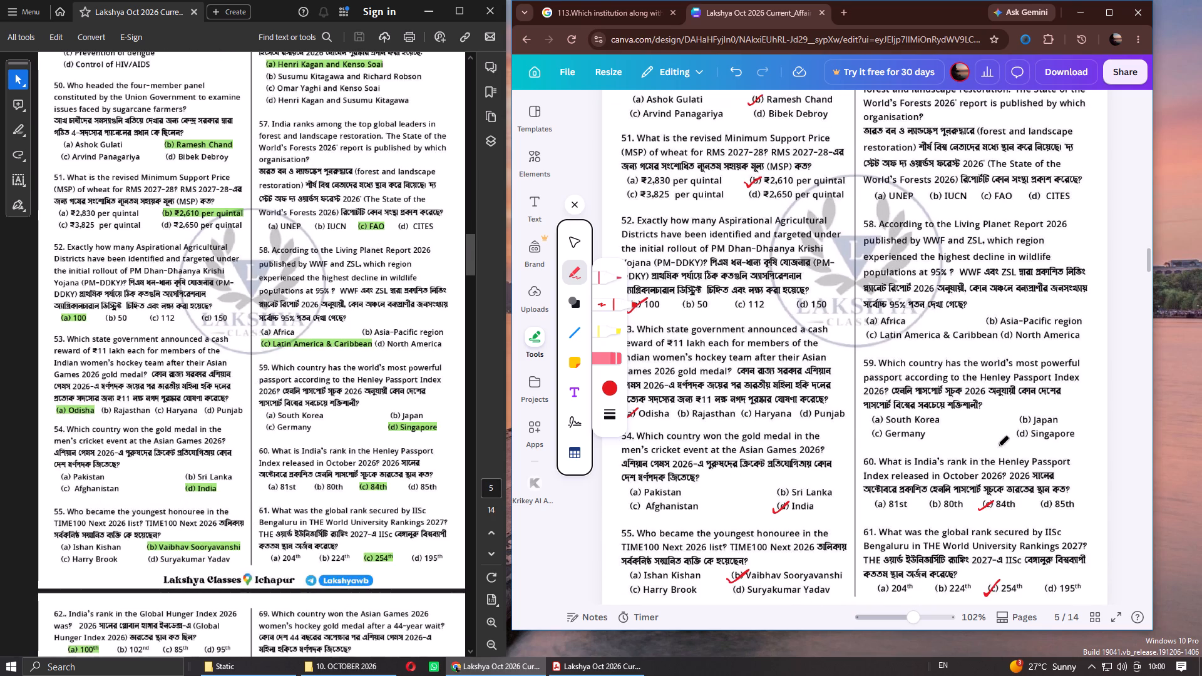
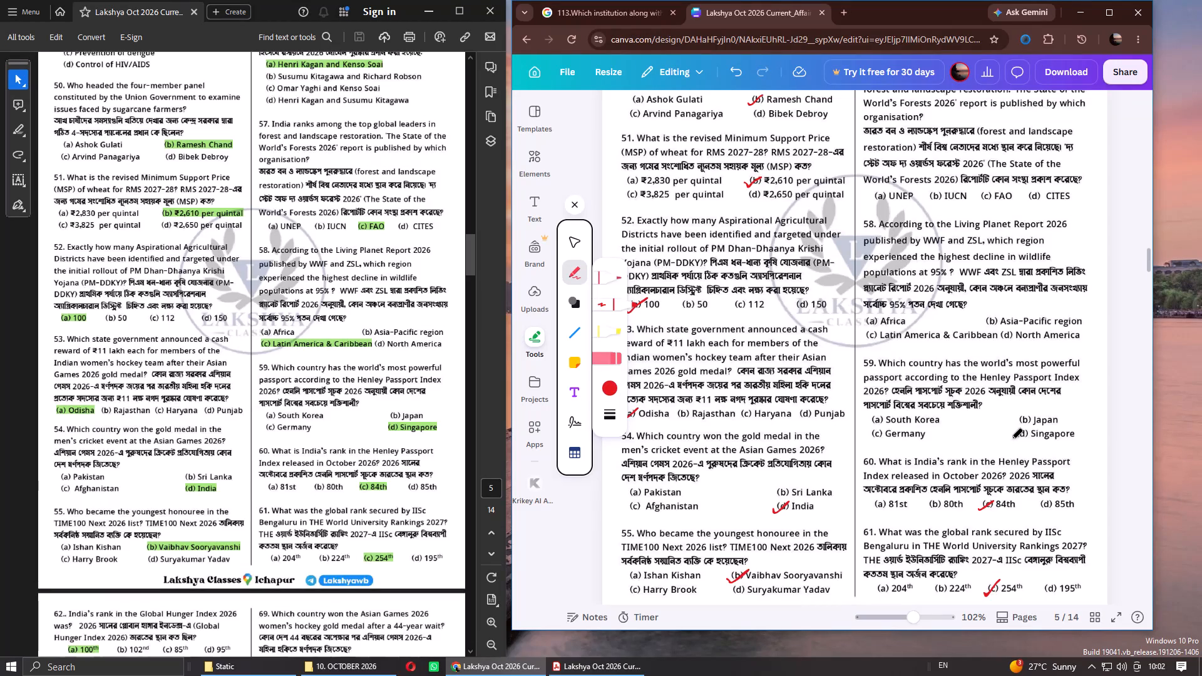
Draw red ticks in page 5's second column beside answers 59(d) Singapore and 58(c) Latin America & Caribbean.
left_click_drag(1011, 437, 1027, 433)
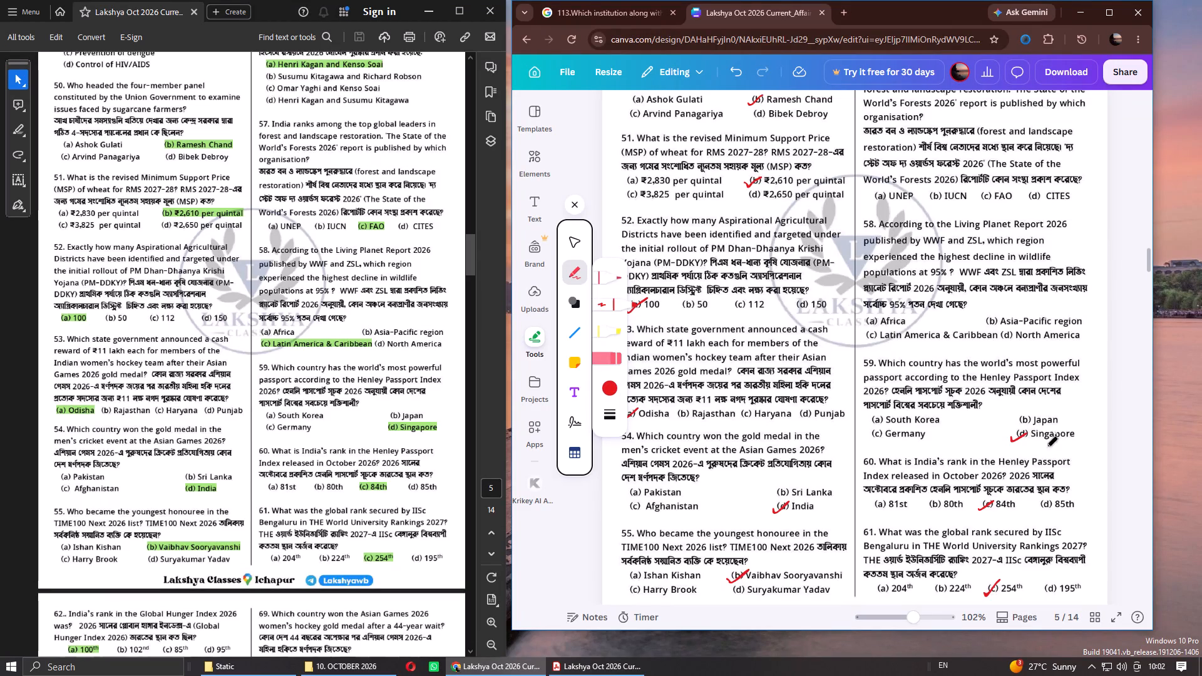
scroll(1049, 476, "up", 2)
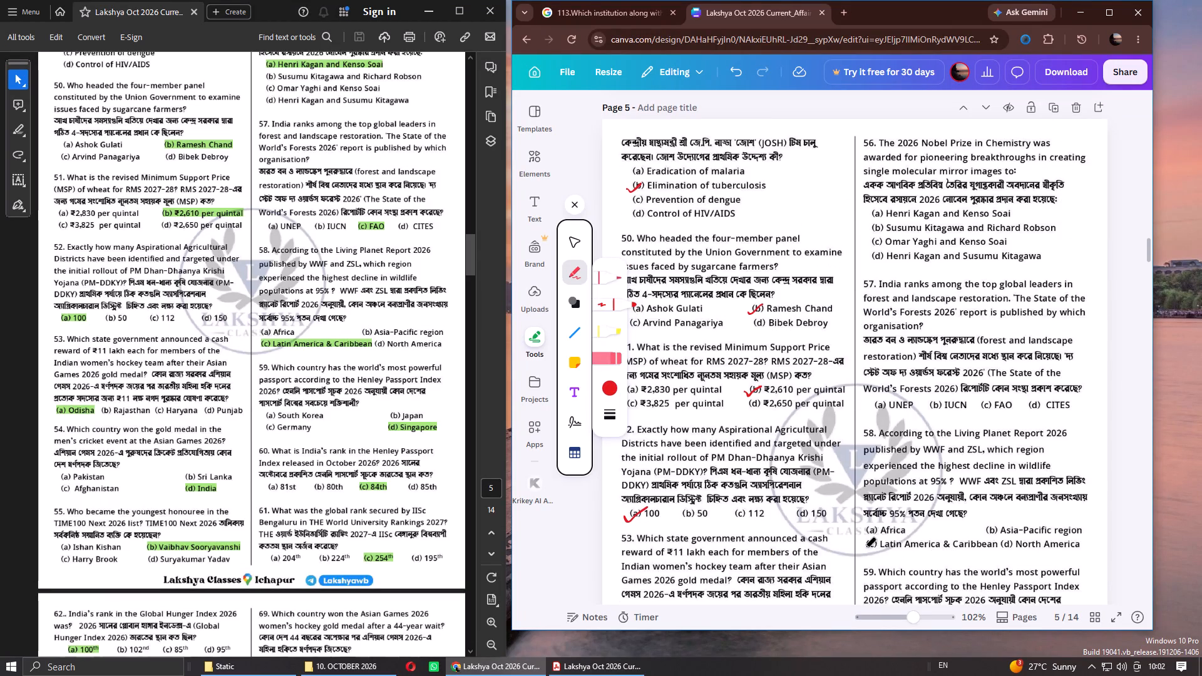
left_click_drag(862, 547, 880, 541)
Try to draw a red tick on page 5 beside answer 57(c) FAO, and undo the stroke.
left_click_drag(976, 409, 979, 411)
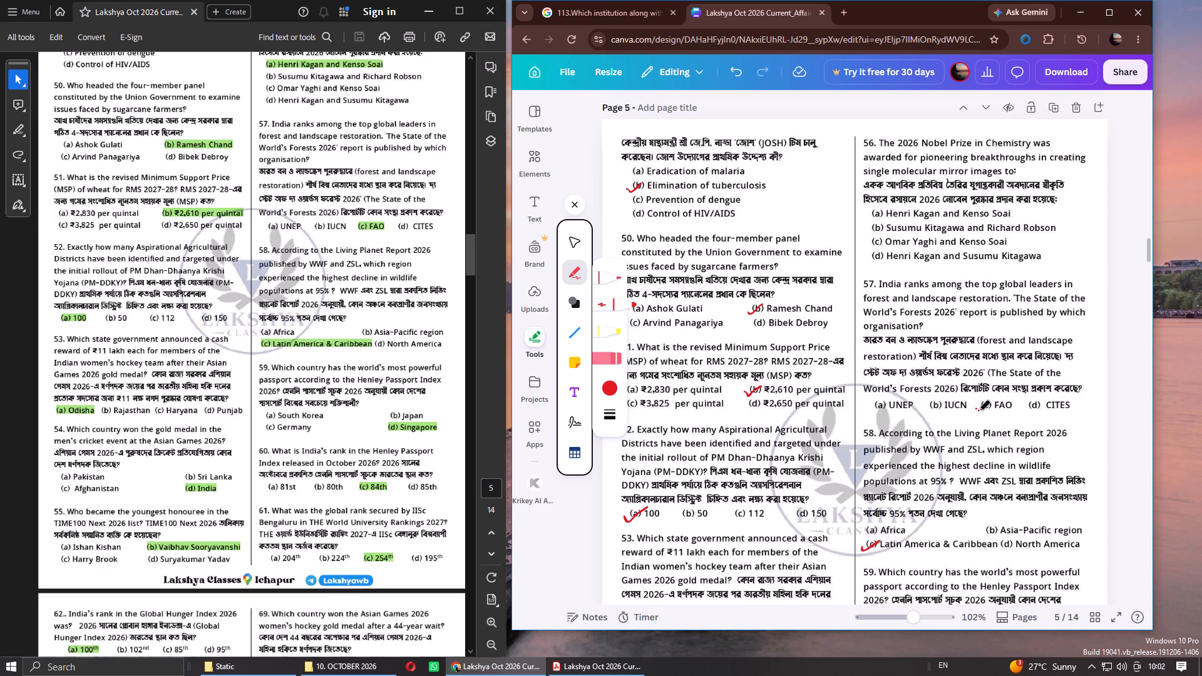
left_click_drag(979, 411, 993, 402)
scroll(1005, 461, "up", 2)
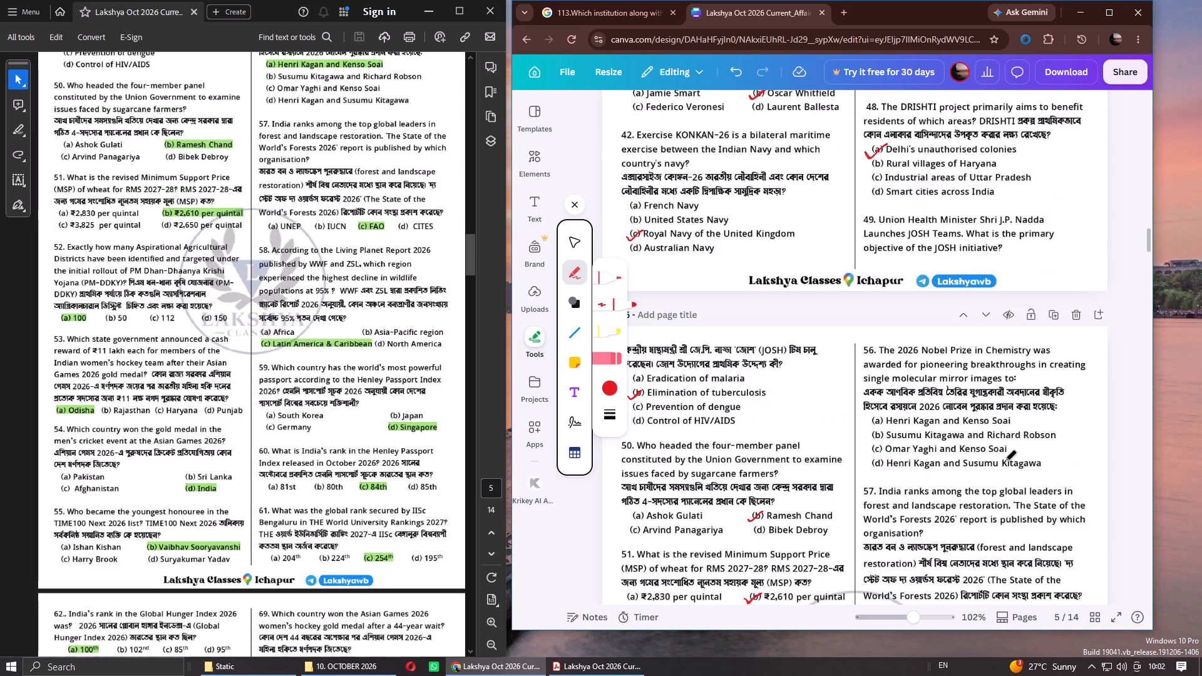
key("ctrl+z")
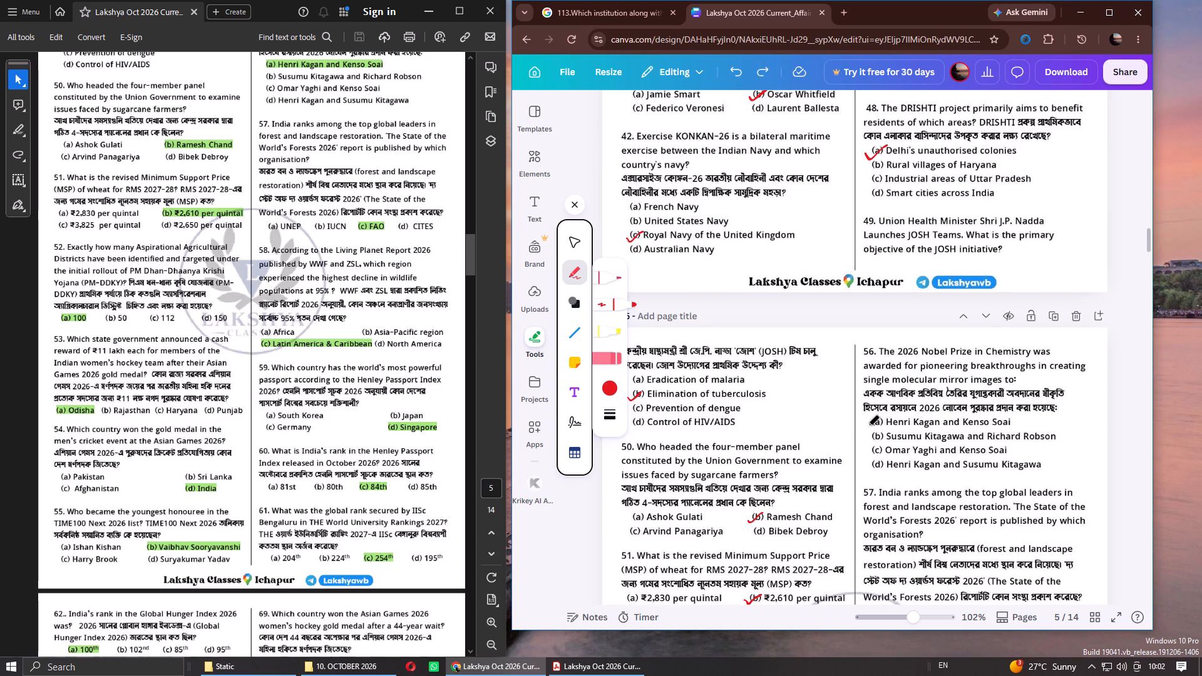
Draw red ticks at the start of page 5's second column beside answers 56(a) Henri Kagan and Kenso Soai and 57(c) FAO.
left_click_drag(868, 424, 877, 423)
left_click_drag(877, 423, 882, 419)
scroll(958, 397, "down", 1)
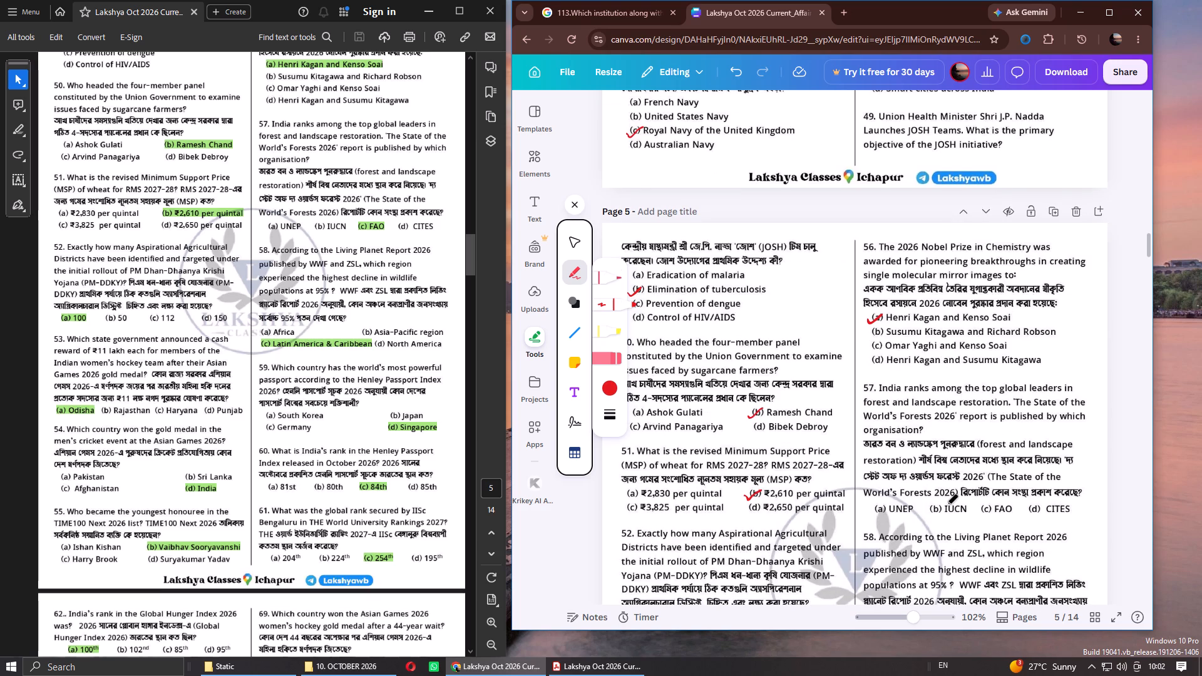
left_click_drag(975, 511, 995, 502)
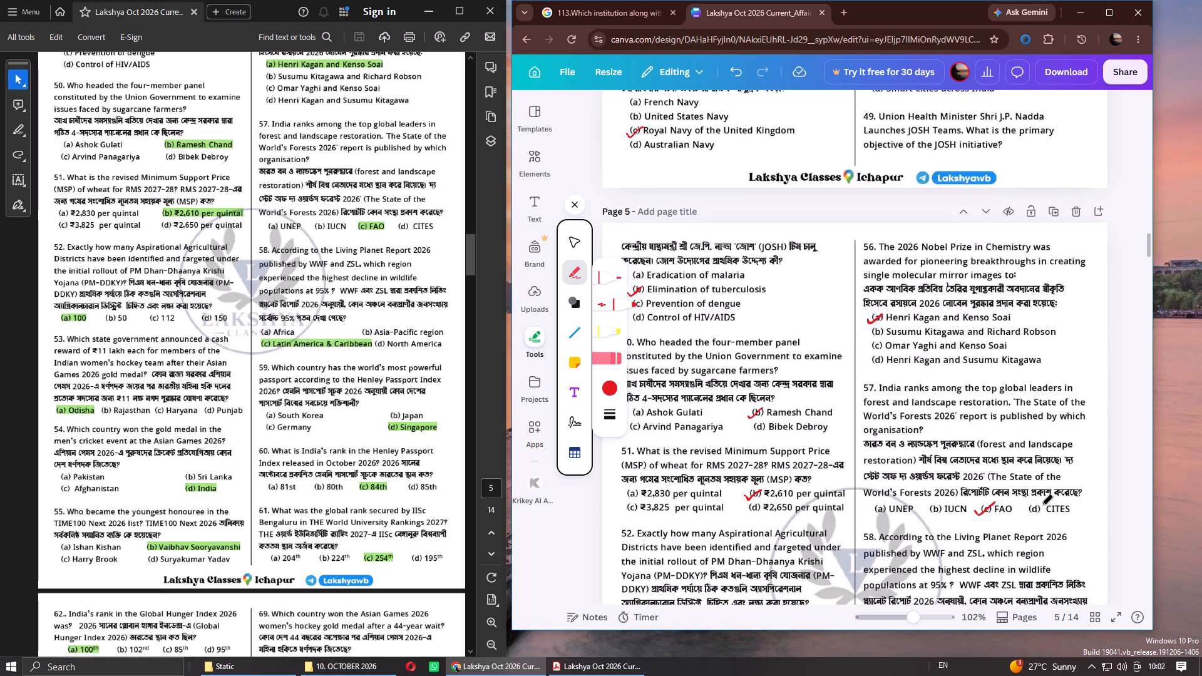
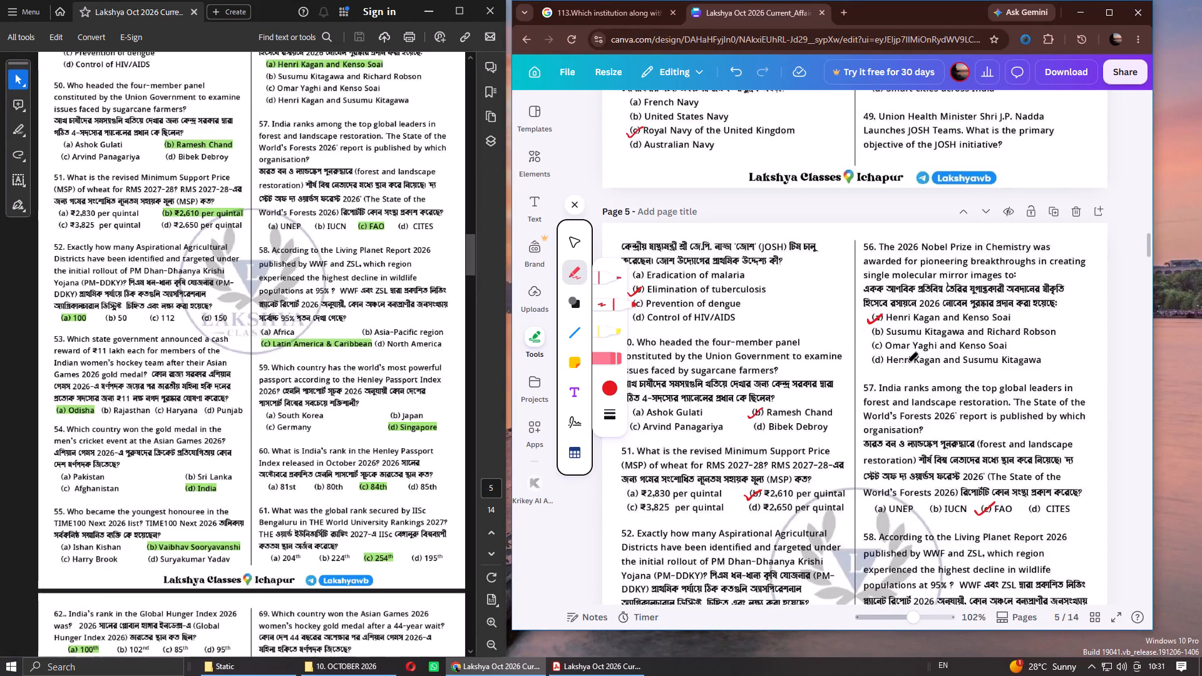
Draw red ticks at the start of page 6's first column beside answers 62(a) 100th and 63(d) IISc Bengaluru.
scroll(912, 363, "down", 3)
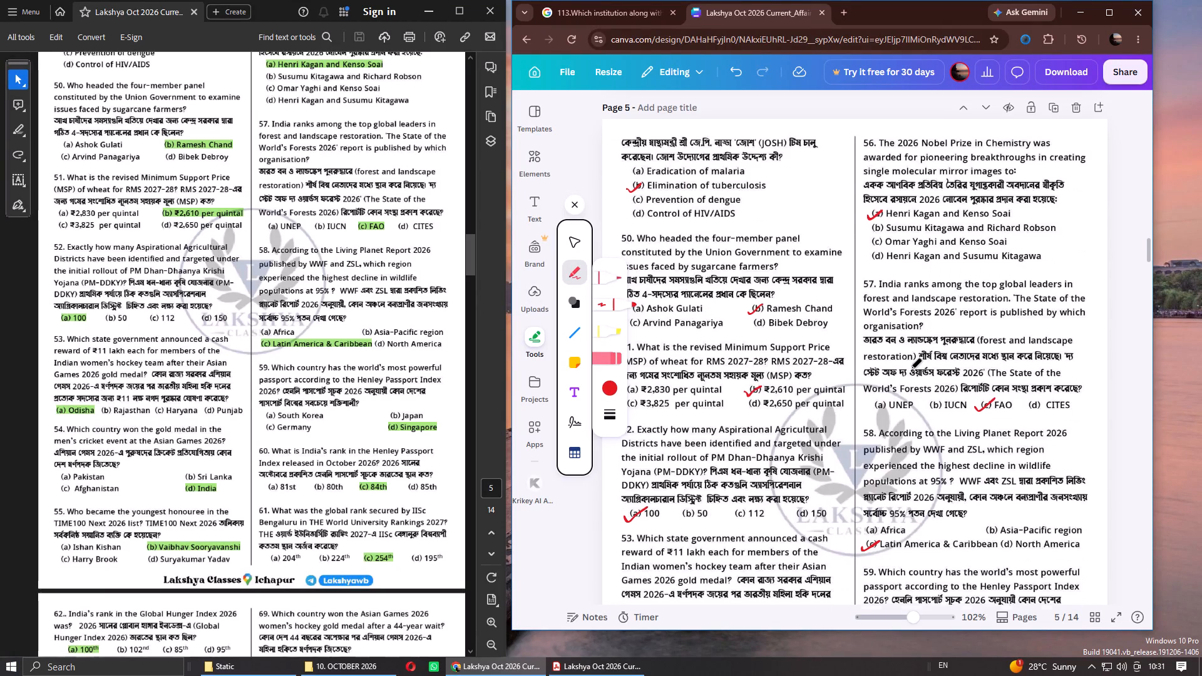
scroll(910, 369, "down", 2)
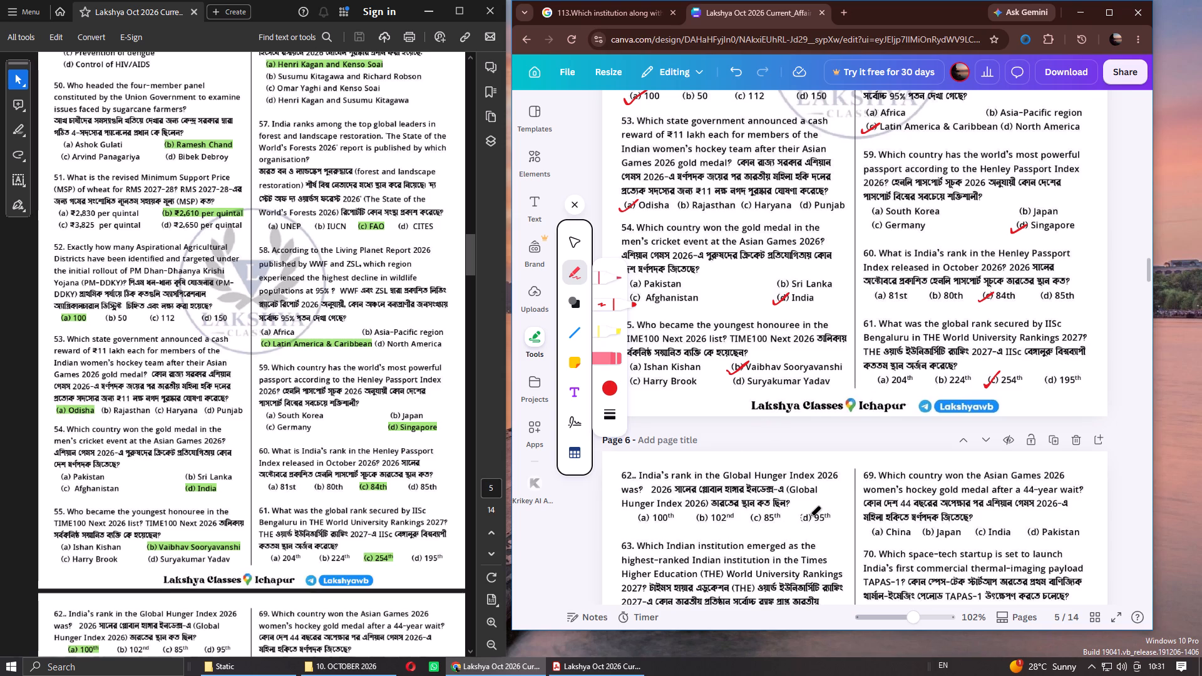
scroll(223, 488, "down", 2)
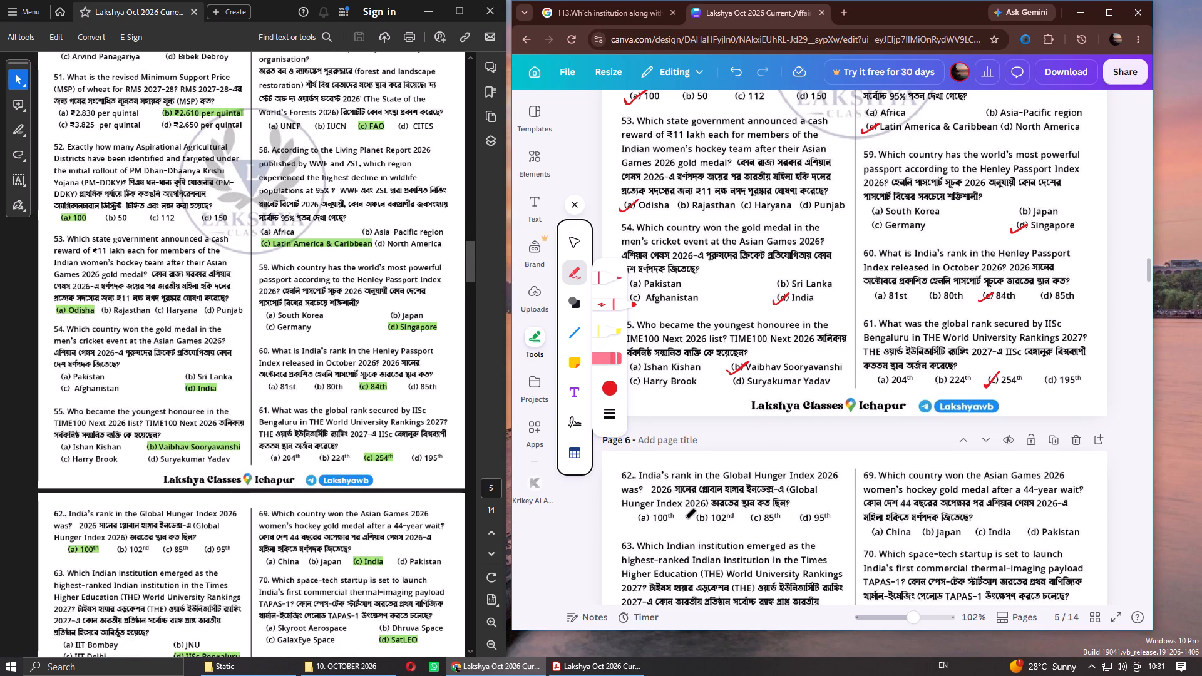
left_click_drag(634, 522, 649, 513)
scroll(723, 474, "down", 1)
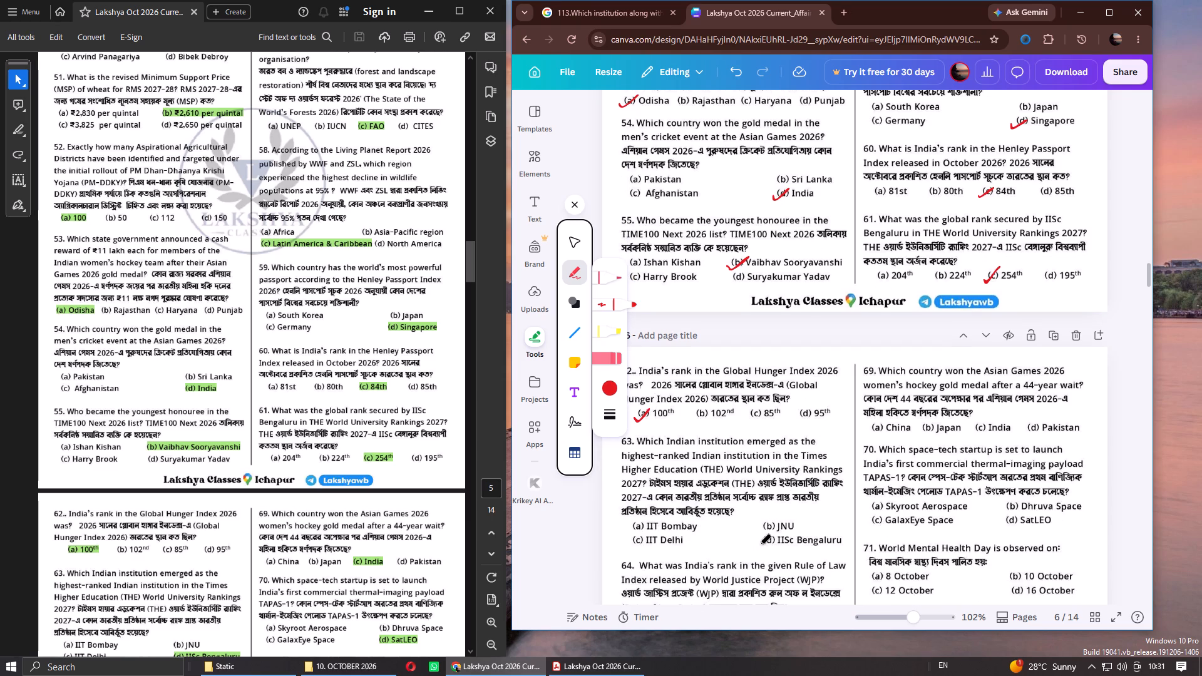
left_click_drag(759, 545, 774, 536)
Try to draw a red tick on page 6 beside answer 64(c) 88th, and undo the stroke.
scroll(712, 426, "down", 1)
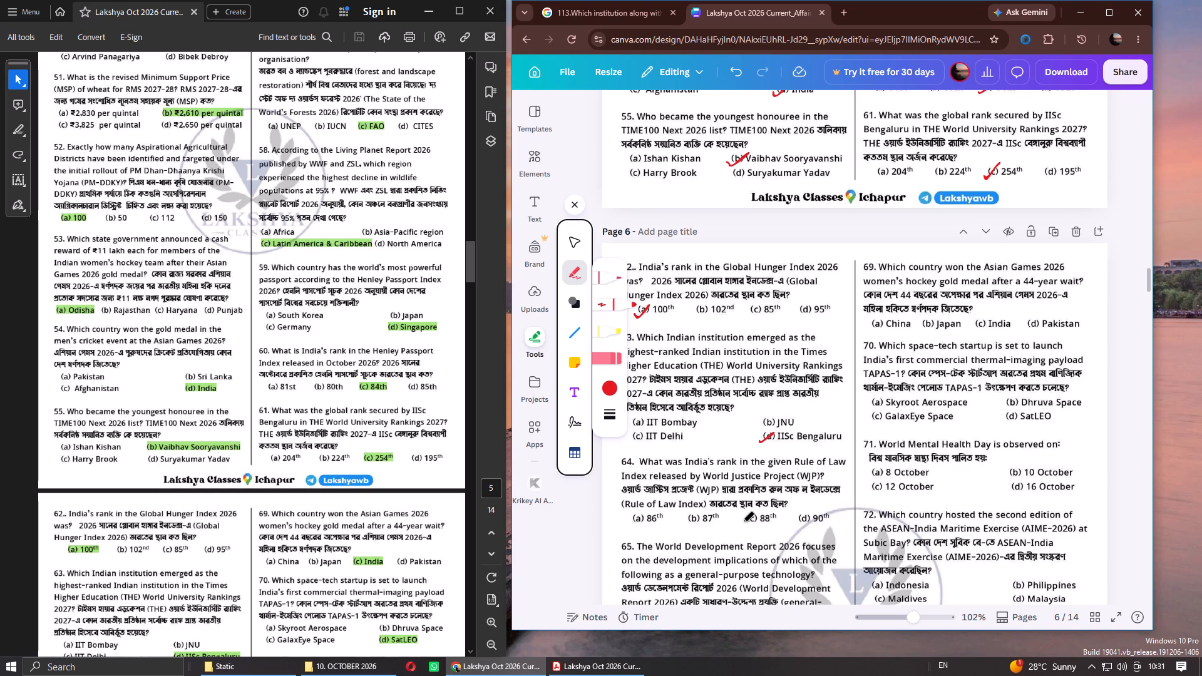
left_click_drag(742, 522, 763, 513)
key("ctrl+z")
Draw red ticks in page 6's first column beside answers 64(c) 88th, 65(b) Artificial Intelligence and 66(c) World Bank.
left_click_drag(741, 522, 755, 519)
left_click_drag(755, 519, 757, 518)
scroll(808, 426, "down", 2)
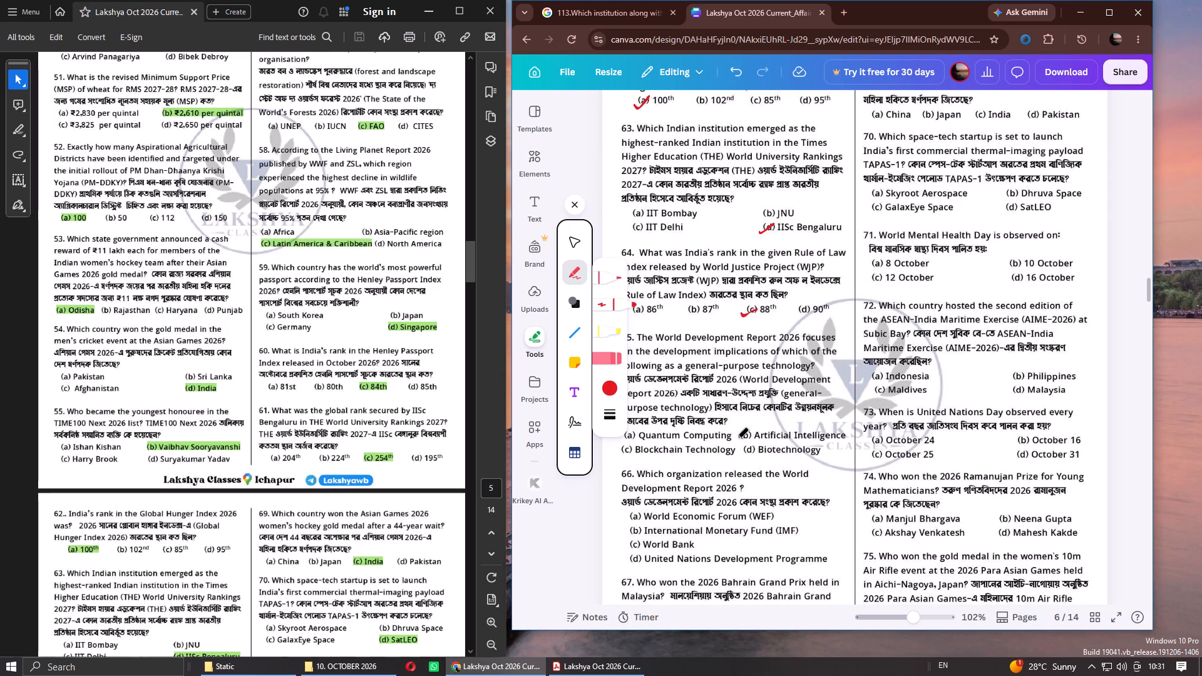
left_click_drag(737, 438, 756, 426)
left_click_drag(626, 547, 641, 541)
Draw red ticks at the end of page 6's first column beside answers 67(a) Max Verstappen and 68(b) Tamil Nadu.
scroll(266, 352, "down", 4)
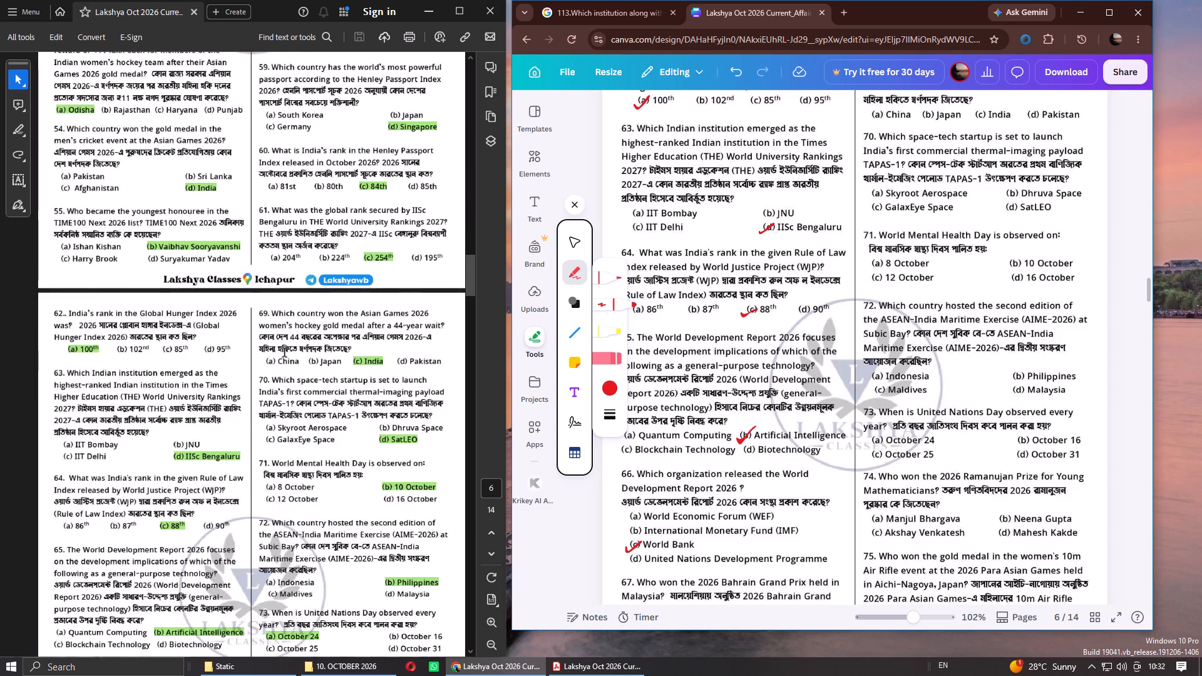
scroll(285, 353, "down", 6)
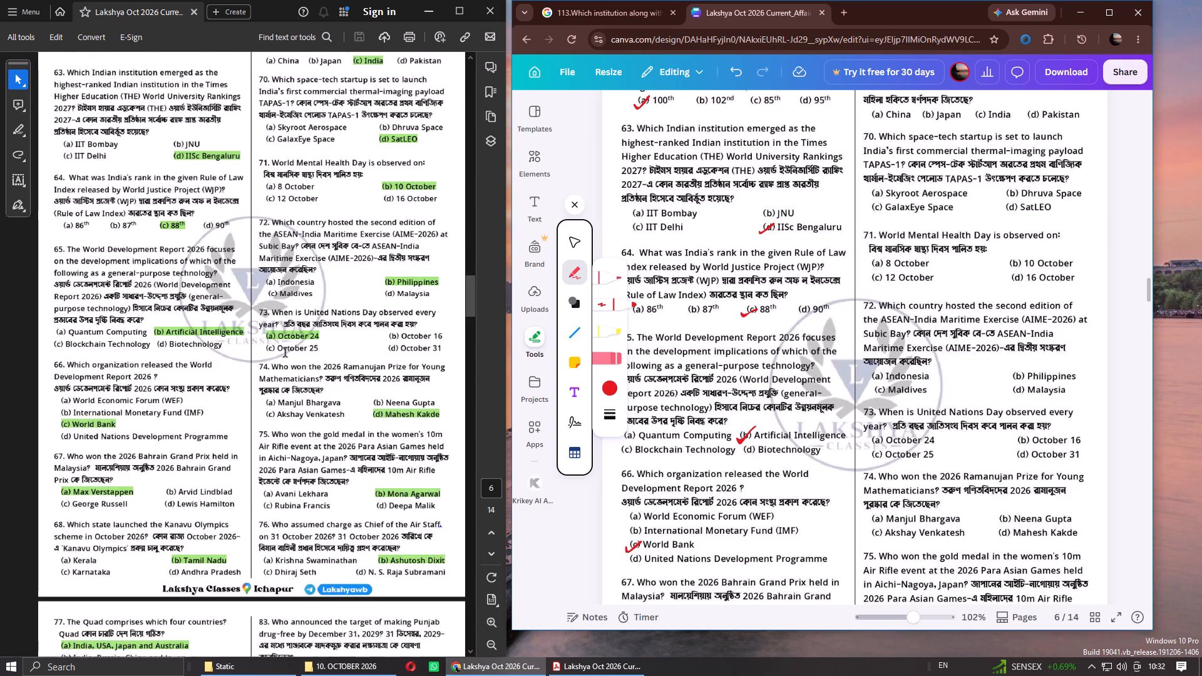
scroll(716, 520, "down", 1)
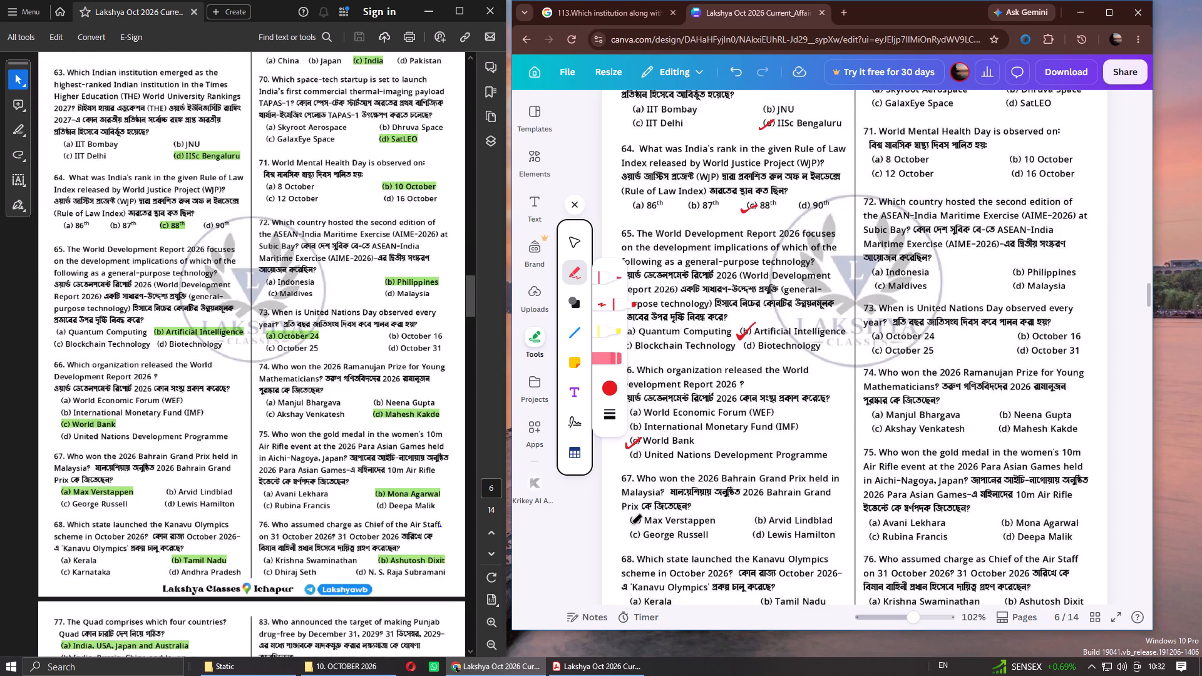
left_click_drag(625, 523, 639, 516)
scroll(757, 474, "down", 1)
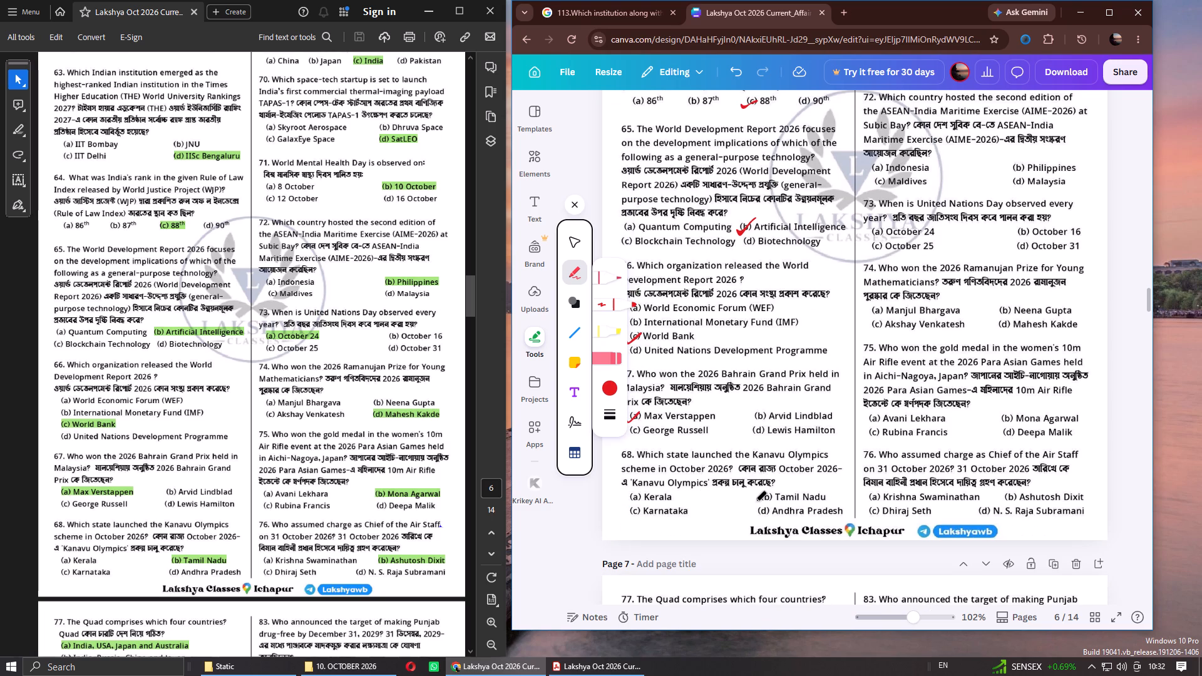
left_click_drag(755, 500, 774, 488)
Draw red ticks in page 6's second column beside answers 76(b) Ashutosh Dixit, 75(b) Mona Agarwal, 74(d) Mahesh Kakde and 73(a) October 24.
left_click_drag(1000, 497, 1020, 491)
left_click_drag(997, 421, 1012, 411)
scroll(979, 403, "up", 1)
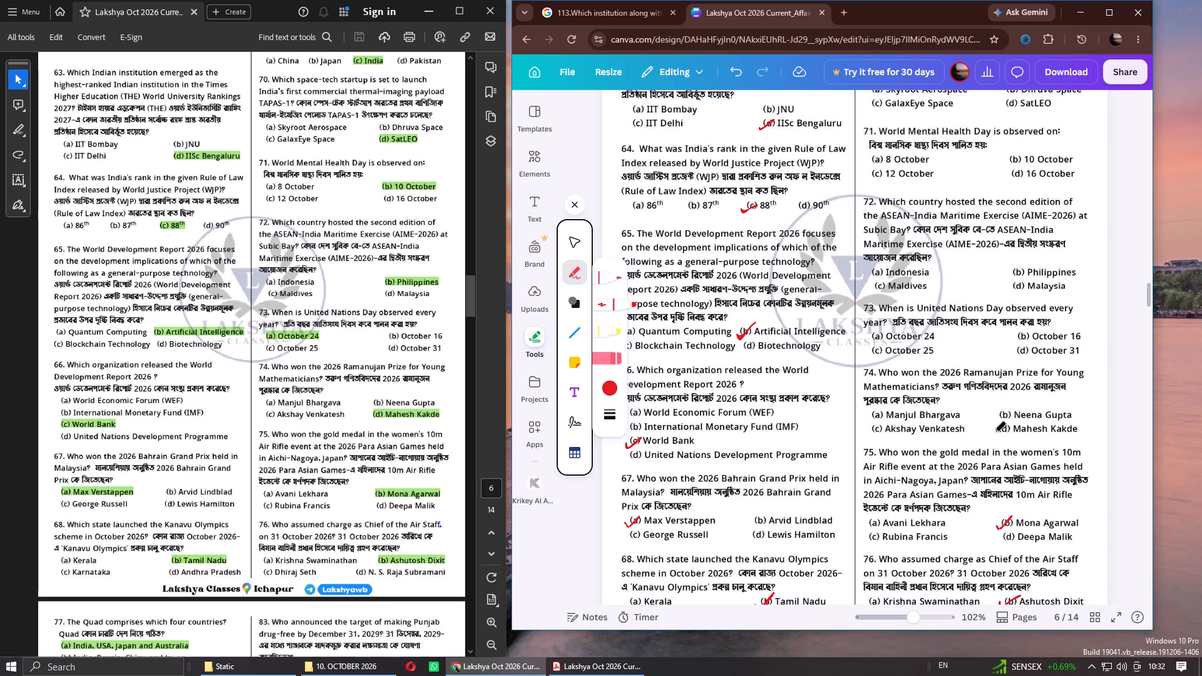
left_click_drag(994, 432, 1009, 421)
left_click_drag(867, 338, 881, 336)
Draw red ticks in page 6's second column beside answers 72(b) Philippines, 71(b) 10 October, 70(d) SatLEO and 69(c) India.
scroll(968, 307, "up", 1)
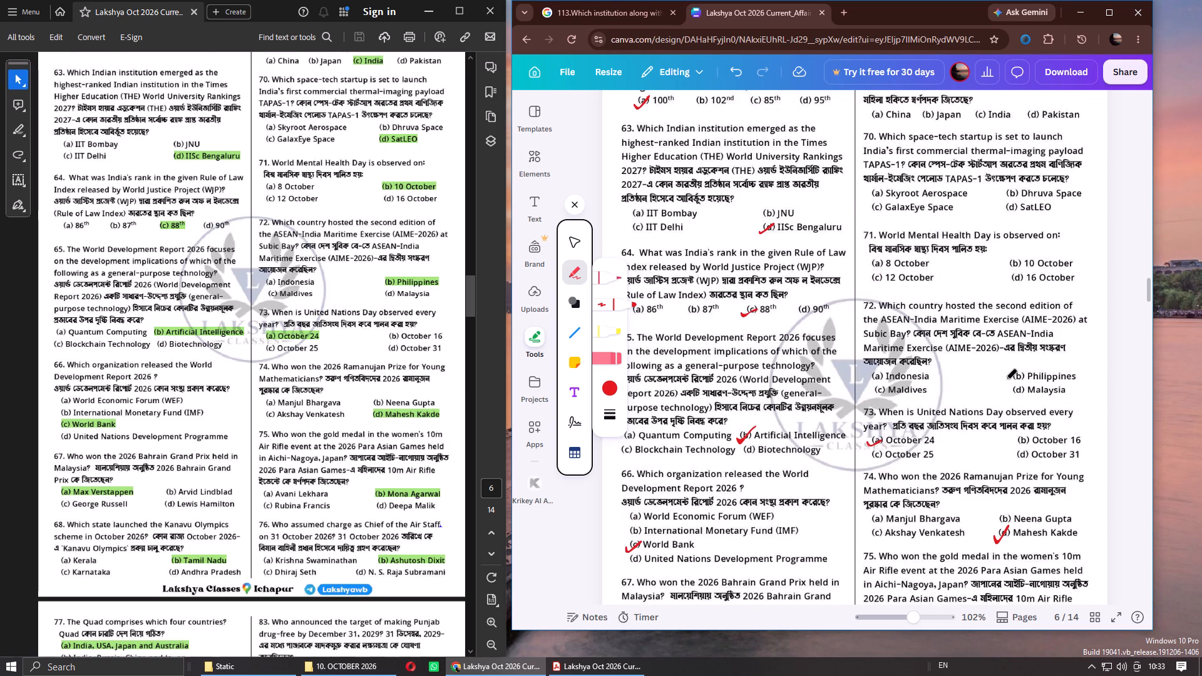
left_click_drag(1007, 378, 1025, 365)
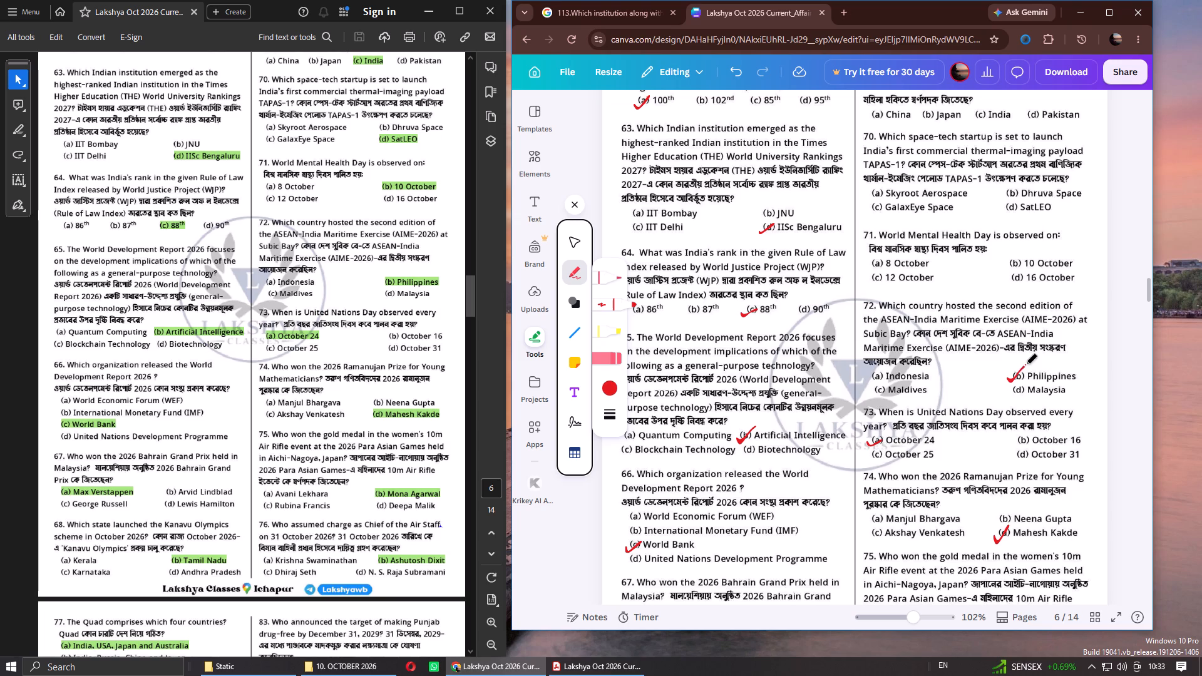
scroll(989, 358, "up", 1)
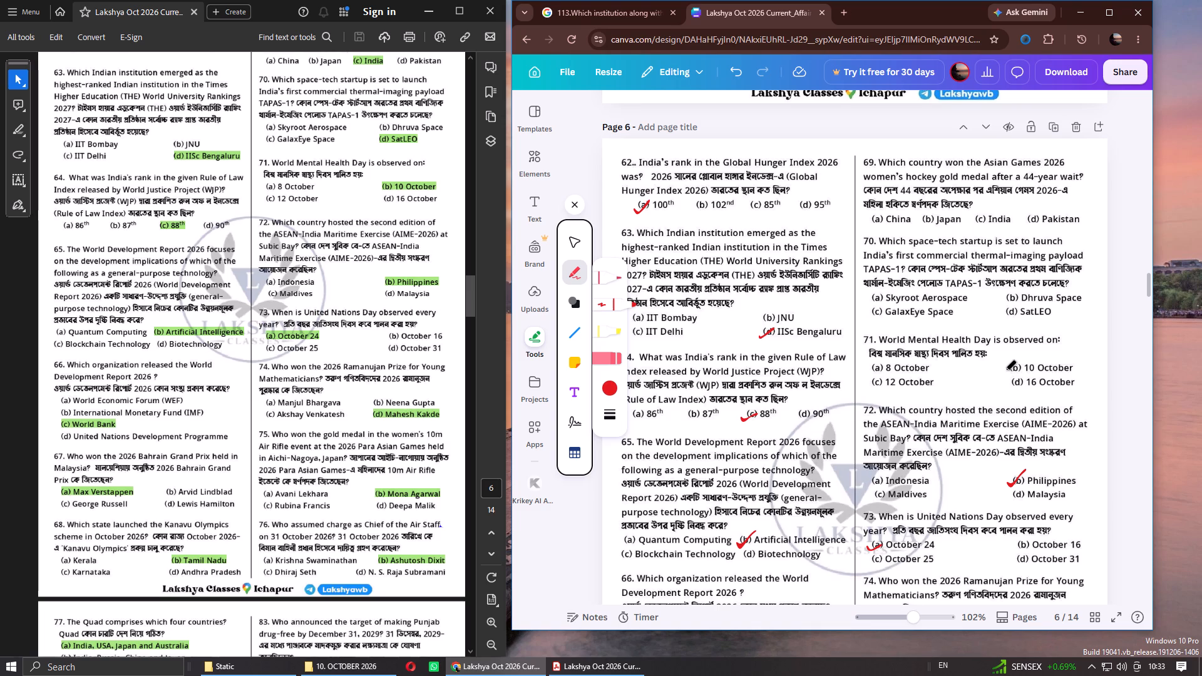
left_click_drag(1005, 370, 1008, 377)
left_click_drag(1008, 377, 1026, 352)
left_click_drag(1001, 312, 1004, 317)
left_click_drag(1004, 317, 1018, 304)
left_click_drag(969, 222, 989, 207)
Draw a red tick at the start of page 7's first column beside answer 77(a) India, USA, Japan and Australia.
scroll(947, 270, "down", 3)
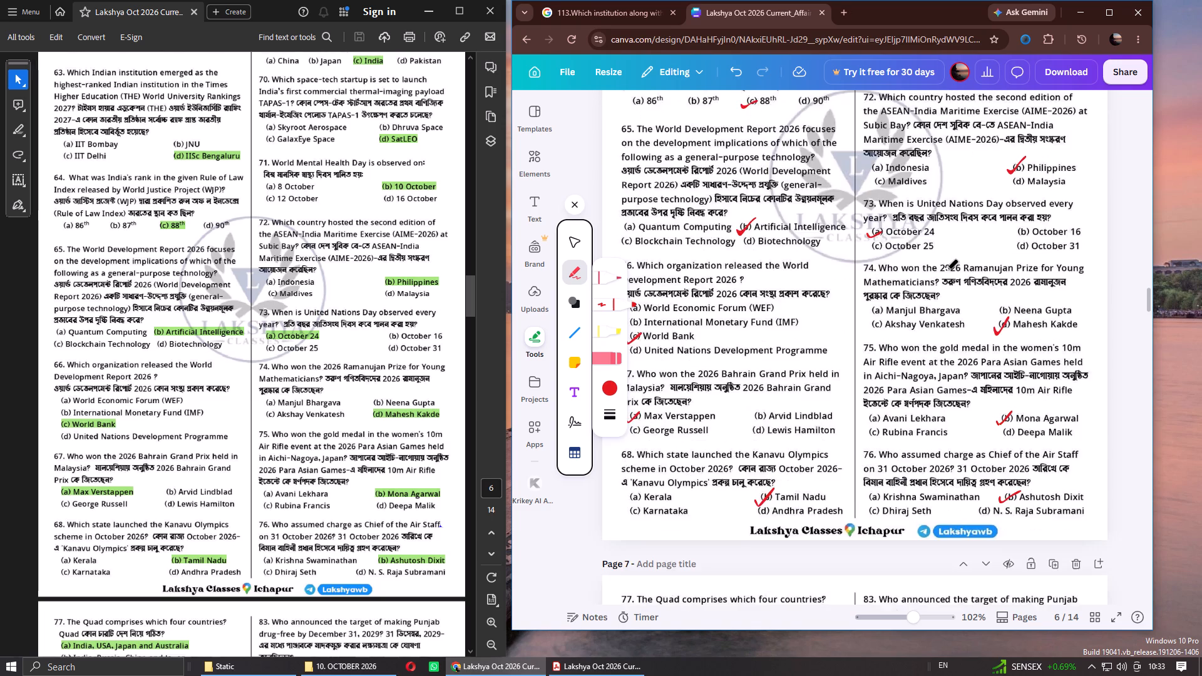
scroll(947, 270, "down", 4)
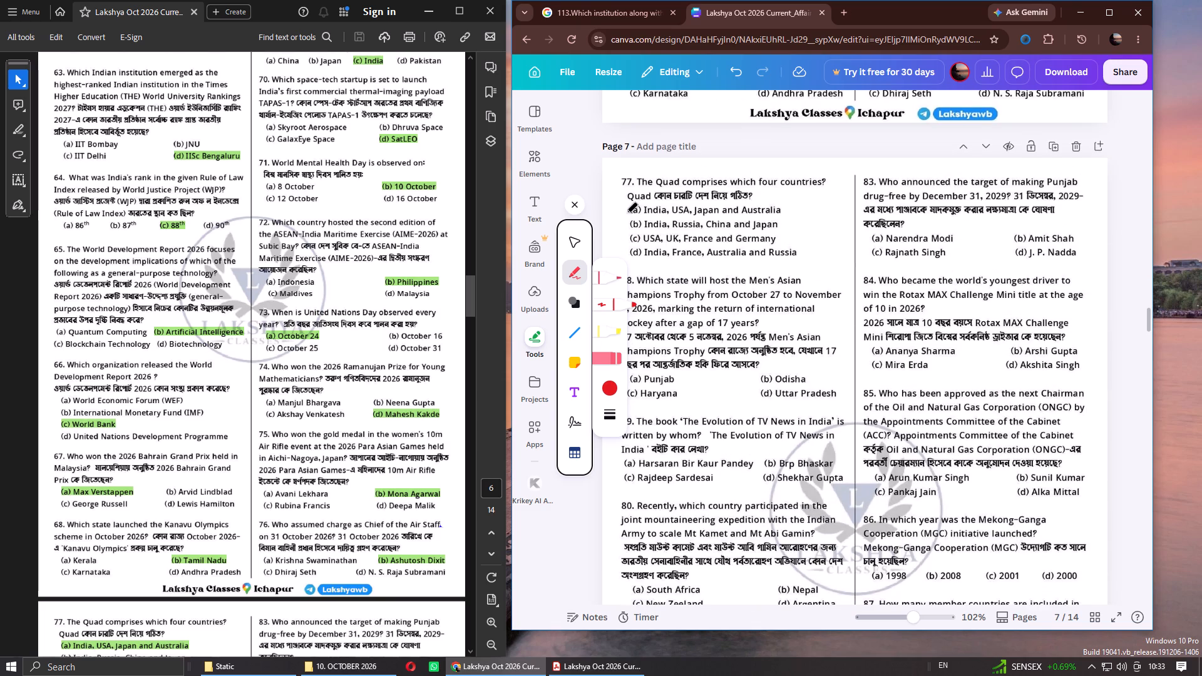
left_click_drag(625, 213, 628, 216)
left_click_drag(628, 216, 647, 203)
Draw red ticks in page 7's first column beside answers 78(a) Punjab, 79(a) Harsaran Bir Kaur Pandey and 80(d) Argentina.
scroll(687, 249, "down", 2)
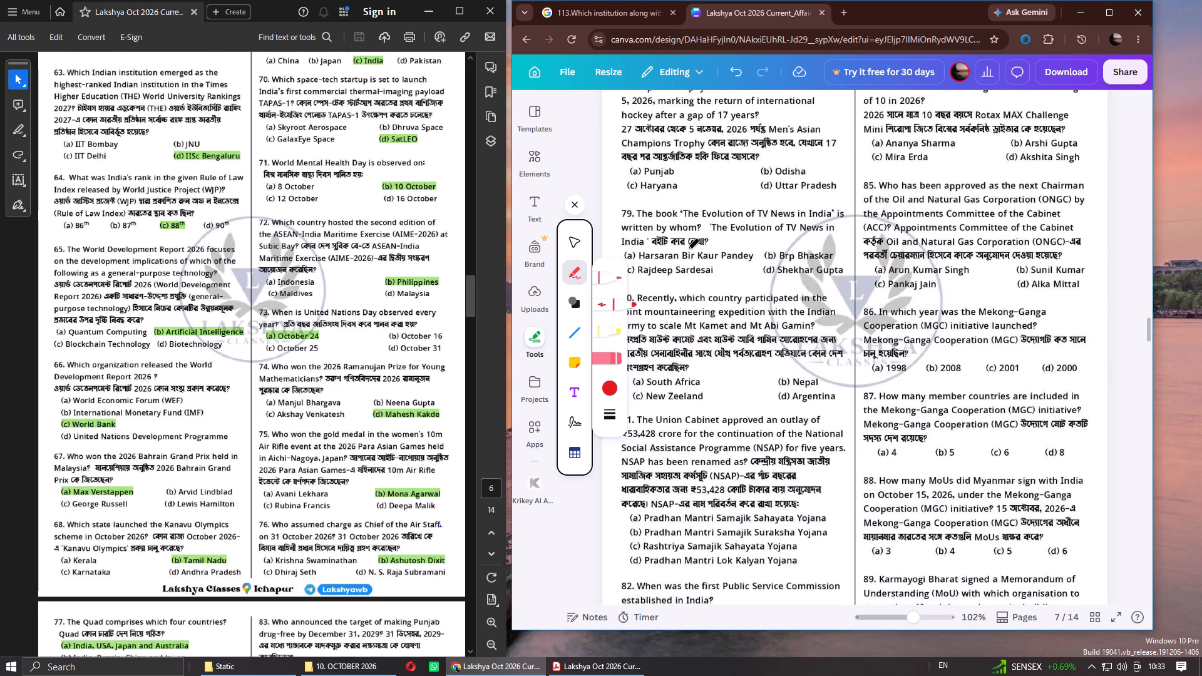
scroll(687, 249, "up", 1)
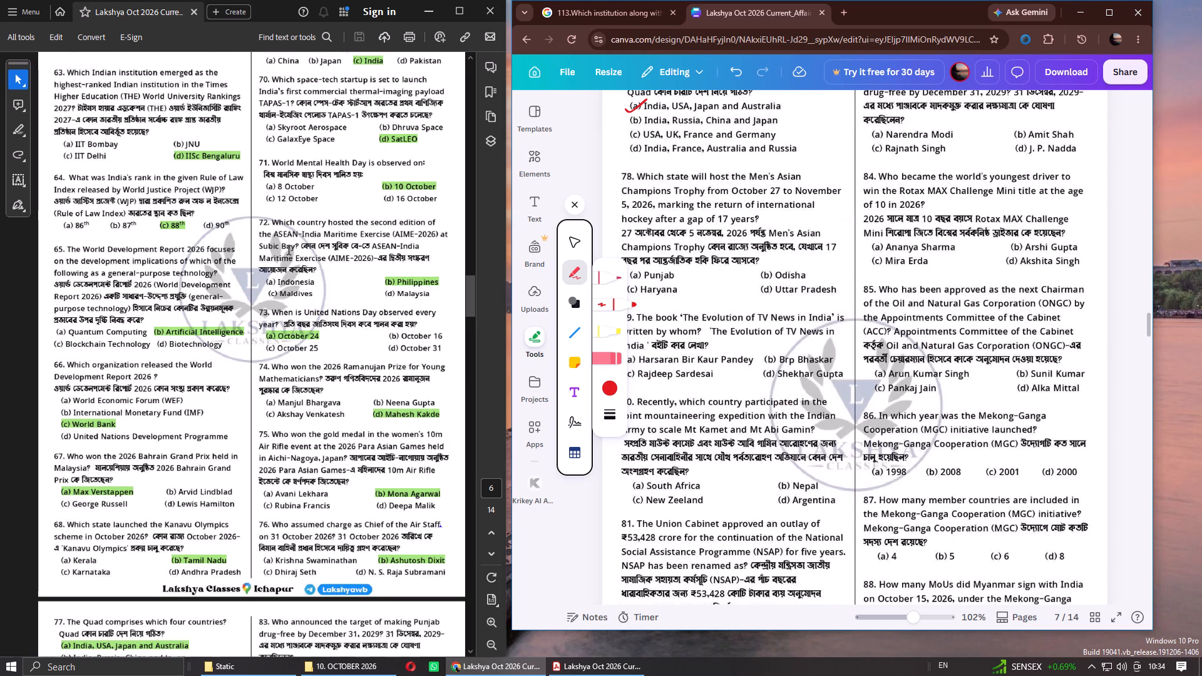
scroll(289, 251, "down", 5)
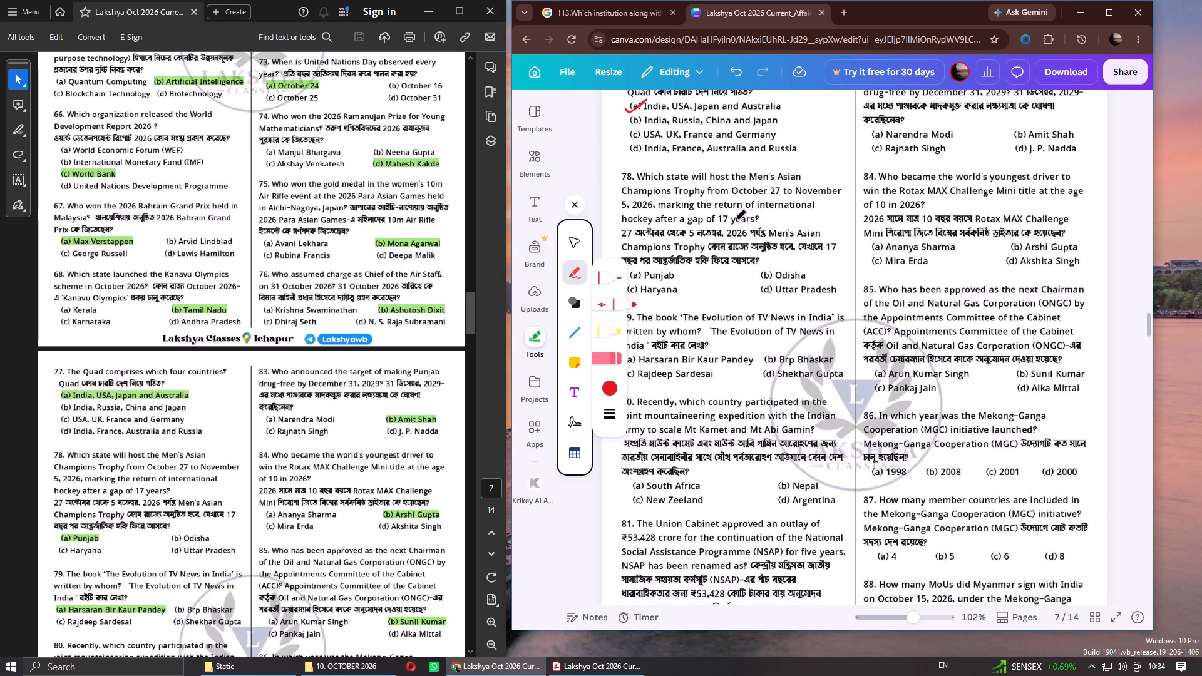
scroll(704, 218, "down", 1)
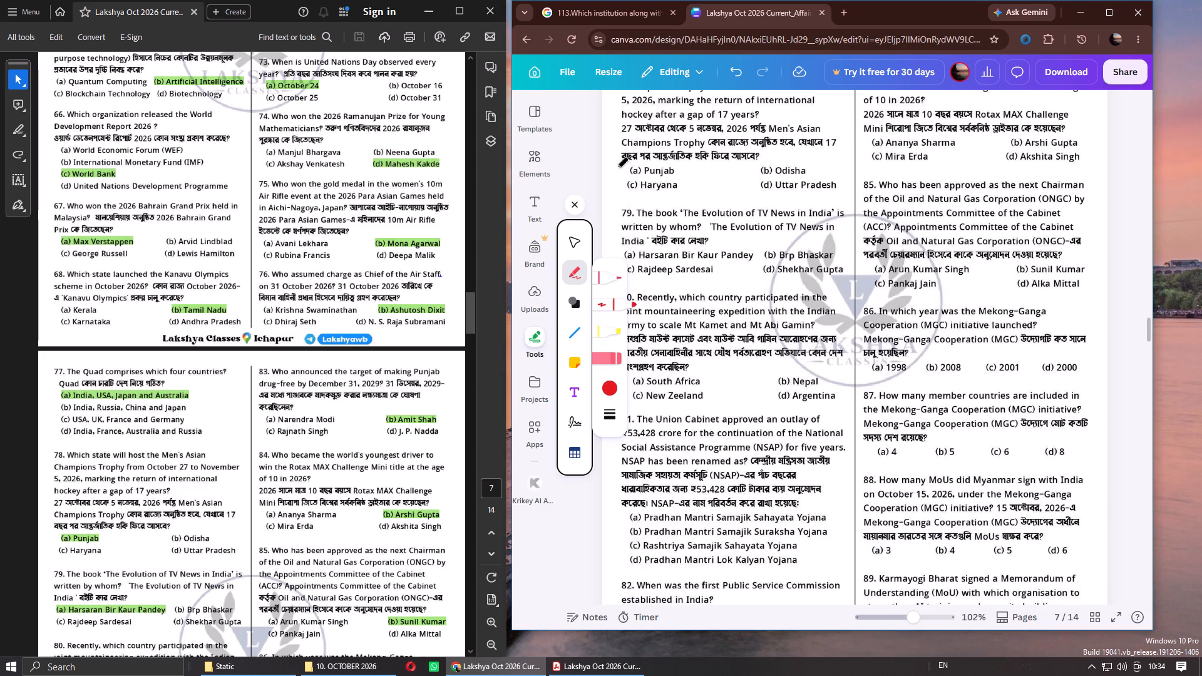
left_click_drag(625, 173, 629, 178)
left_click_drag(629, 178, 637, 166)
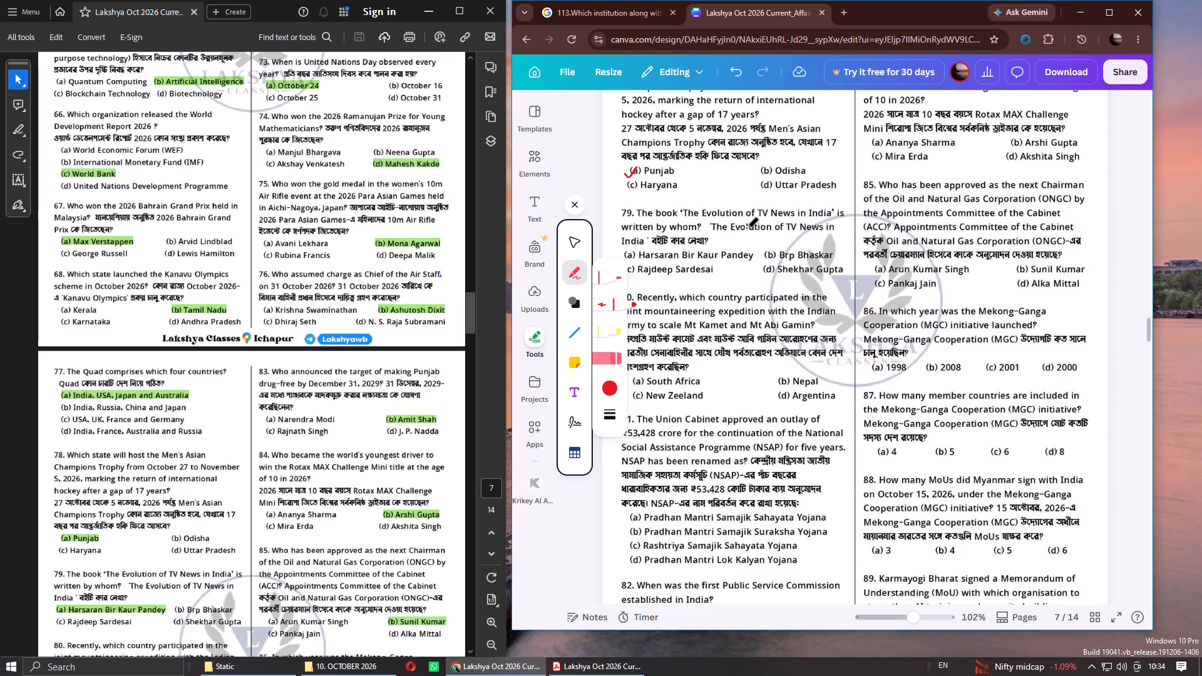
scroll(742, 233, "down", 1)
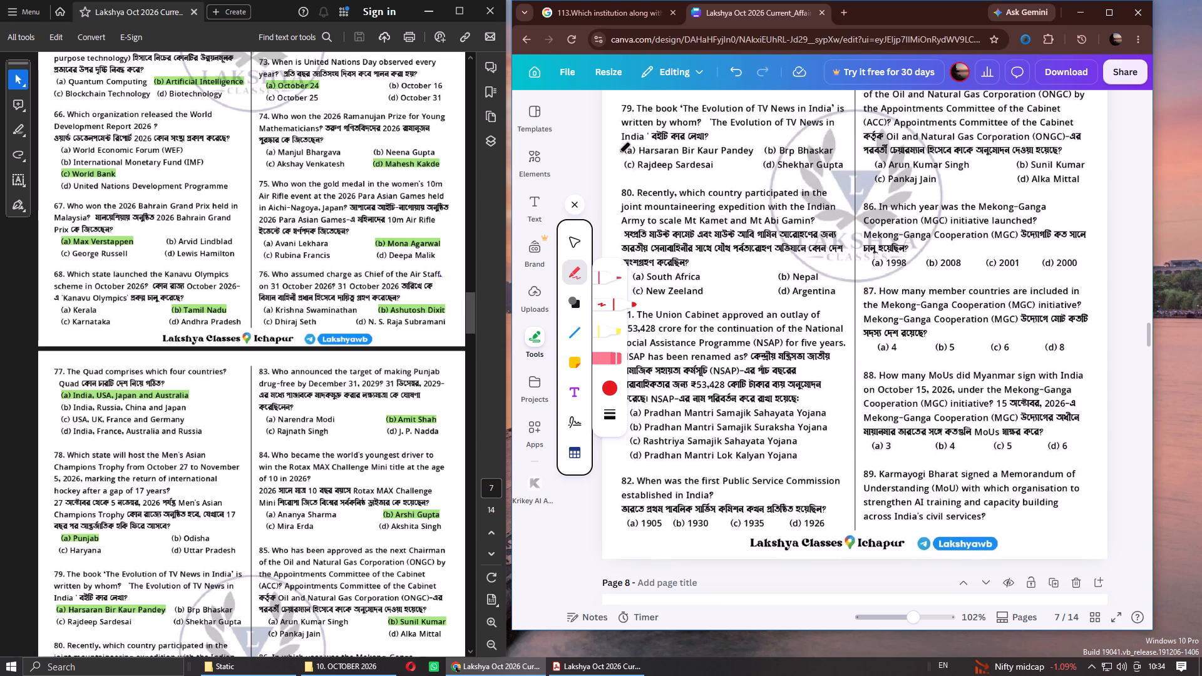
left_click_drag(619, 153, 637, 144)
left_click_drag(773, 293, 773, 296)
left_click_drag(773, 296, 788, 289)
Draw red ticks at the end of page 7's first column beside answers 81(a) Pradhan Mantri Samajik Sahayata Yojana and 82(d) 1926.
scroll(326, 496, "down", 4)
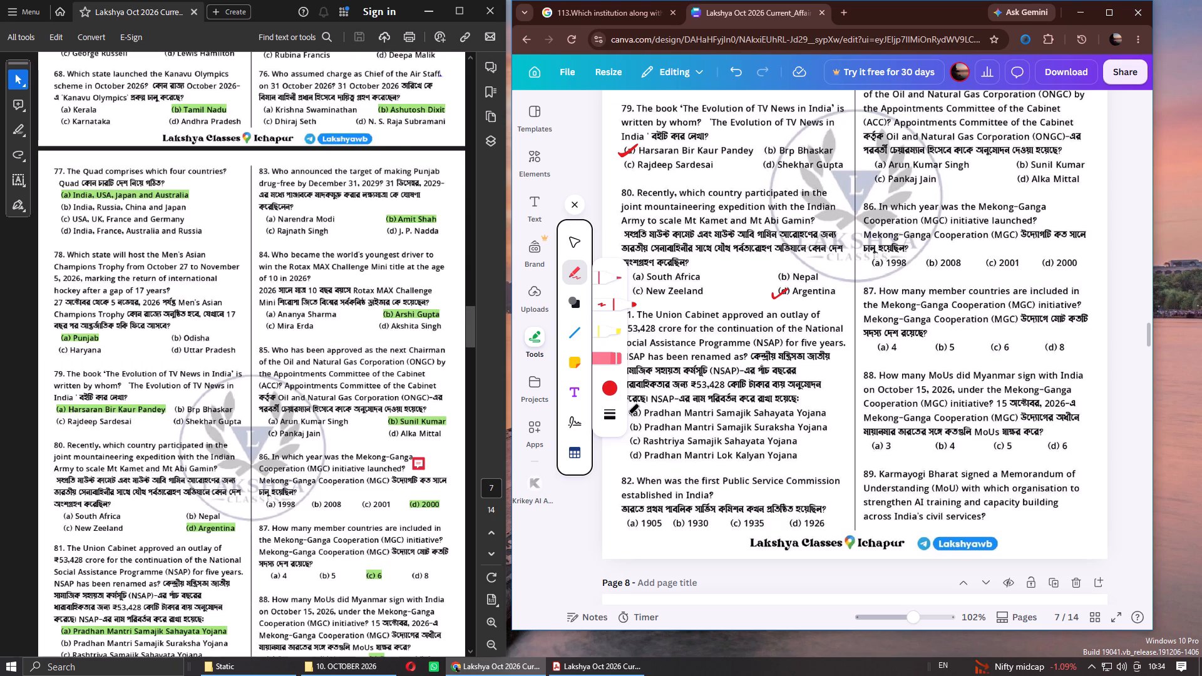
left_click_drag(627, 414, 652, 404)
scroll(740, 375, "down", 1)
scroll(739, 380, "up", 1)
left_click_drag(784, 525, 801, 514)
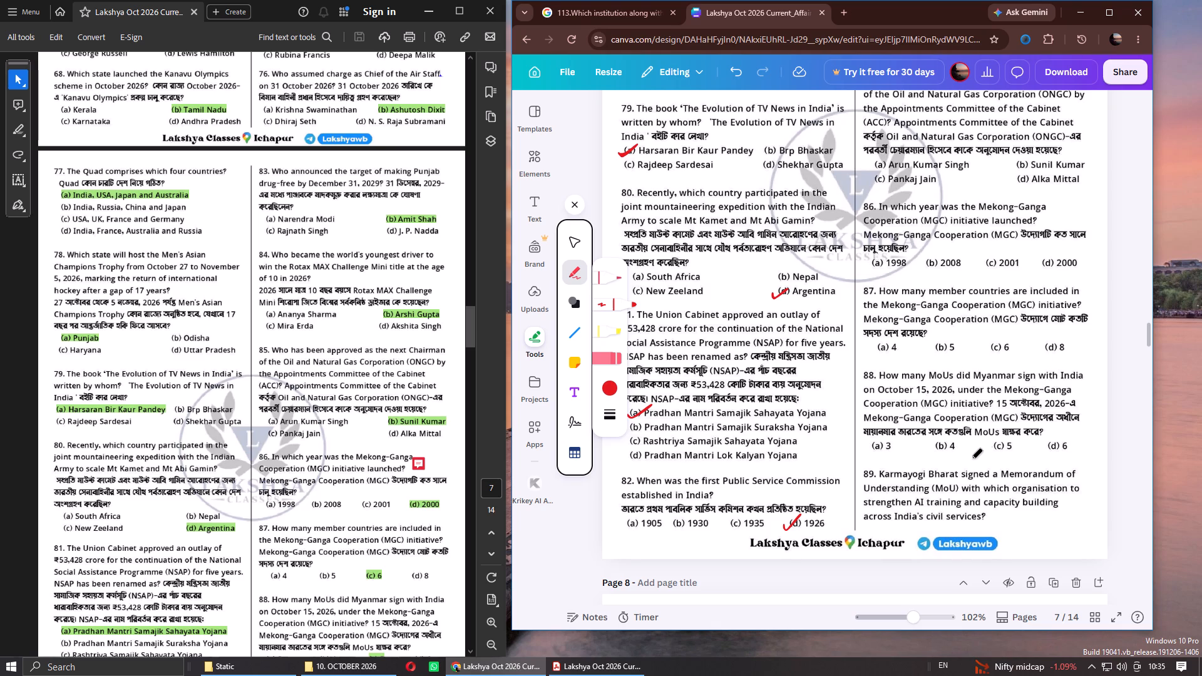
Draw red ticks in page 7's second column beside answers 88(c) 5, 87(c) 6 and 86(d) 2000.
left_click_drag(990, 448, 1009, 436)
scroll(1025, 450, "up", 3)
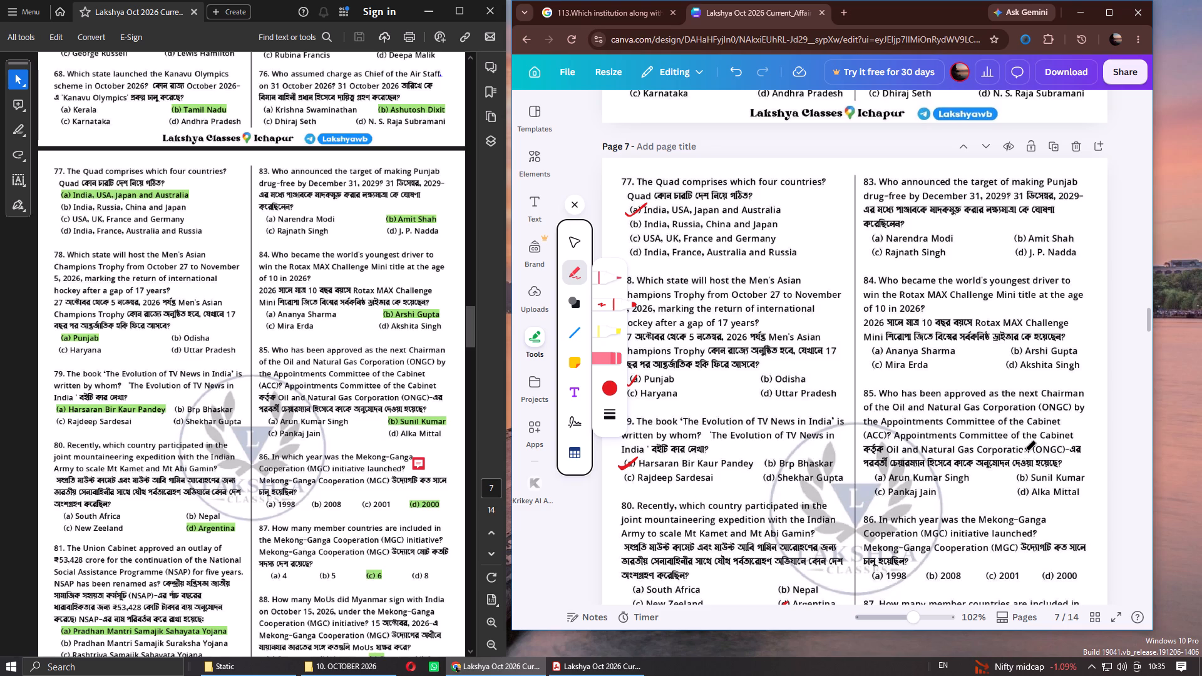
scroll(1022, 454, "down", 2)
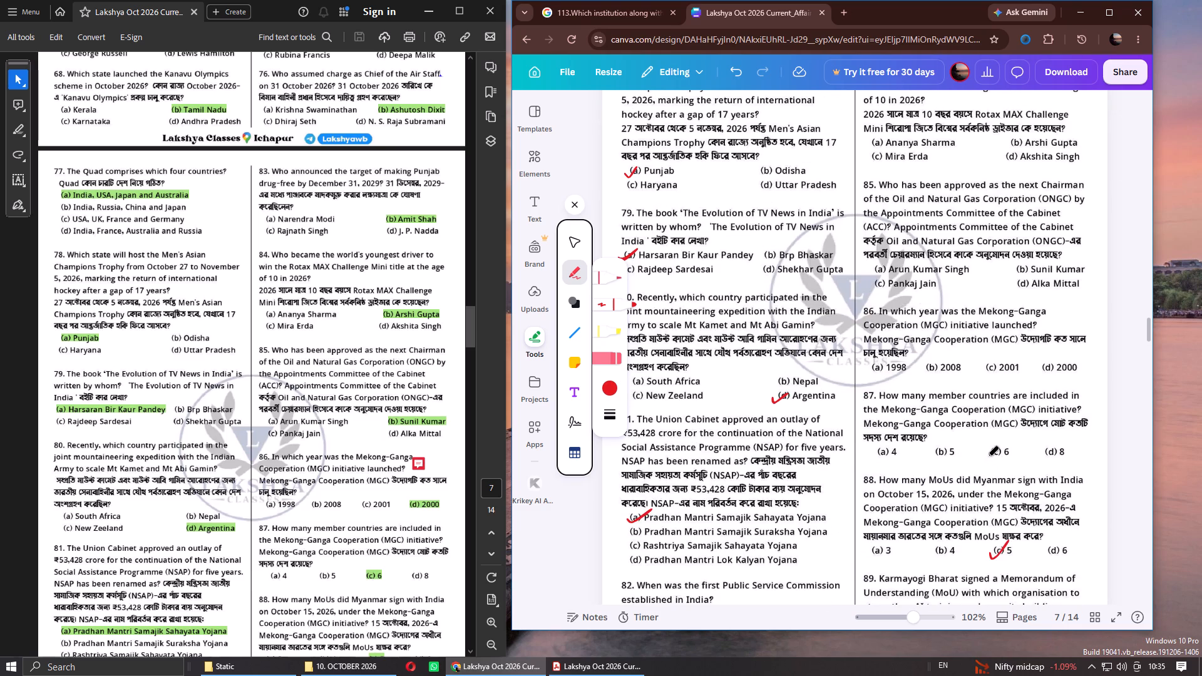
scroll(438, 472, "down", 1)
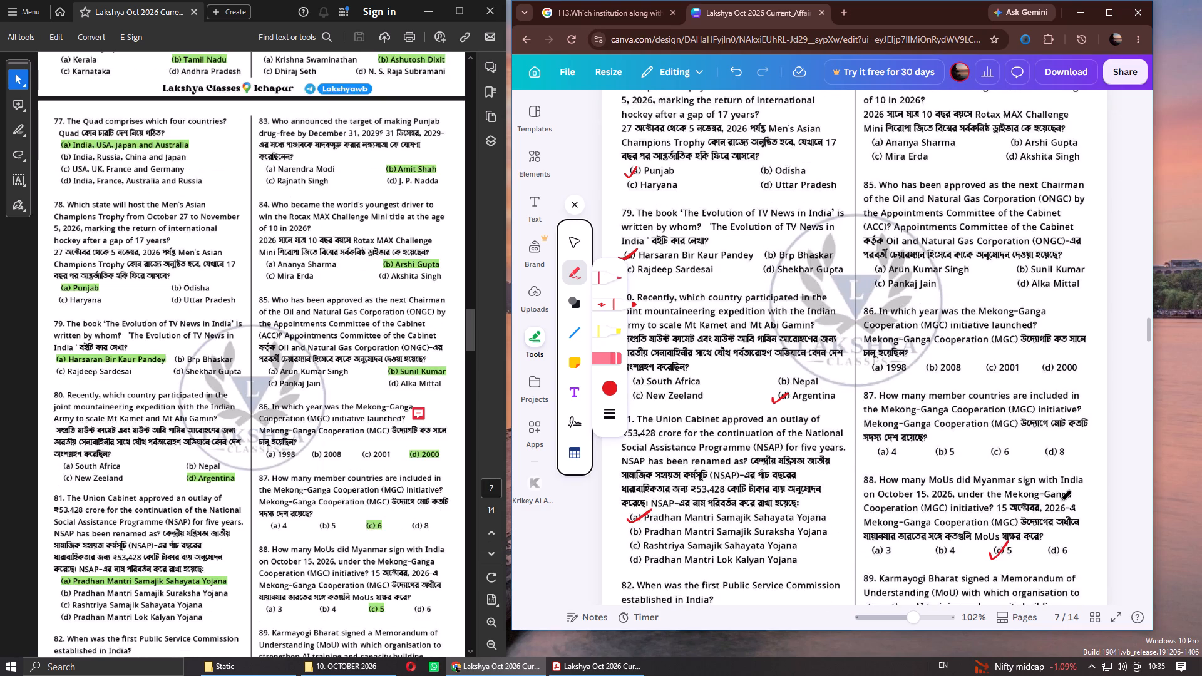
left_click_drag(985, 453, 999, 447)
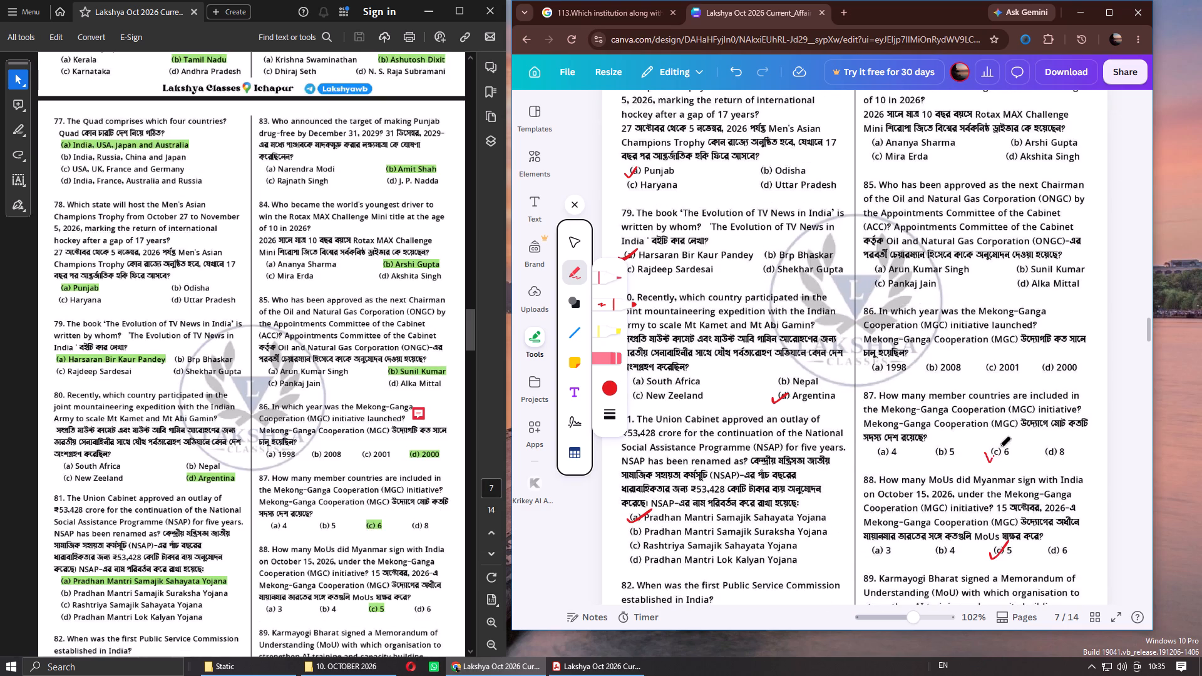
left_click_drag(999, 447, 1001, 445)
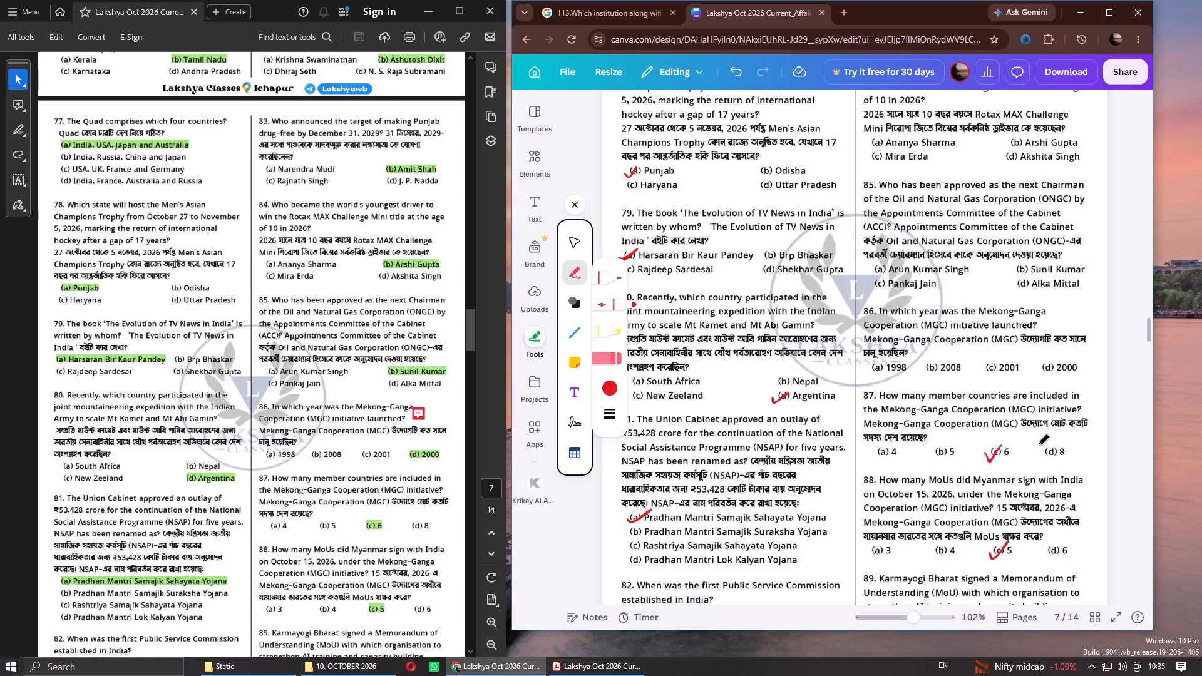
scroll(1037, 445, "up", 1)
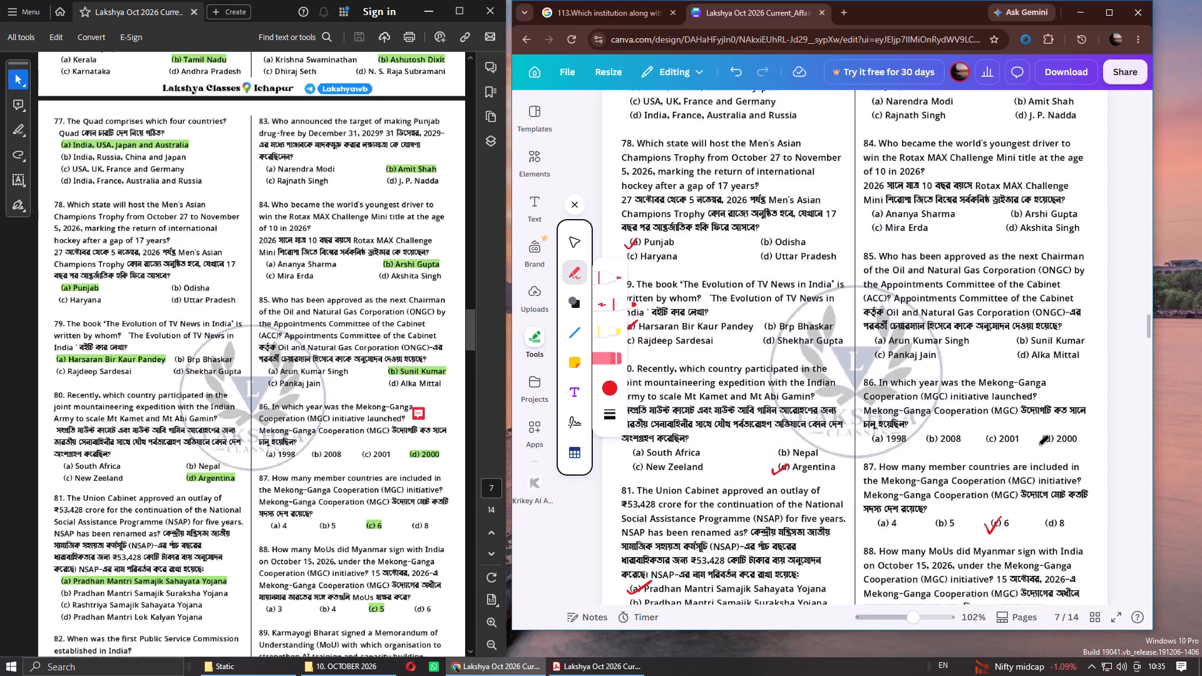
left_click_drag(1037, 473, 1037, 475)
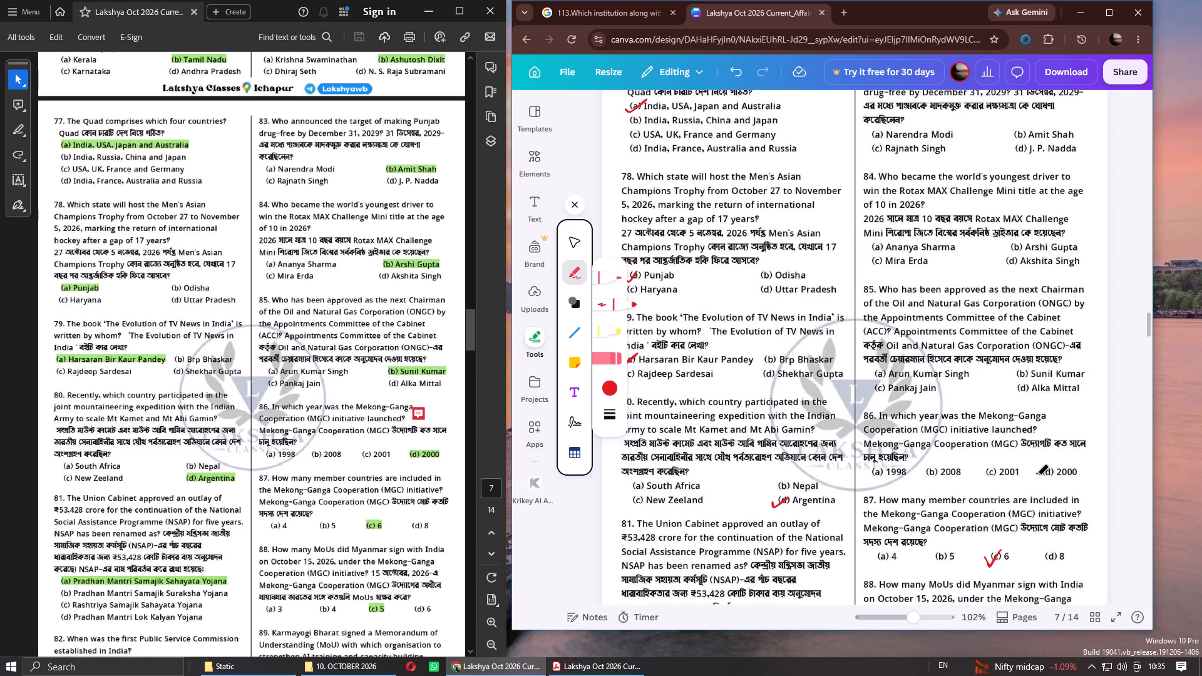
left_click_drag(1037, 475, 1059, 463)
left_click_drag(1012, 374, 1023, 372)
scroll(1059, 411, "up", 2)
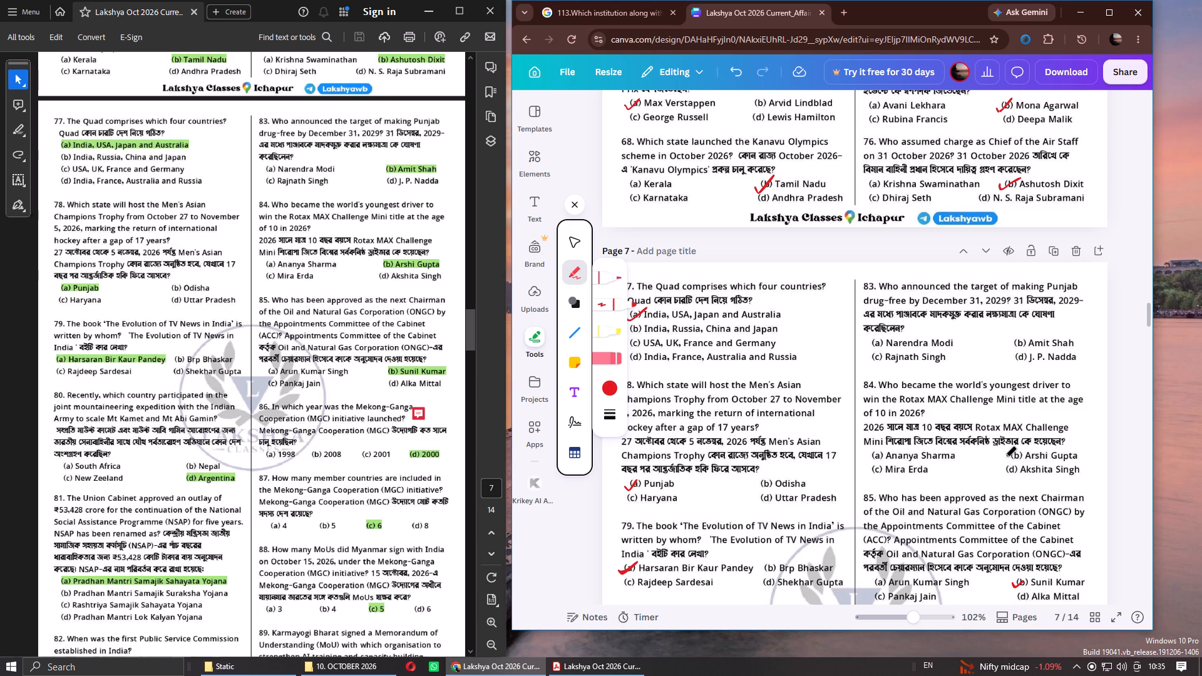
left_click_drag(1005, 457, 1018, 454)
key("ctrl+z")
left_click_drag(1007, 458, 1020, 449)
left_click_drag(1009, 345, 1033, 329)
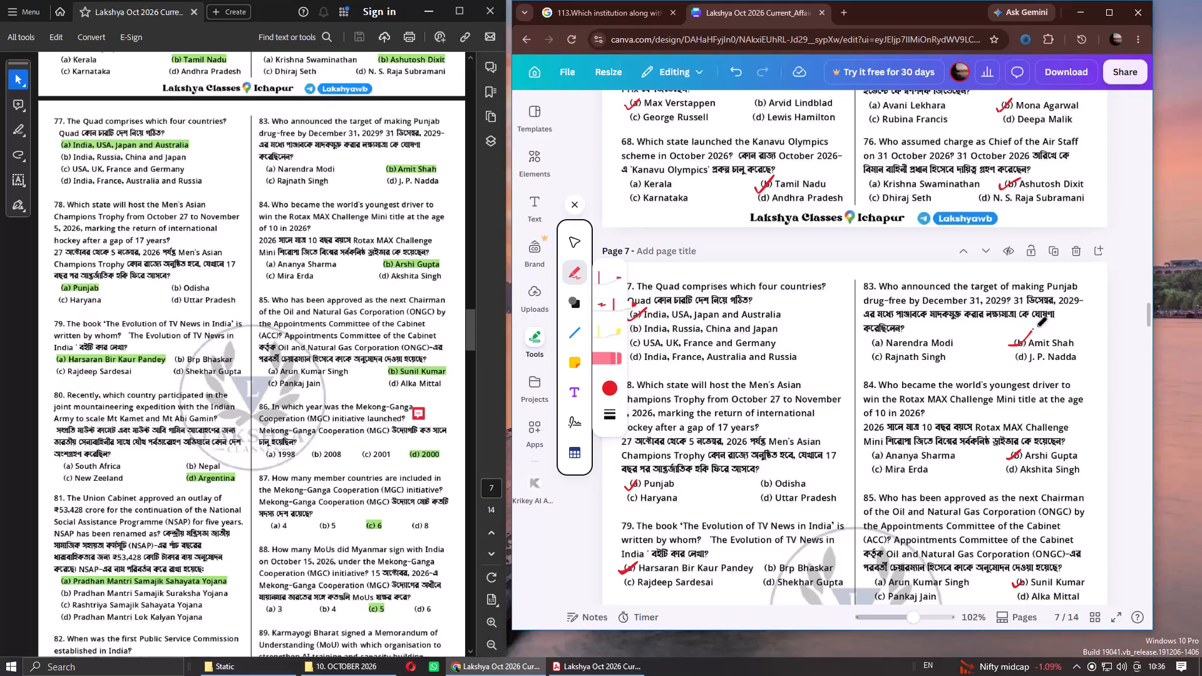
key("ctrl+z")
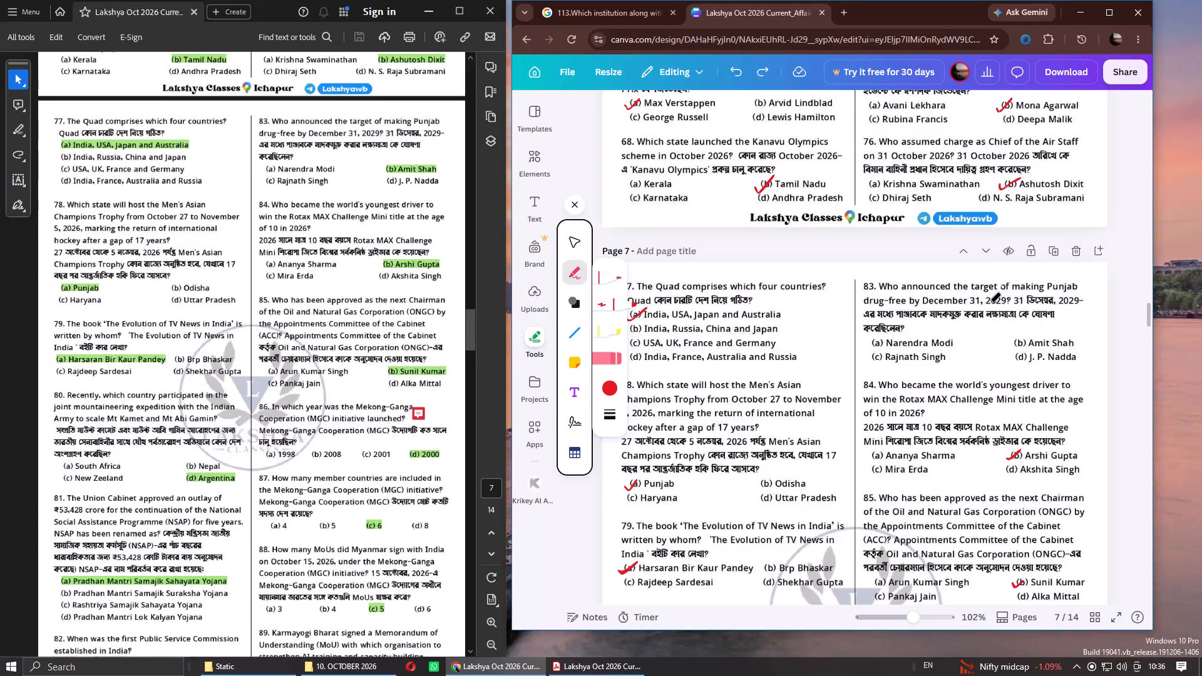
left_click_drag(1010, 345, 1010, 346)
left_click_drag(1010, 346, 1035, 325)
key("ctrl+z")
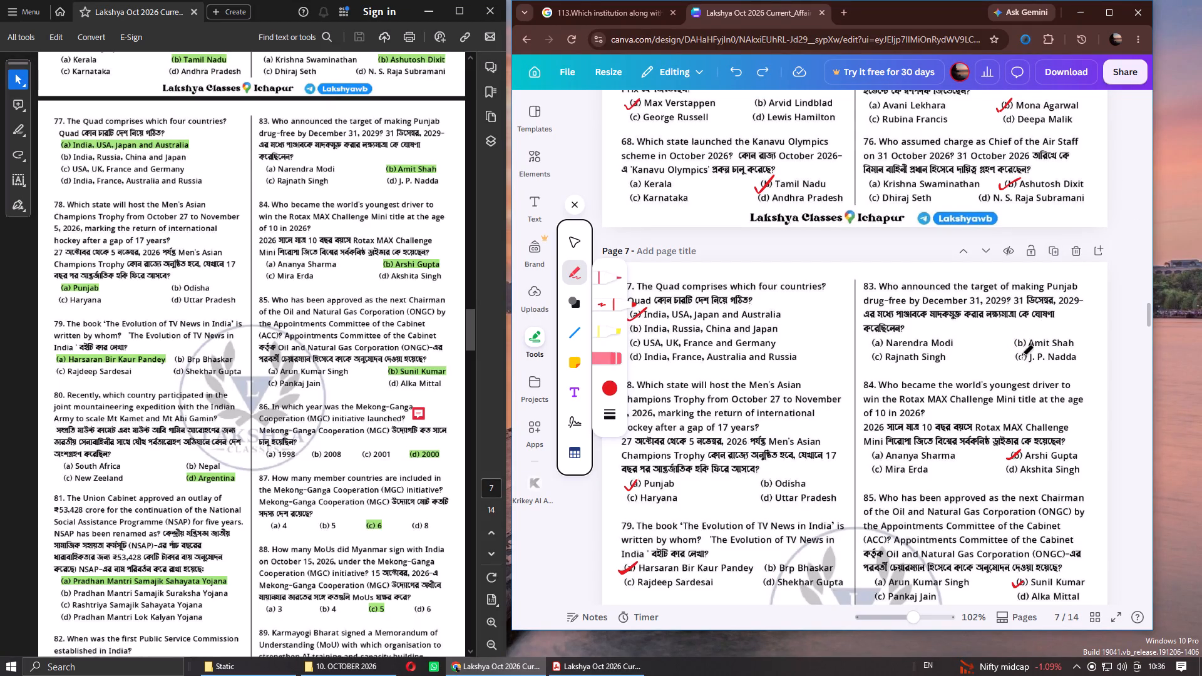
Draw a red tick at the start of page 7's second column beside answer 83(b) Amit Shah.
left_click_drag(1009, 346, 1030, 326)
Draw red ticks at the start of page 8's first column beside answers 89(c) OpenAI and 90(b) Bangladesh and Nepal.
scroll(1066, 327, "down", 4)
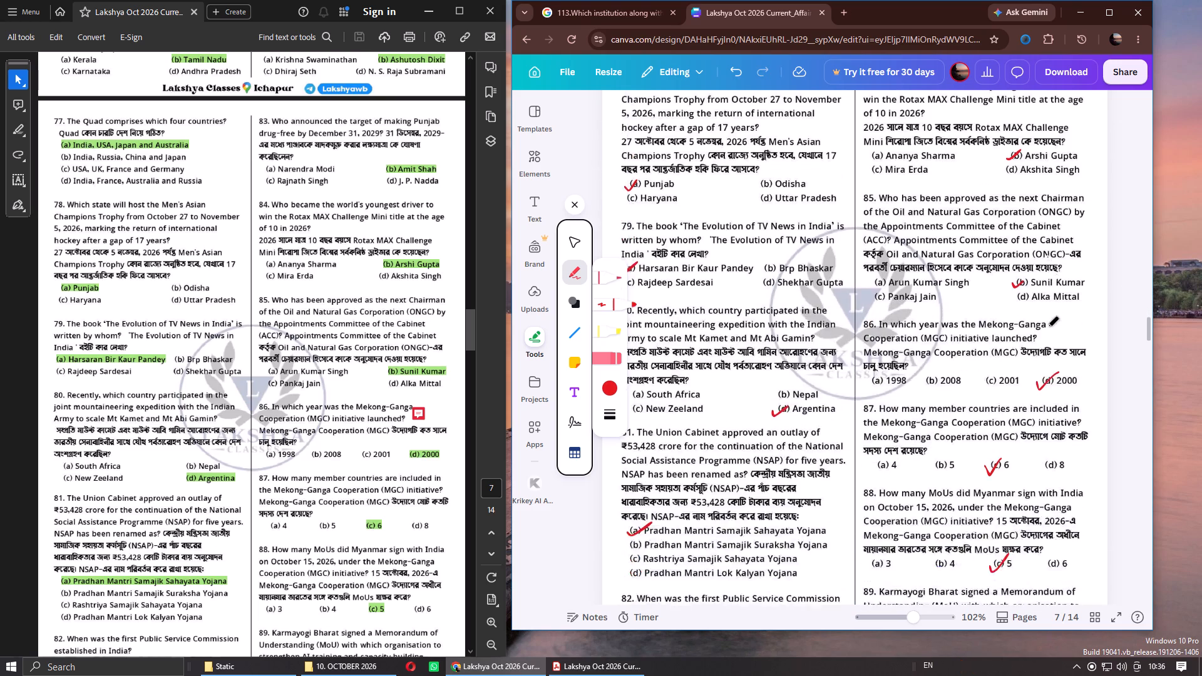
scroll(1040, 329, "down", 3)
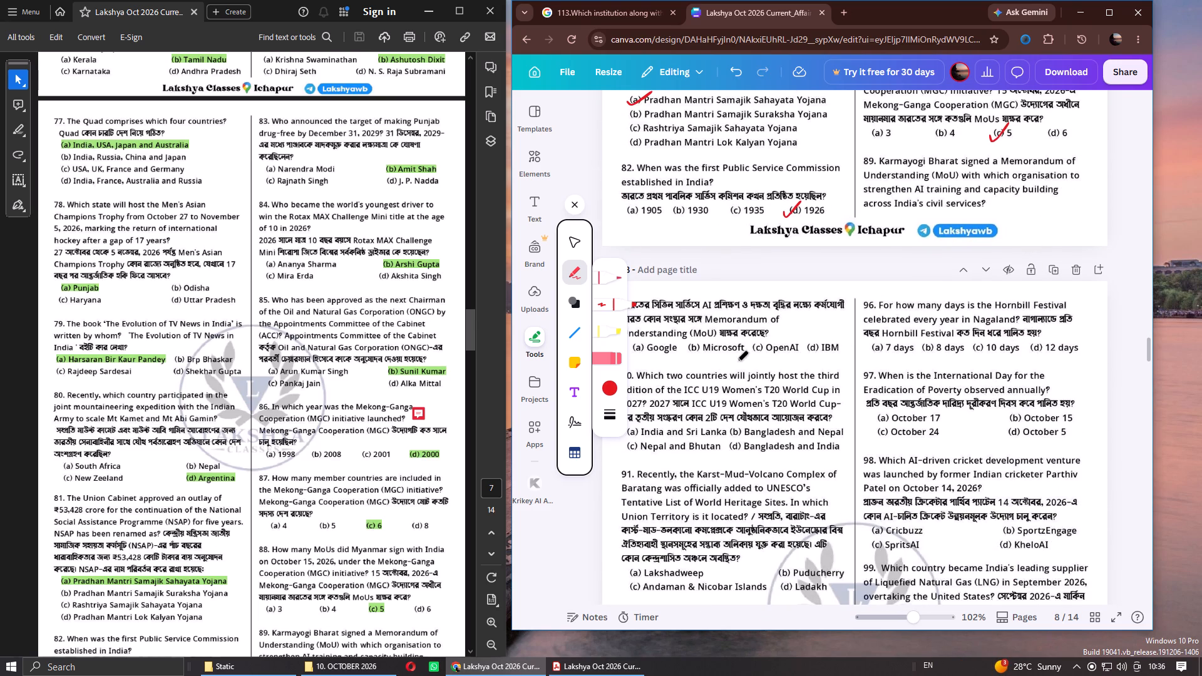
scroll(318, 387, "down", 5)
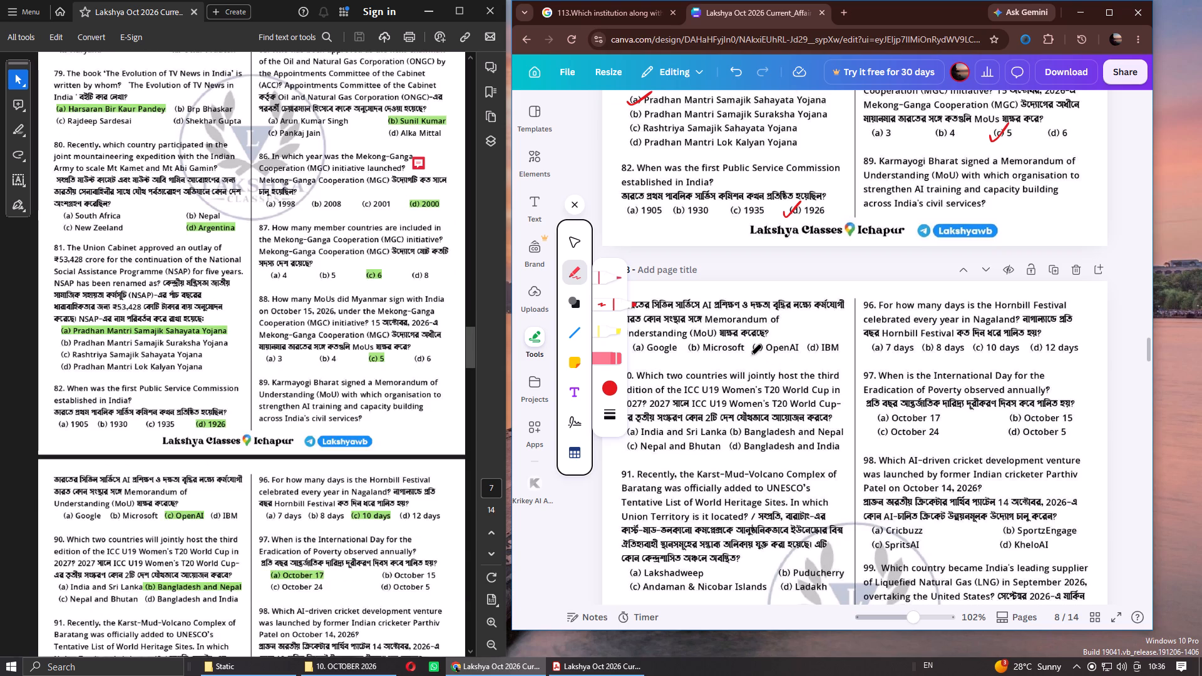
left_click_drag(747, 349, 759, 346)
scroll(741, 393, "up", 1)
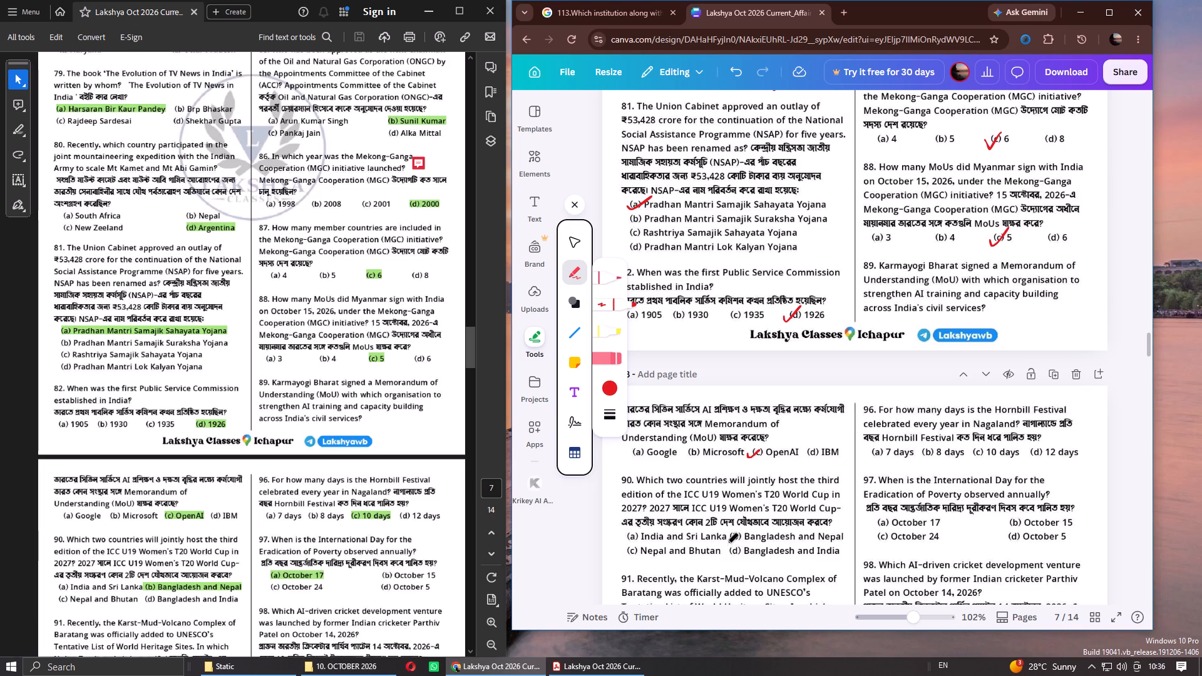
left_click_drag(728, 539, 737, 535)
left_click_drag(737, 535, 742, 530)
Draw red ticks in page 8's first column beside answers 91(c) Andaman & Nicobar Islands and 92(c) Udhayveer Sidhu.
scroll(801, 441, "down", 1)
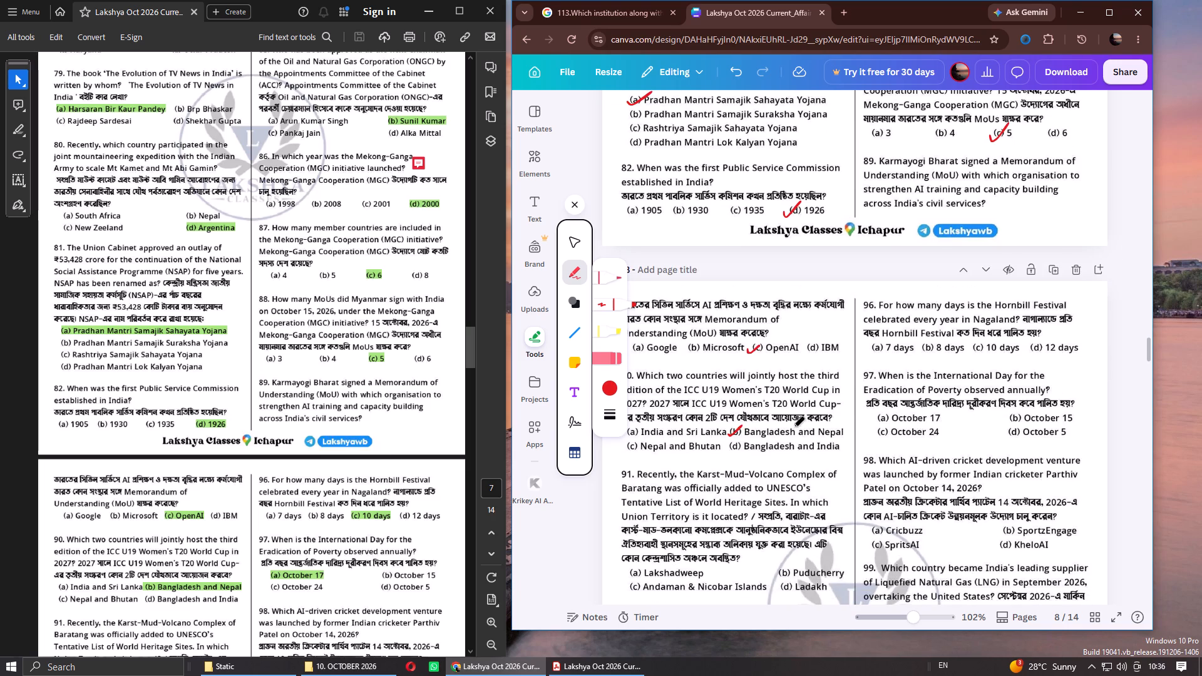
scroll(787, 436, "down", 1)
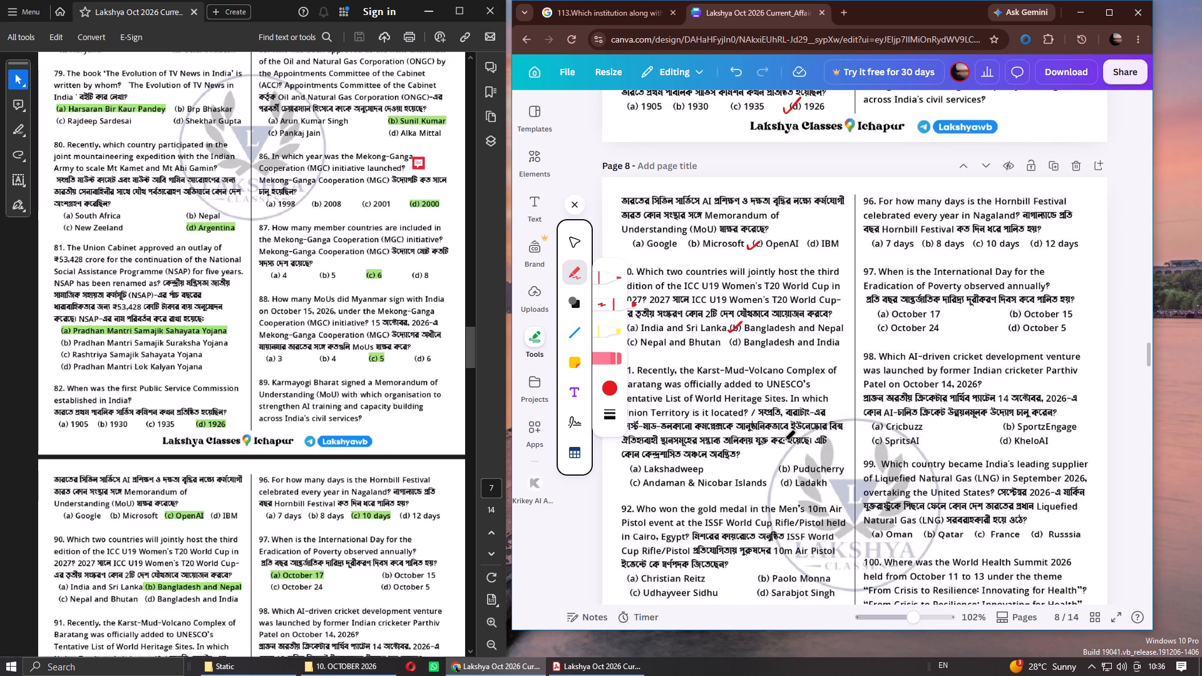
left_click_drag(625, 486, 627, 488)
left_click_drag(627, 488, 644, 475)
scroll(285, 458, "down", 4)
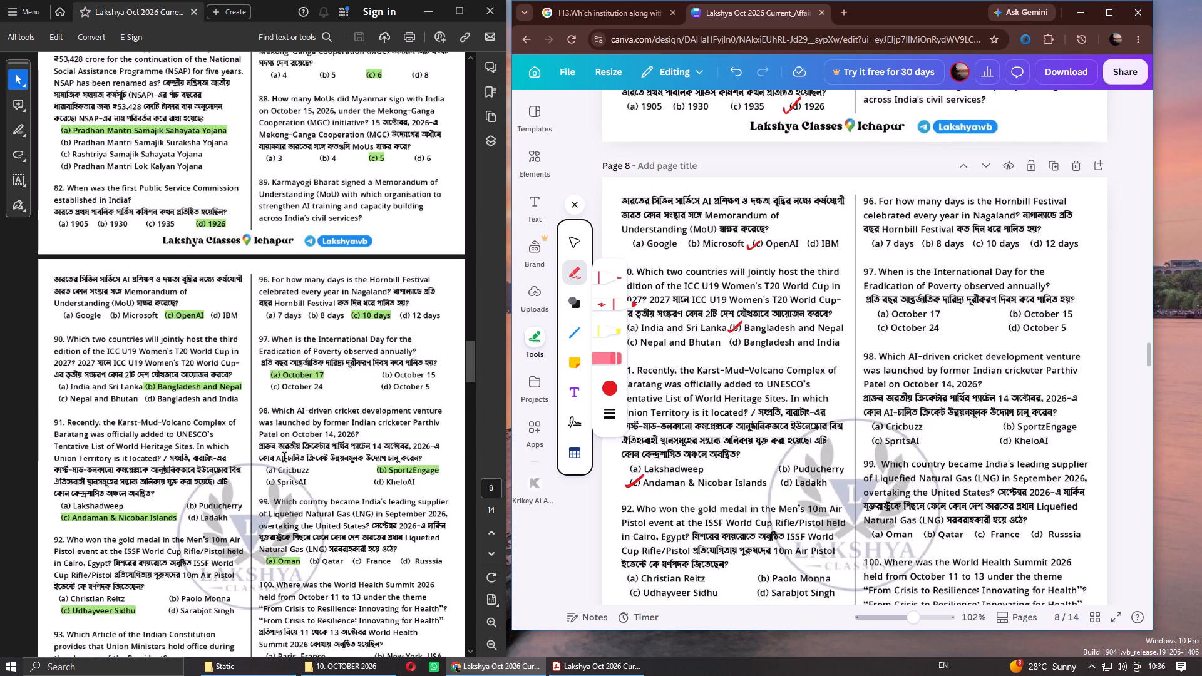
scroll(727, 414, "down", 1)
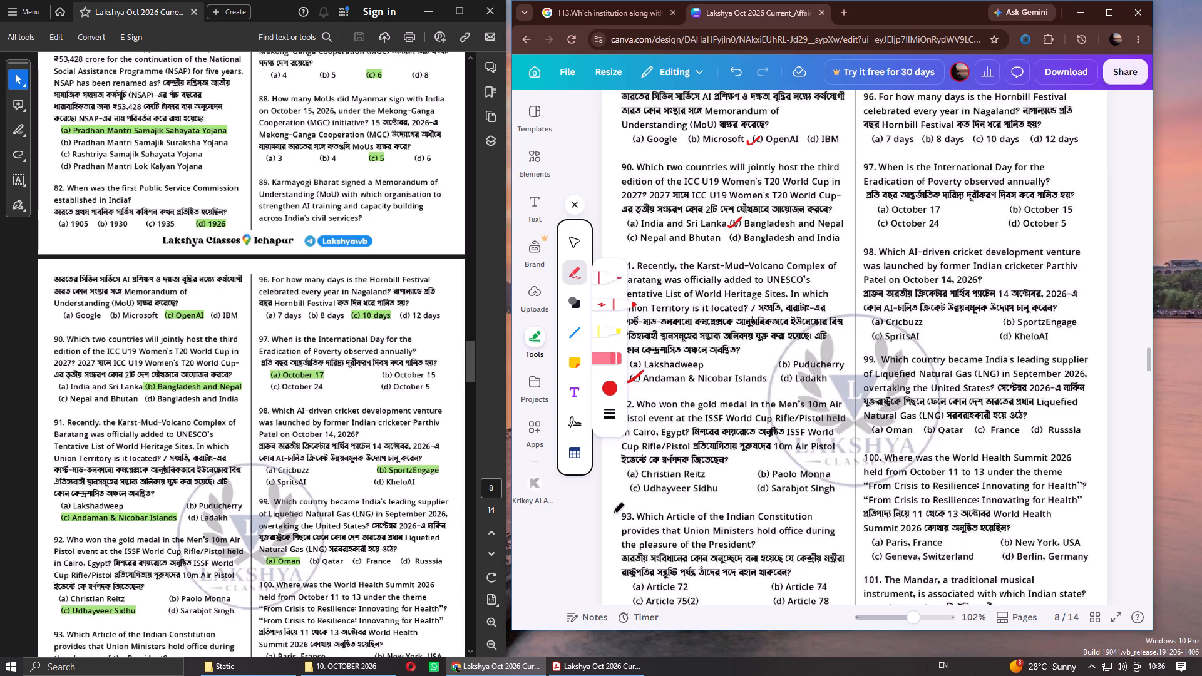
left_click_drag(625, 491, 629, 496)
left_click_drag(629, 496, 641, 481)
Draw red ticks in page 8's first column beside answers 93(c) Article 75(2), 94(d) Nagaland and 95(b) Festival of Festivals, redrawing the last once.
scroll(750, 434, "down", 1)
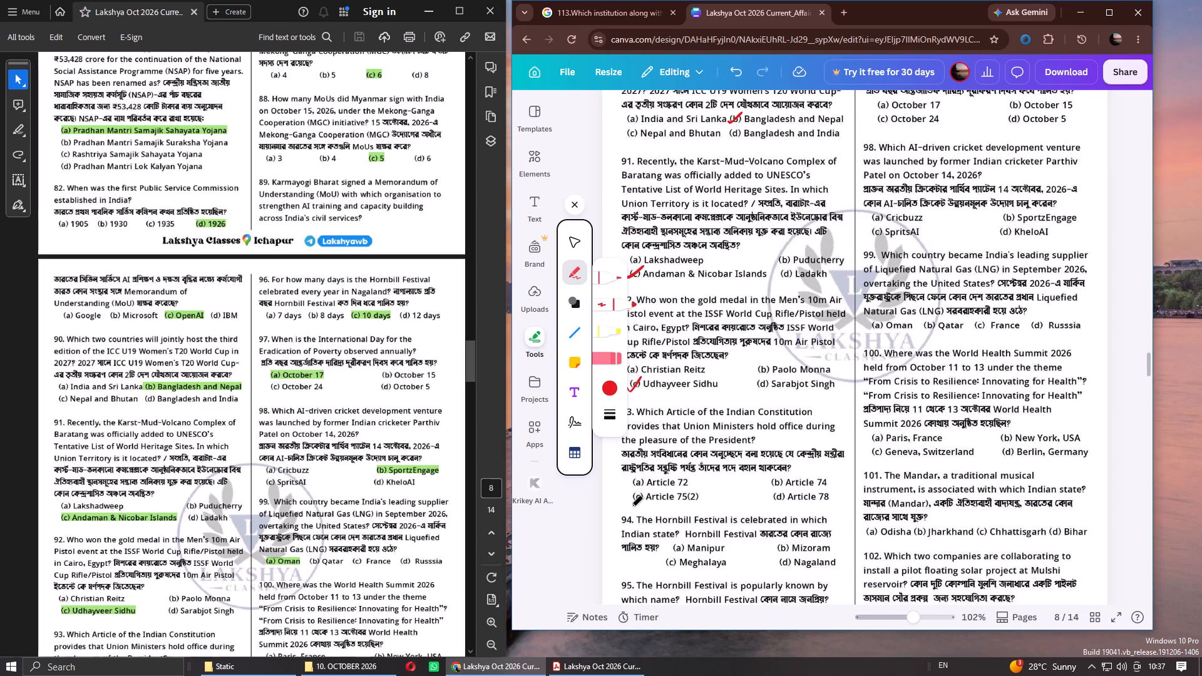
left_click_drag(629, 498, 657, 489)
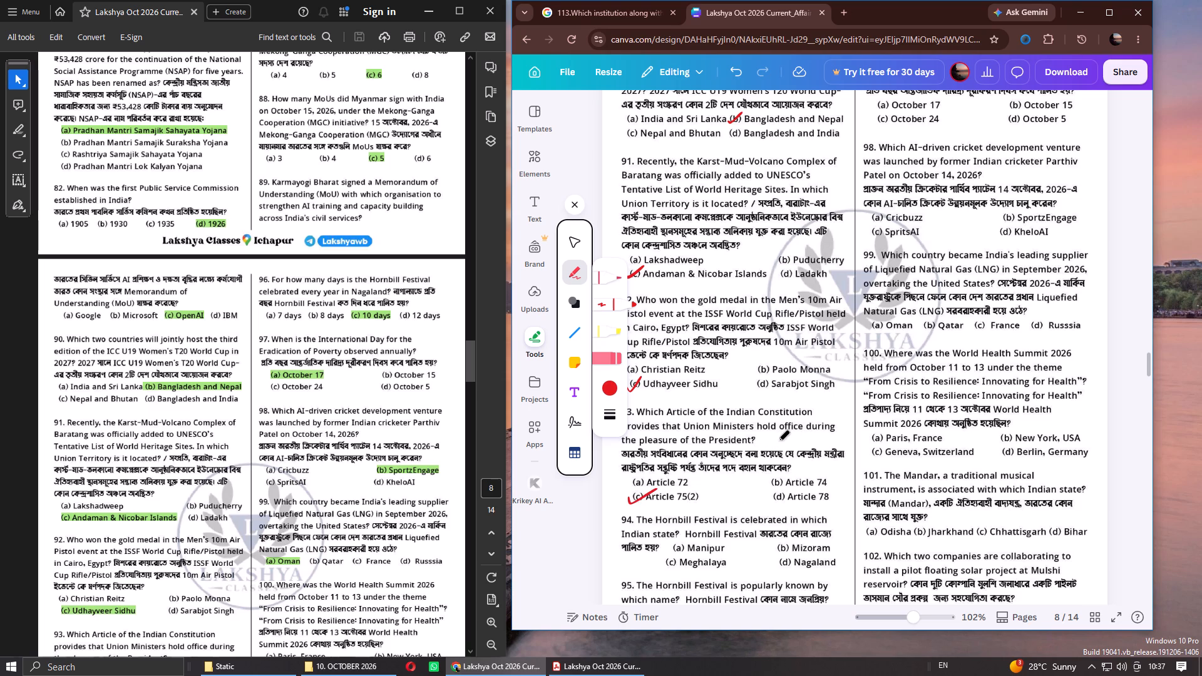
scroll(280, 448, "down", 2)
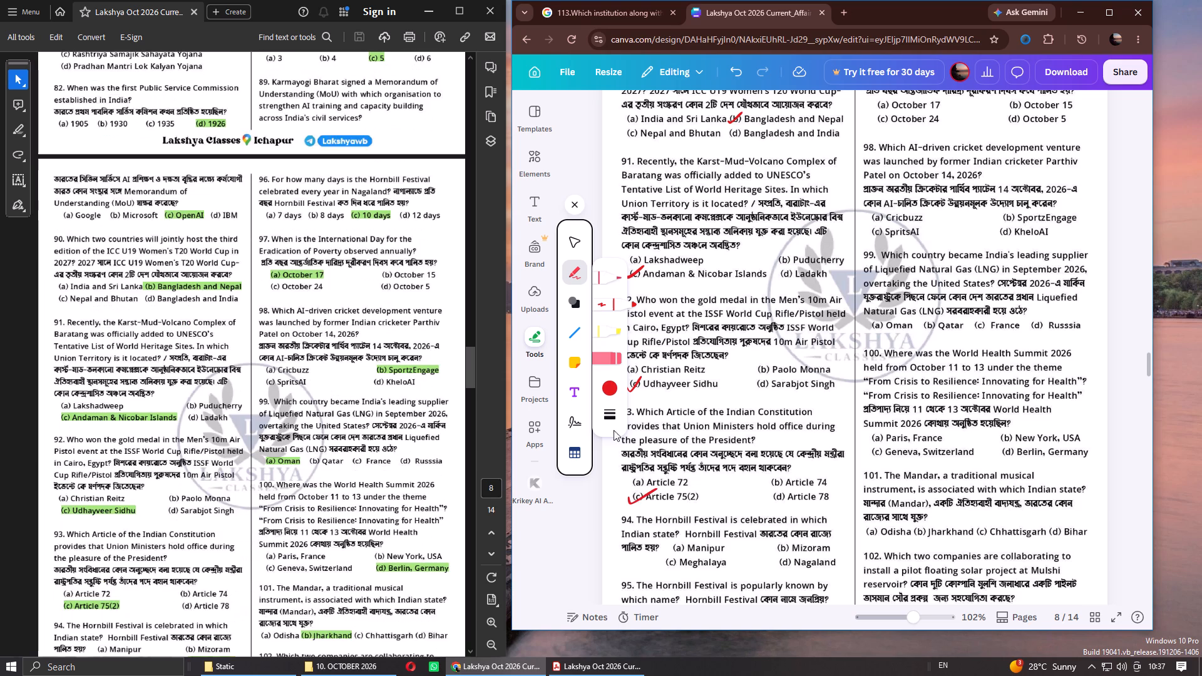
scroll(744, 430, "down", 1)
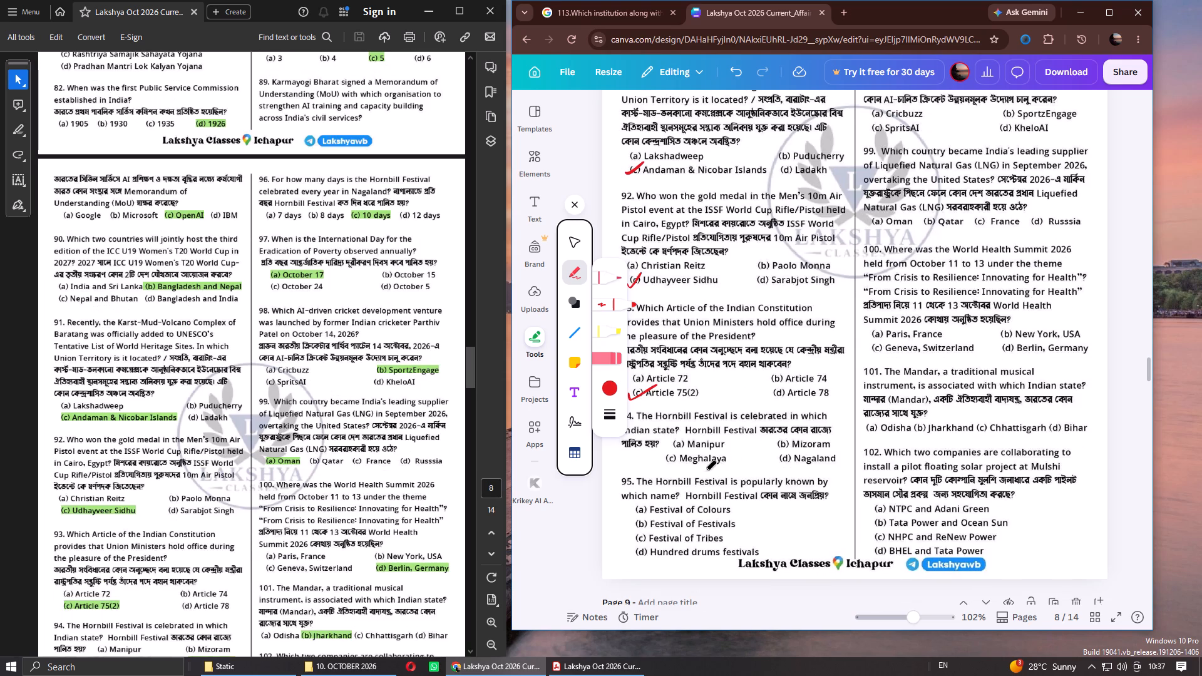
left_click_drag(774, 461, 791, 454)
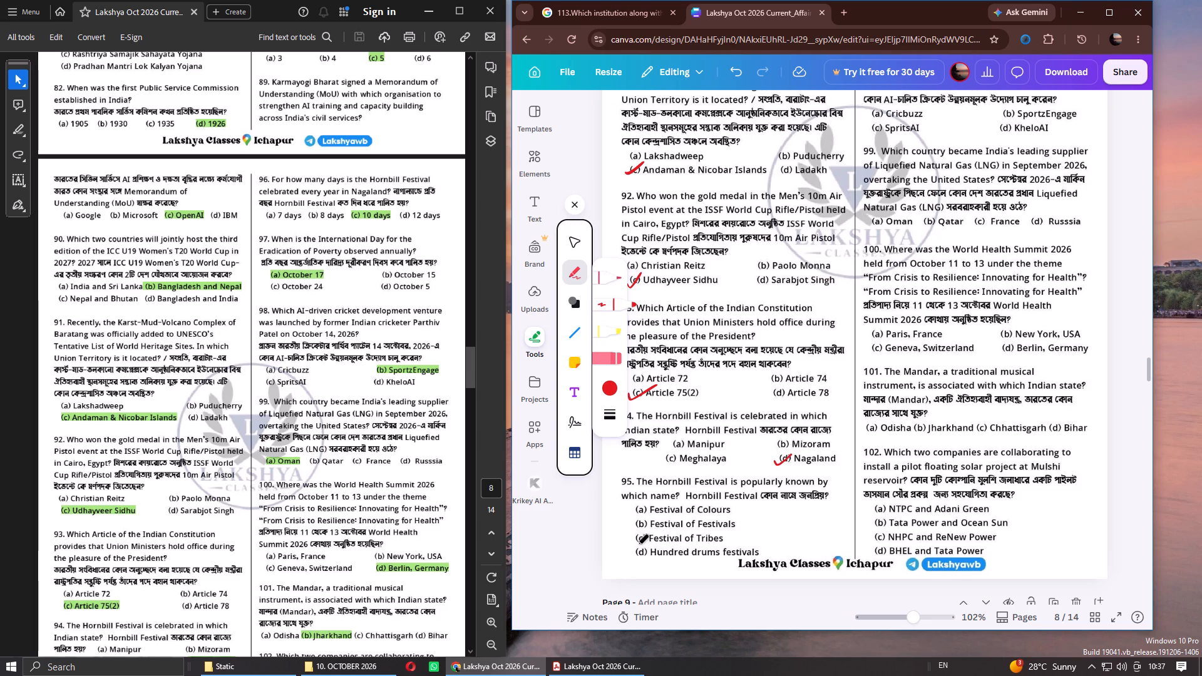
left_click_drag(629, 525, 655, 510)
key("ctrl+z")
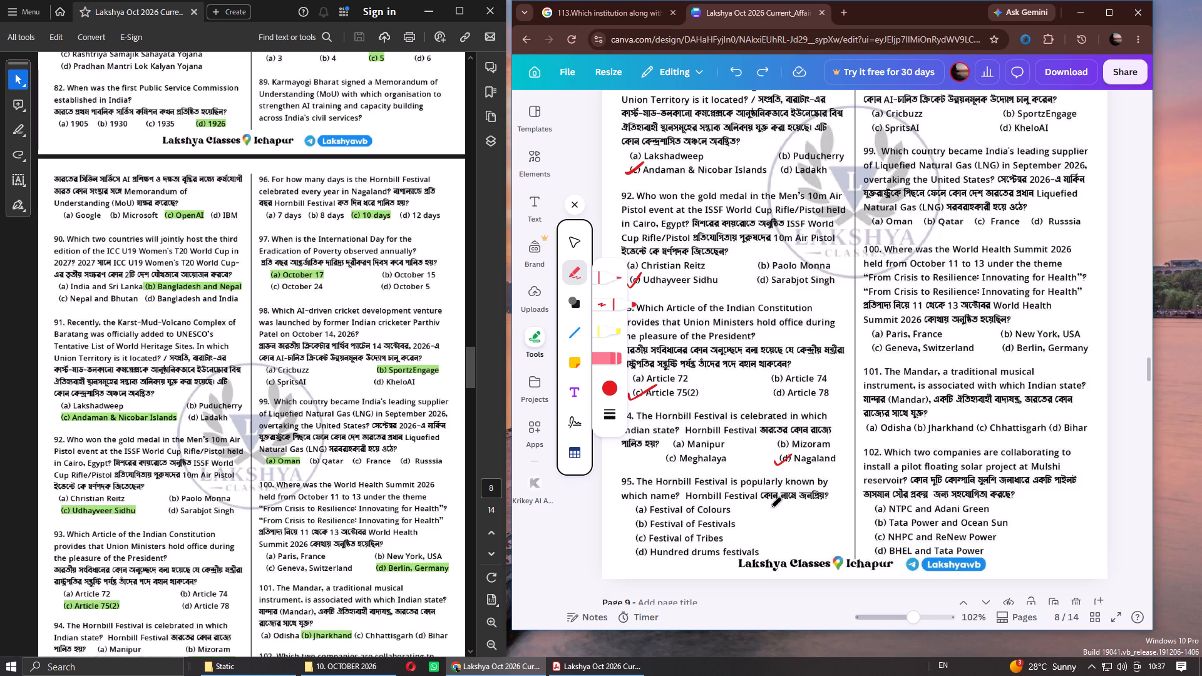
left_click_drag(631, 527, 651, 516)
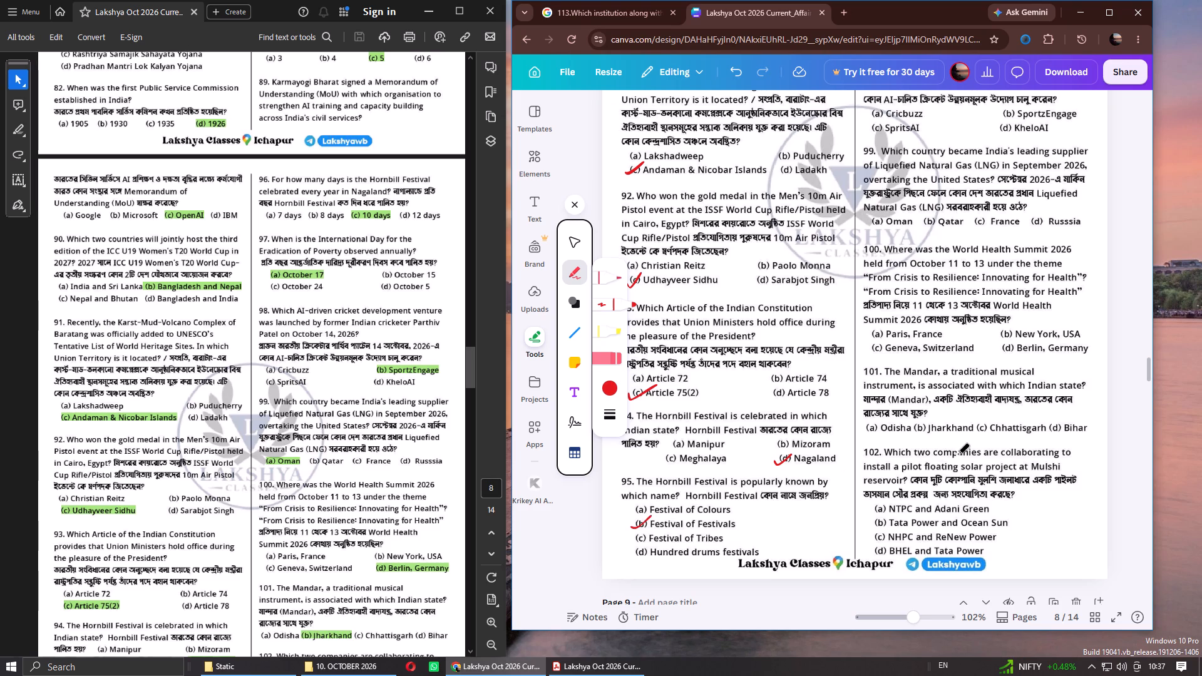
Draw a red tick at the end of page 8's second column beside answer 102(b) Tata Power and Ocean Sun.
scroll(929, 450, "down", 1)
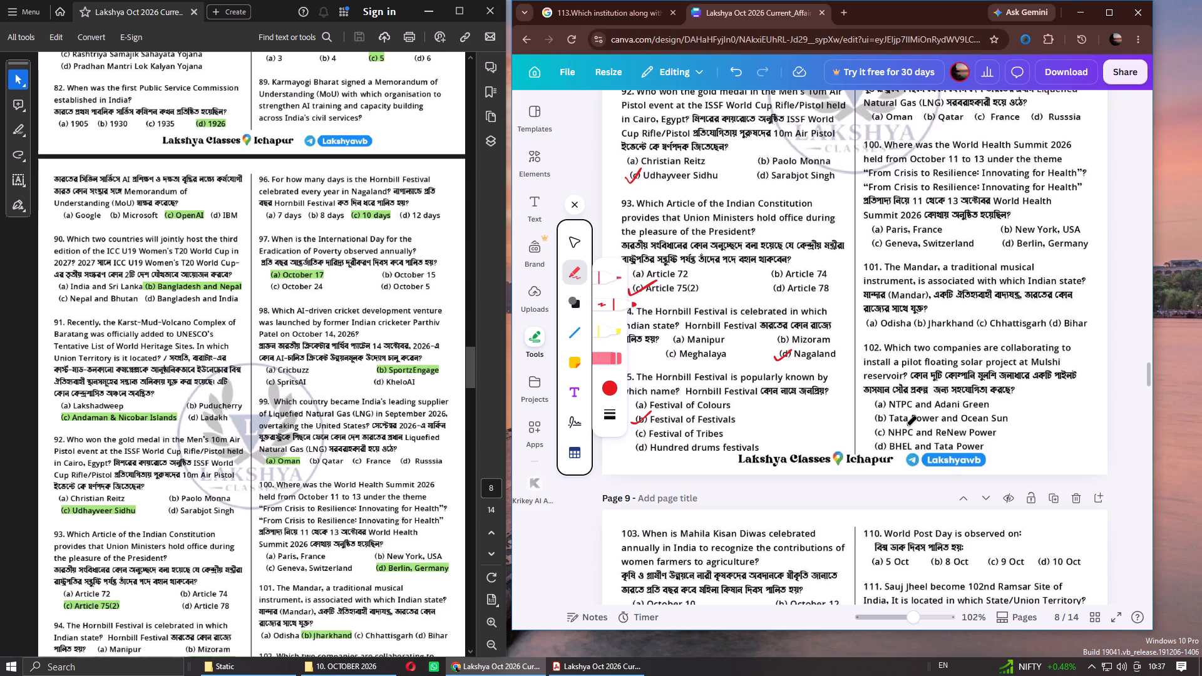
scroll(438, 422, "down", 3)
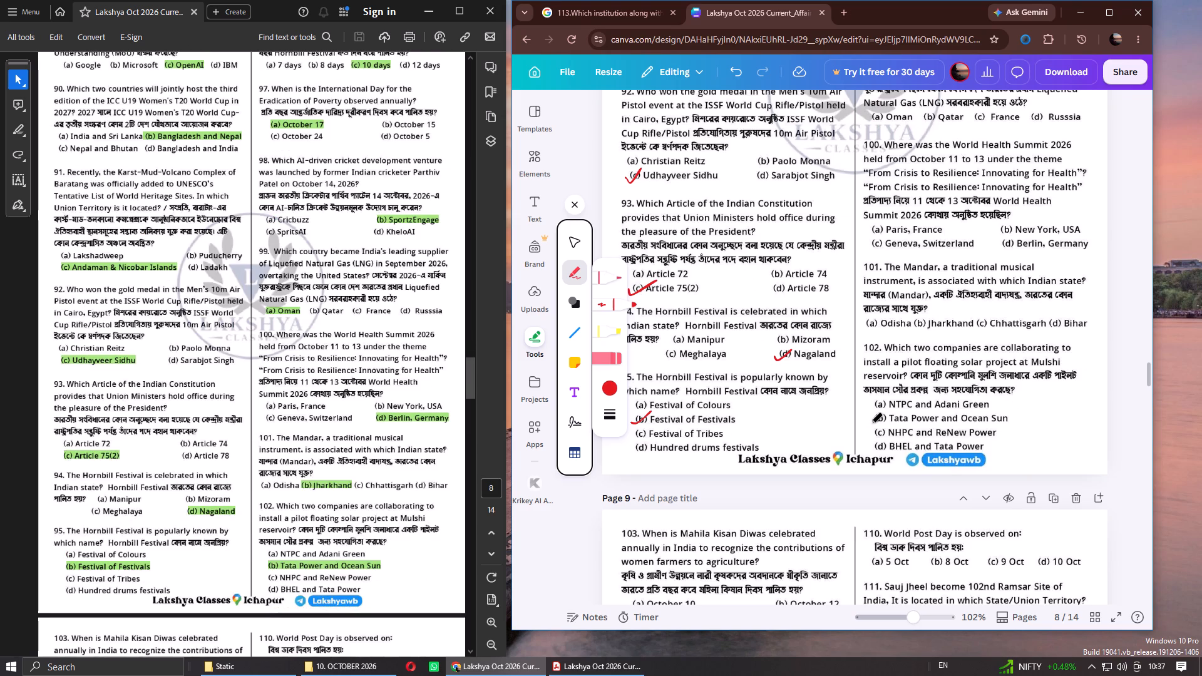
left_click_drag(871, 421, 886, 414)
Draw red ticks at the start of page 8's second column beside answers 96(c) 10 days and 97(a) October 17.
scroll(1017, 411, "up", 5)
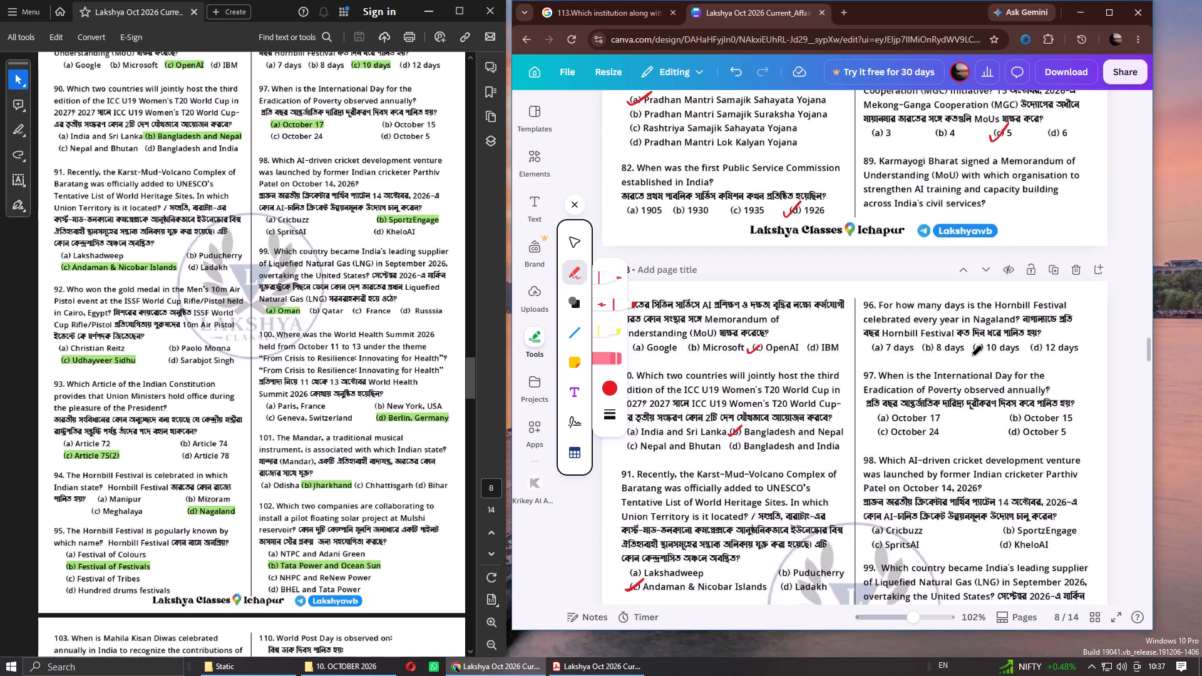
left_click_drag(968, 351, 983, 342)
scroll(355, 286, "up", 2)
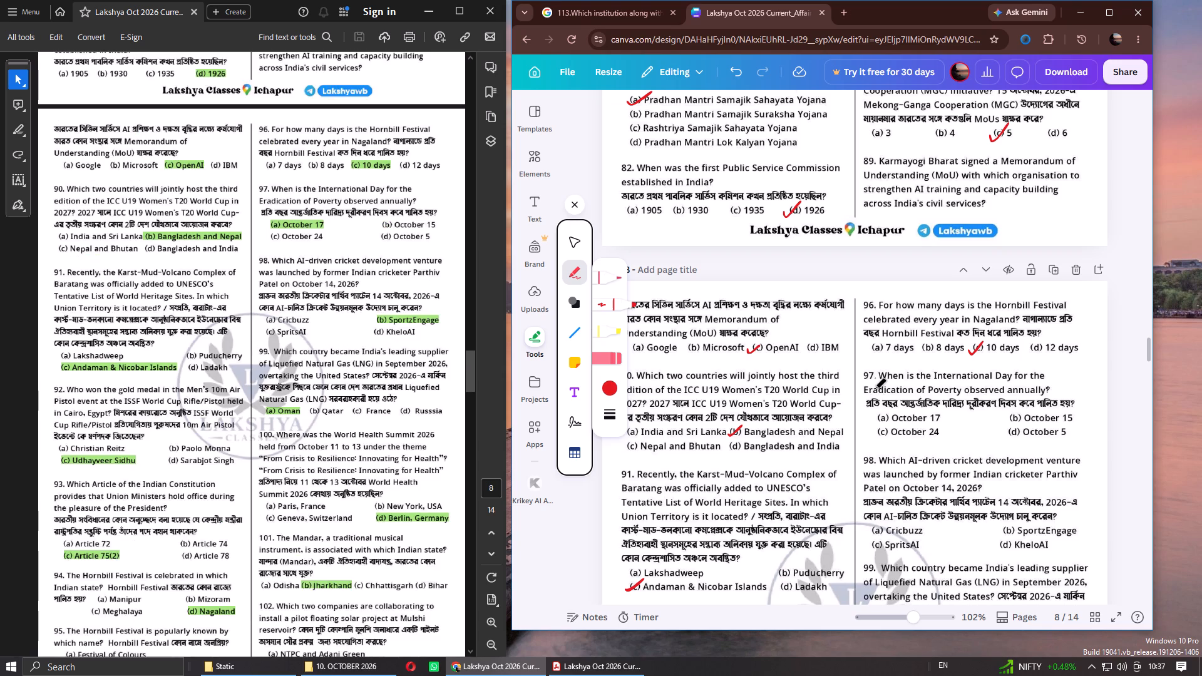
left_click_drag(872, 421, 873, 422)
left_click_drag(873, 422, 890, 414)
Draw a red tick in page 8's second column beside answer 98(b) SportzEngage, redrawing it once.
scroll(955, 362, "down", 1)
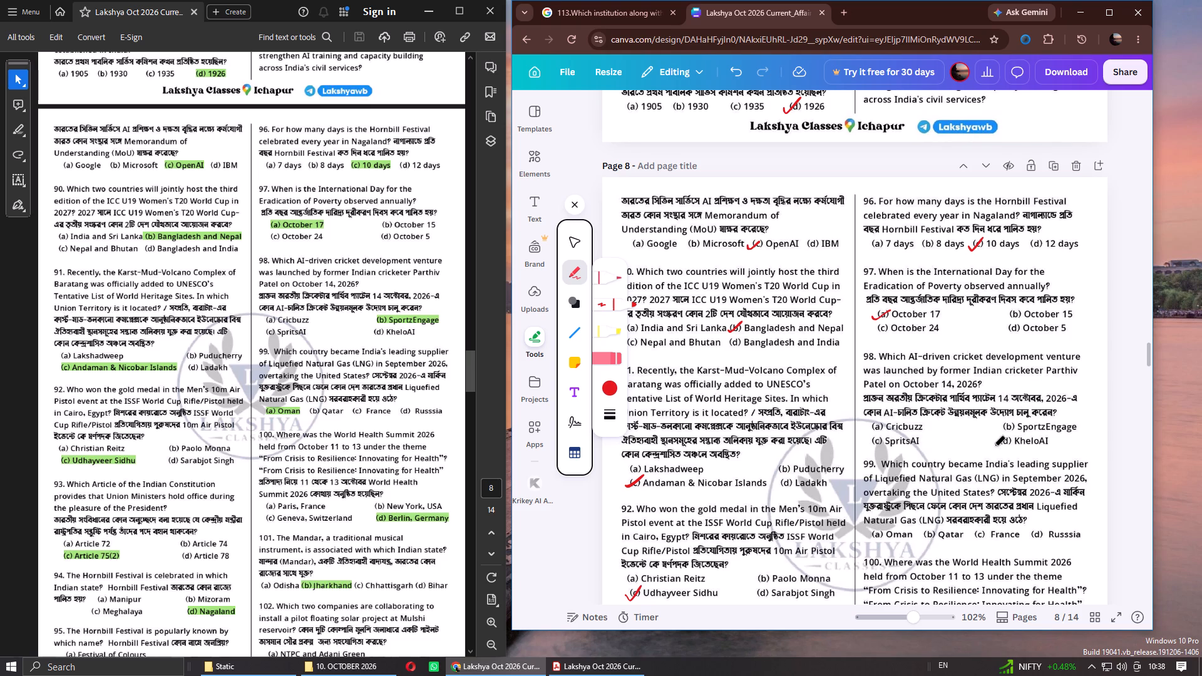
left_click_drag(999, 429, 1004, 436)
left_click_drag(1004, 436, 1021, 414)
key("ctrl+z")
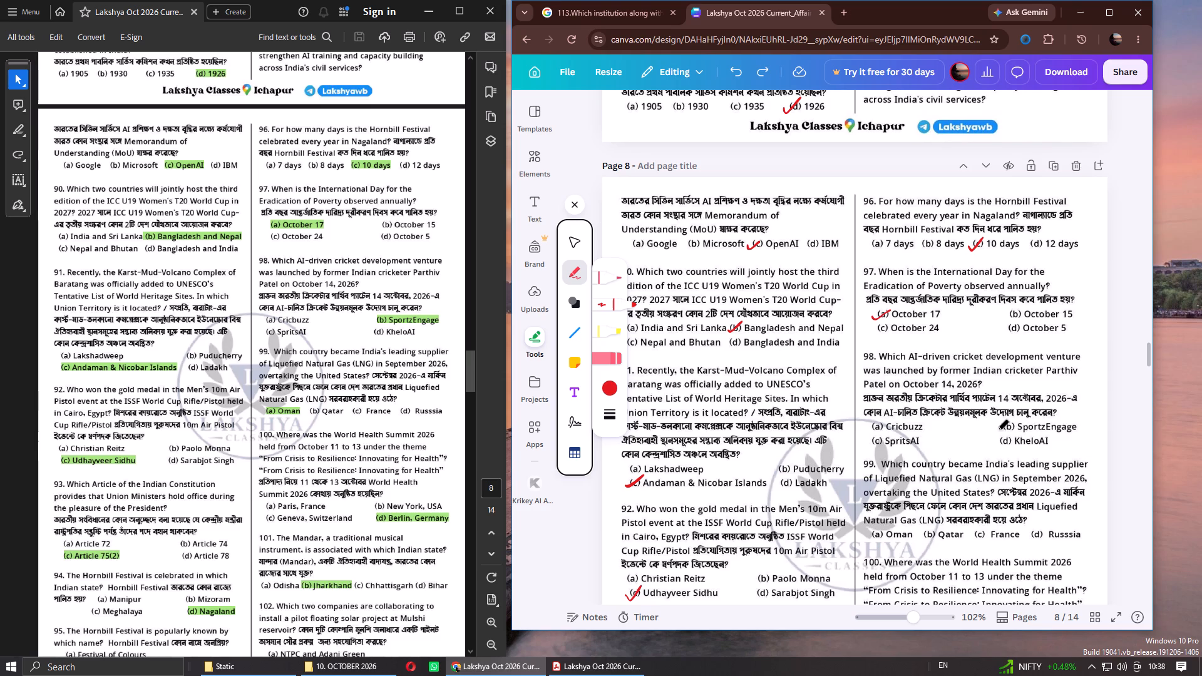
left_click_drag(997, 429, 1015, 420)
Draw red ticks in page 8's second column beside answers 99(a) Oman, 100(d) Berlin, Germany and 101(b) Jharkhand.
scroll(980, 327, "down", 1)
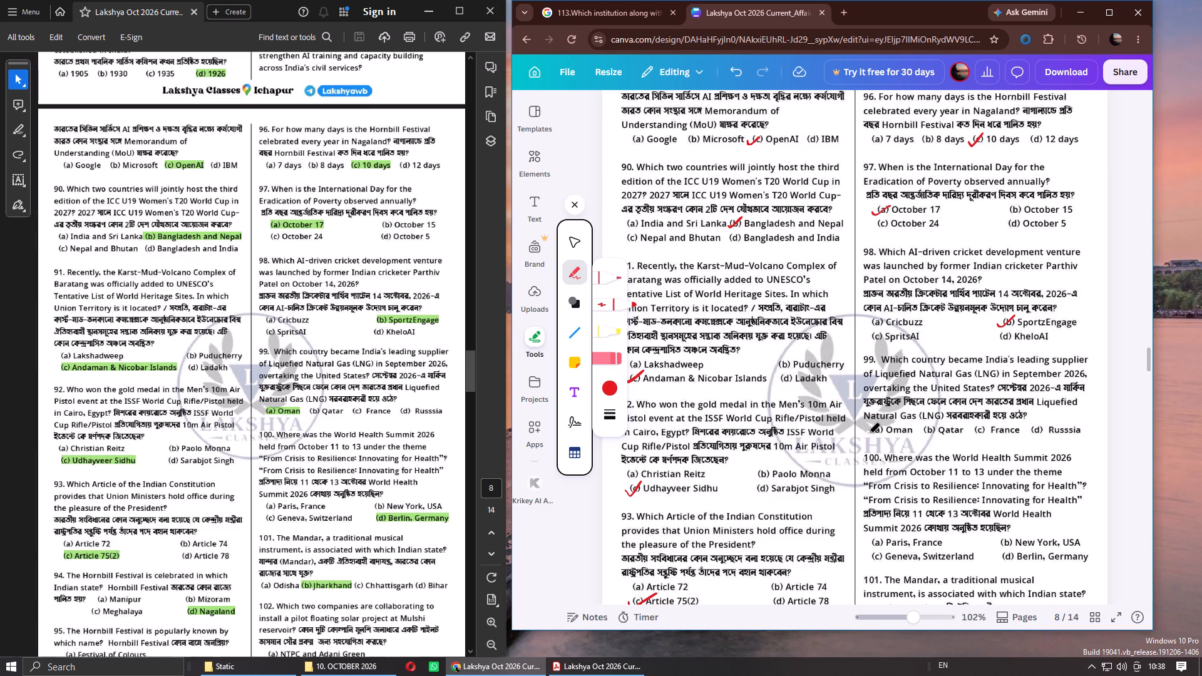
left_click_drag(868, 432, 869, 436)
left_click_drag(869, 436, 892, 417)
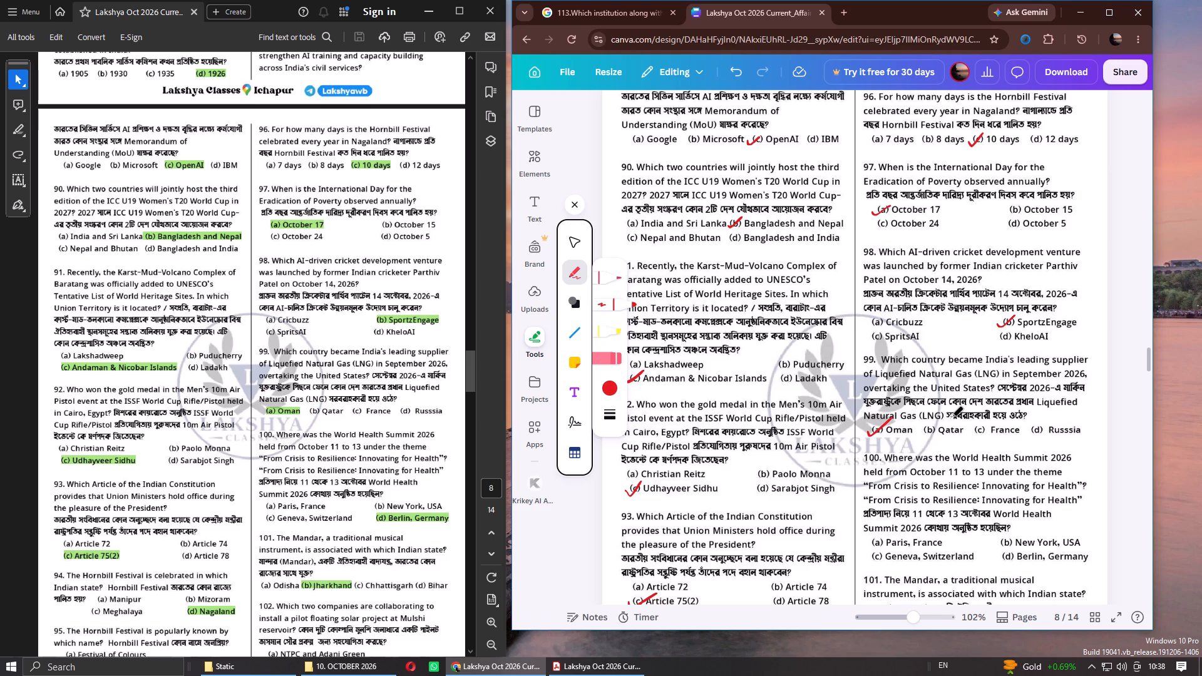
scroll(952, 417, "down", 1)
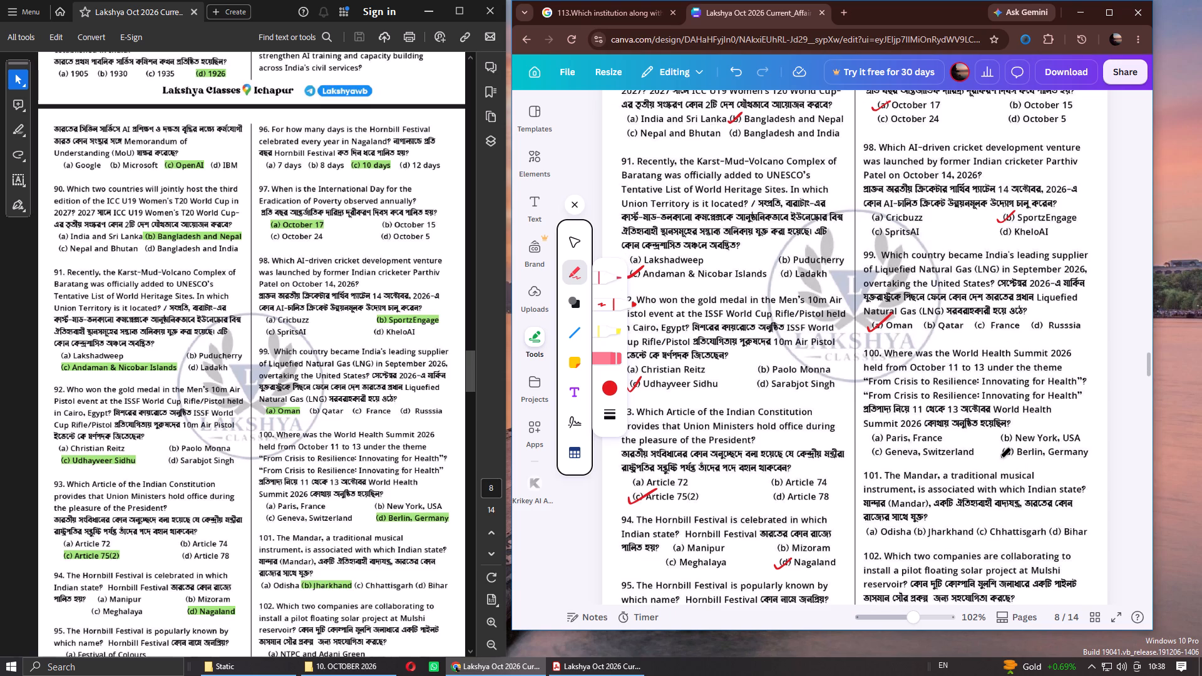
left_click_drag(1000, 454, 1013, 450)
scroll(940, 324, "down", 1)
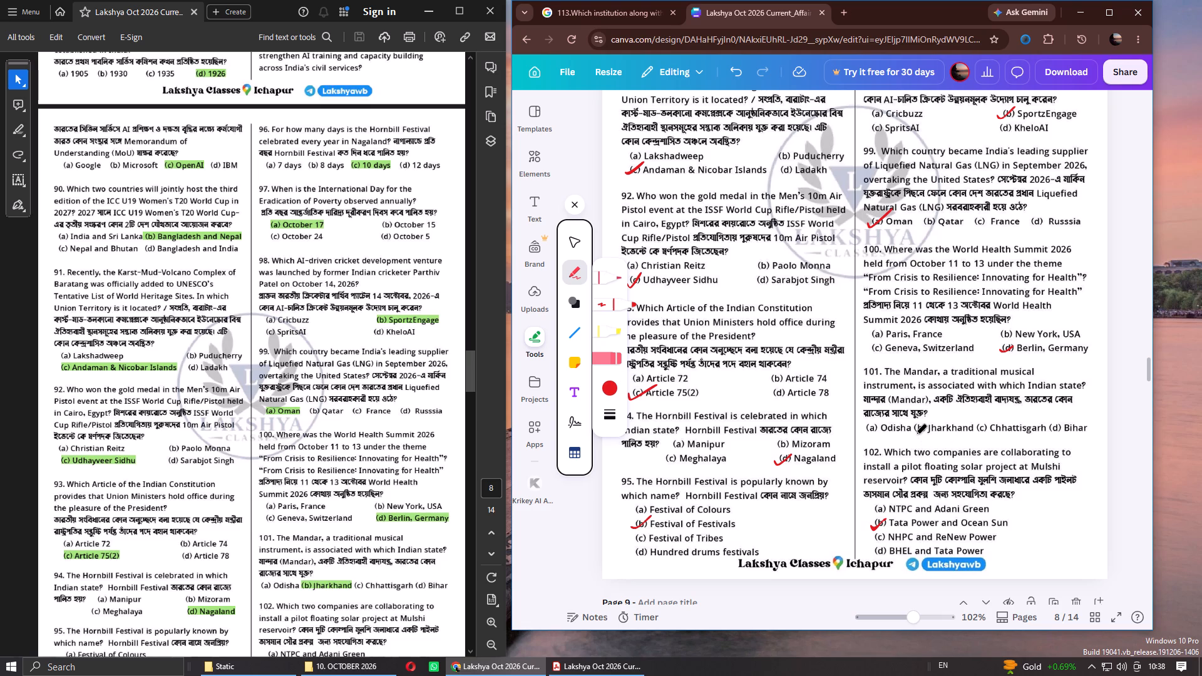
left_click_drag(913, 429, 928, 422)
Draw red ticks in page 9's first column beside answers 103(c) October 15, 104(a) Himachal Pradesh and 105(b) Cattle, redrawing the last once.
scroll(983, 376, "down", 2)
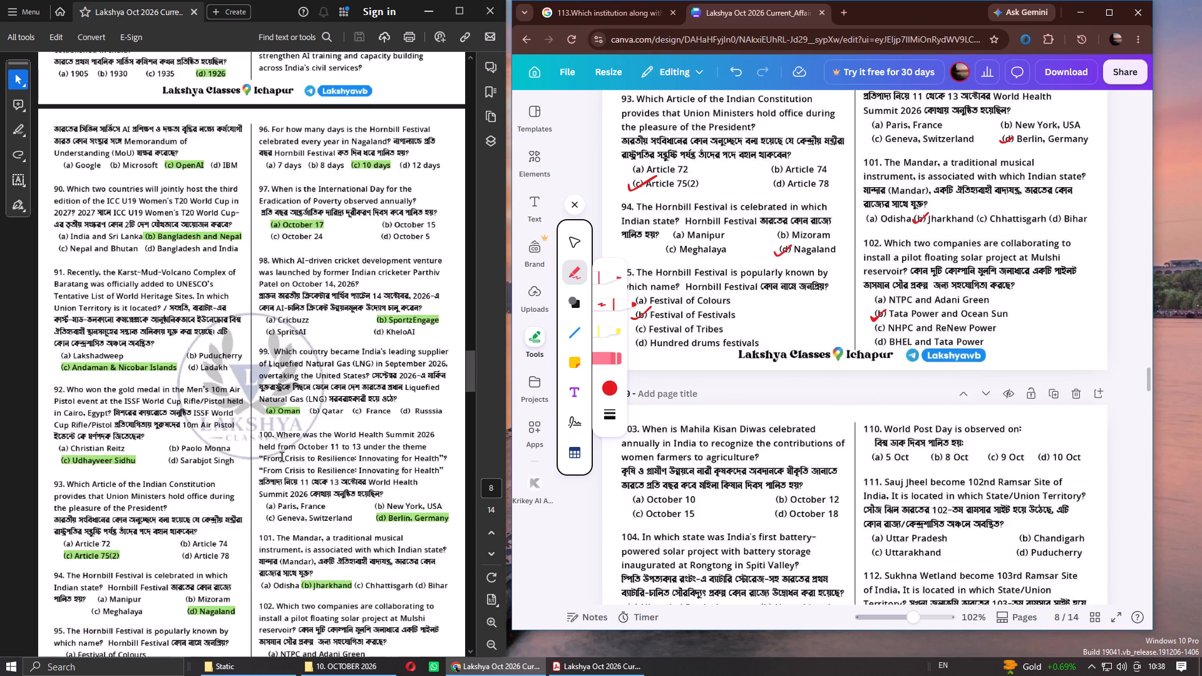
scroll(280, 459, "down", 6)
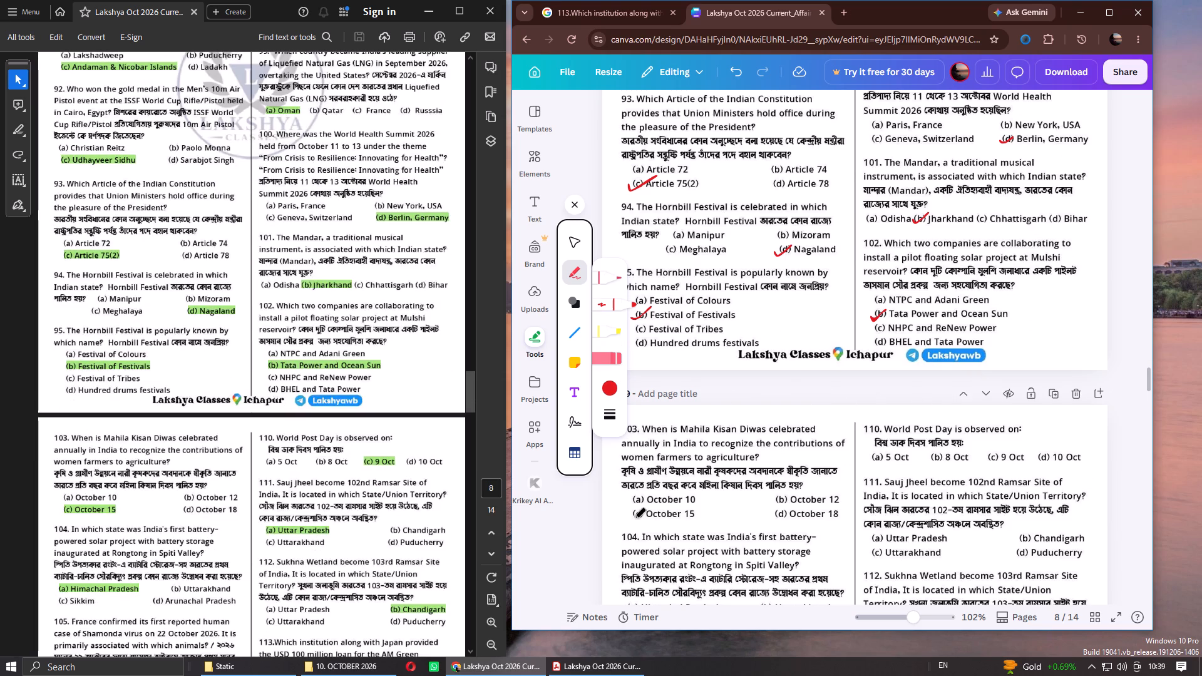
left_click_drag(629, 516, 647, 508)
scroll(776, 468, "down", 1)
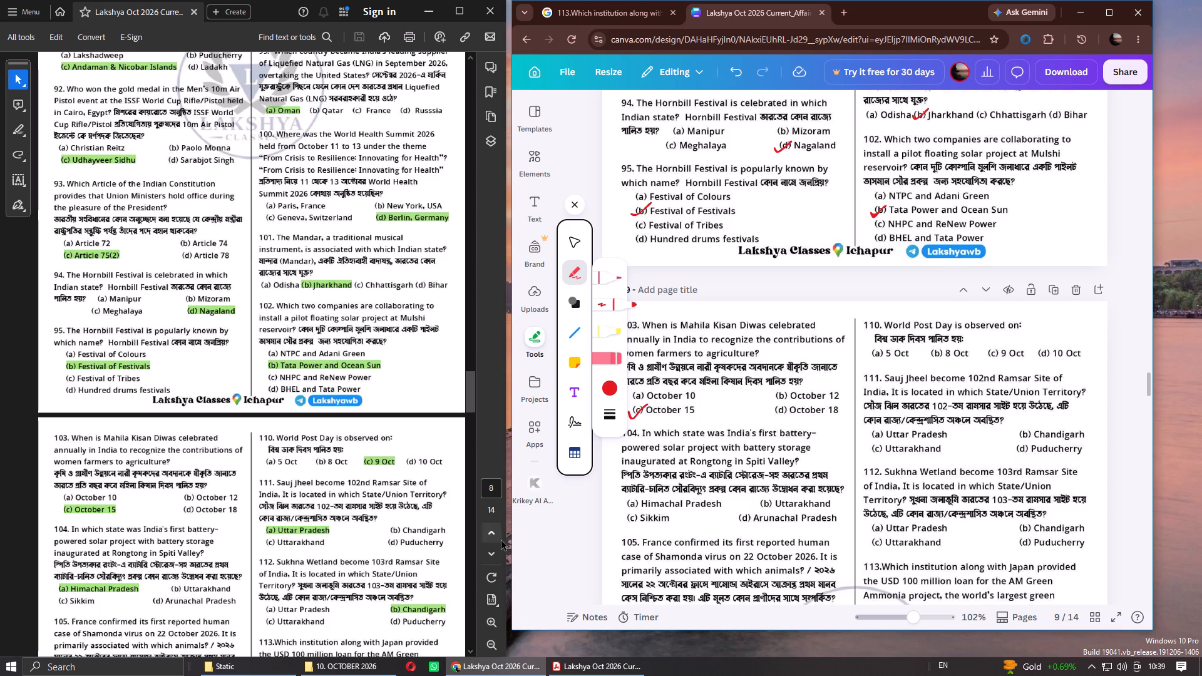
scroll(228, 524, "down", 1)
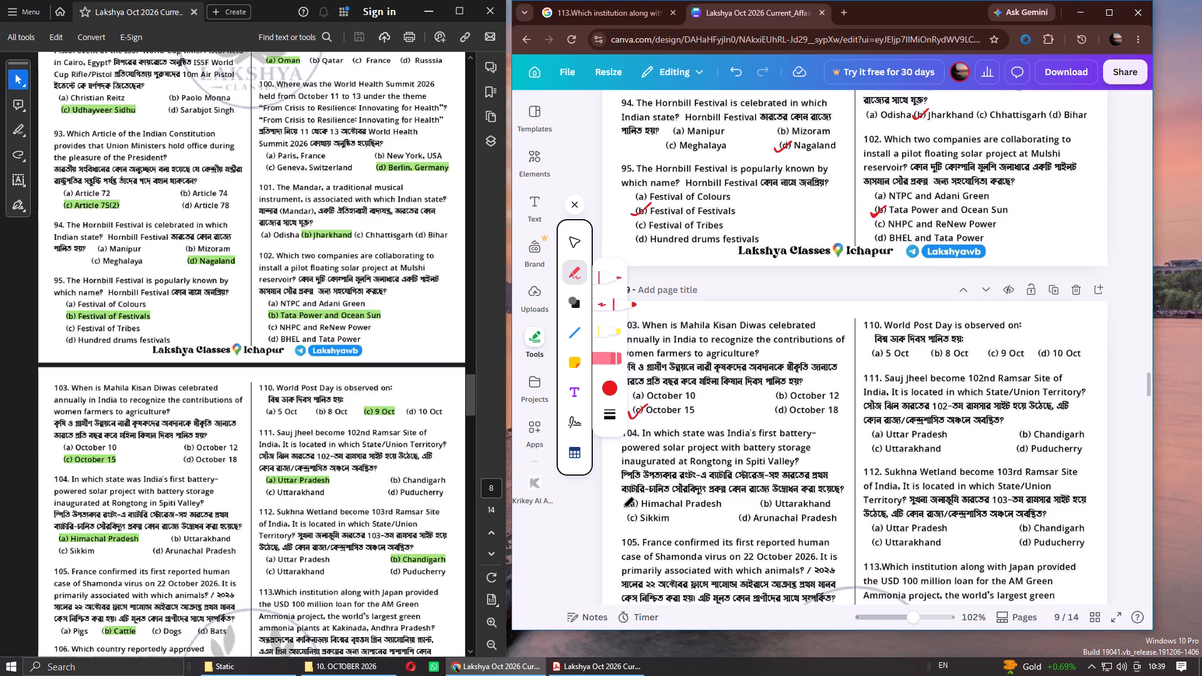
left_click_drag(623, 507, 637, 501)
scroll(746, 436, "down", 2)
scroll(746, 442, "up", 1)
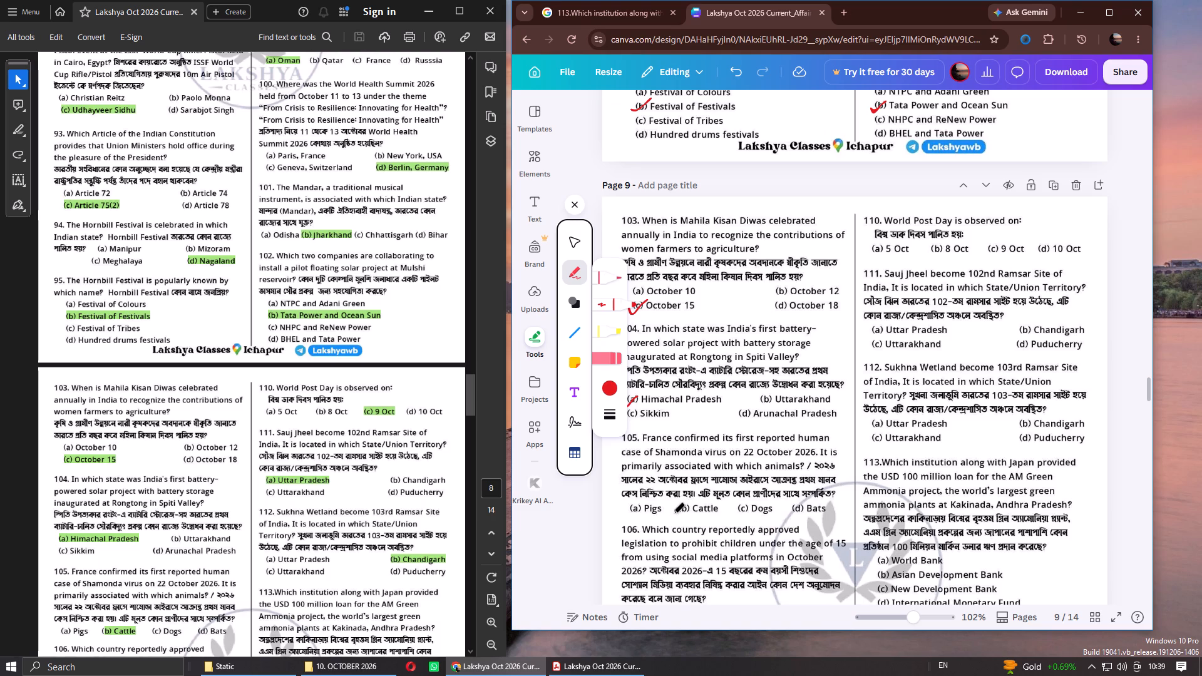
left_click_drag(674, 510, 686, 512)
key("ctrl+z")
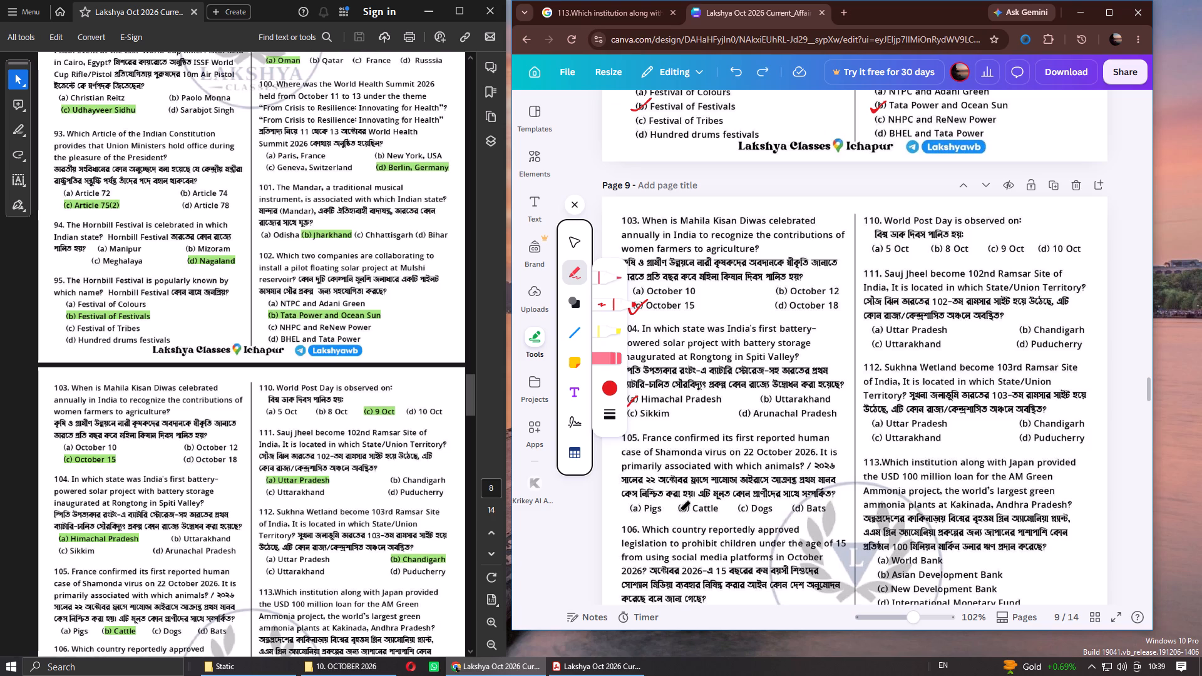
left_click_drag(675, 511, 687, 502)
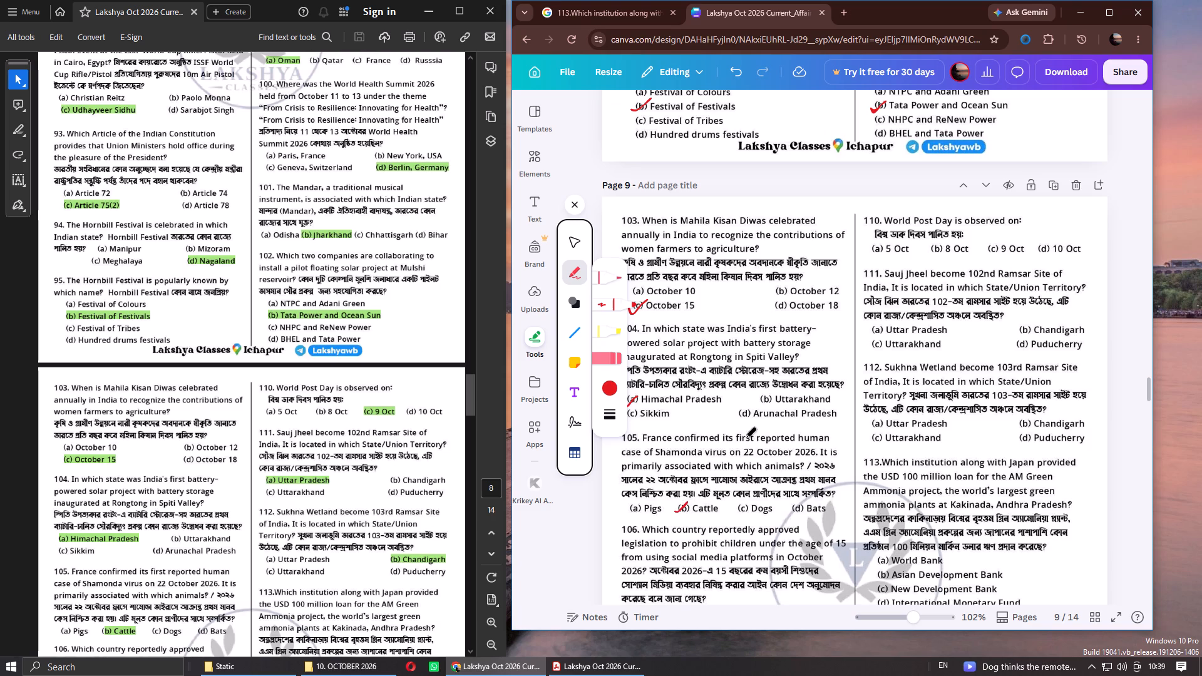
Draw red ticks in page 9's first column beside answers 106(c) Greece, 107(b) New Delhi and 108(c) Doha.
scroll(716, 404, "down", 1)
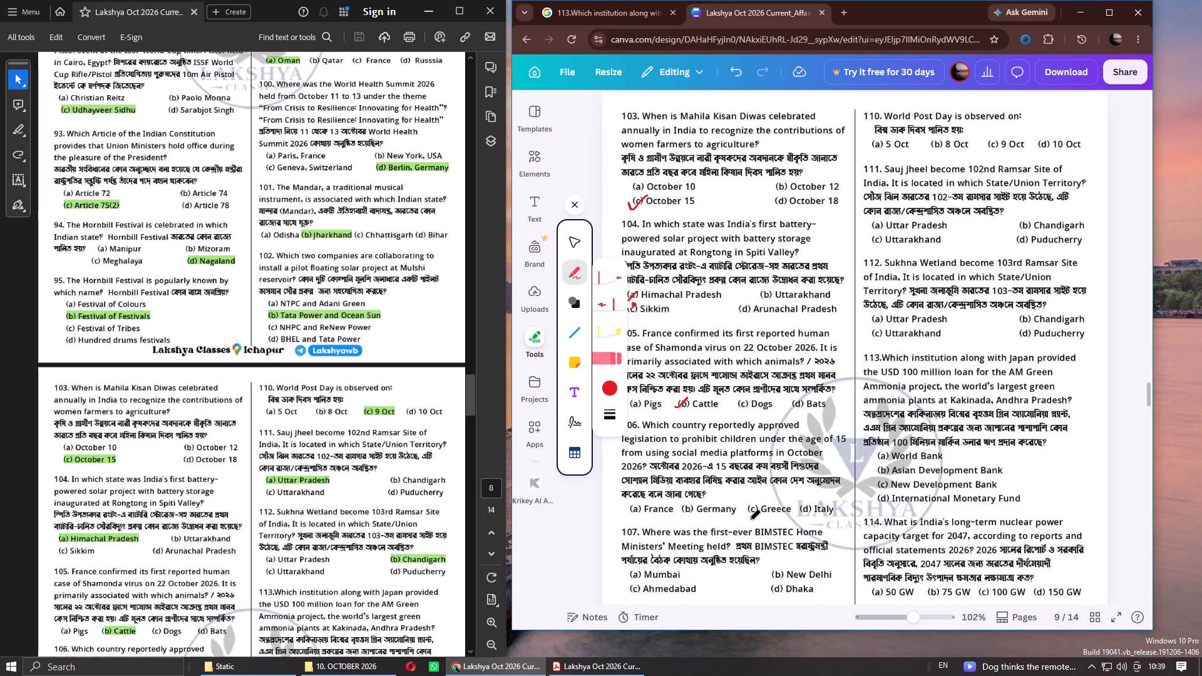
left_click_drag(744, 511, 759, 504)
scroll(733, 441, "down", 1)
scroll(245, 442, "down", 1)
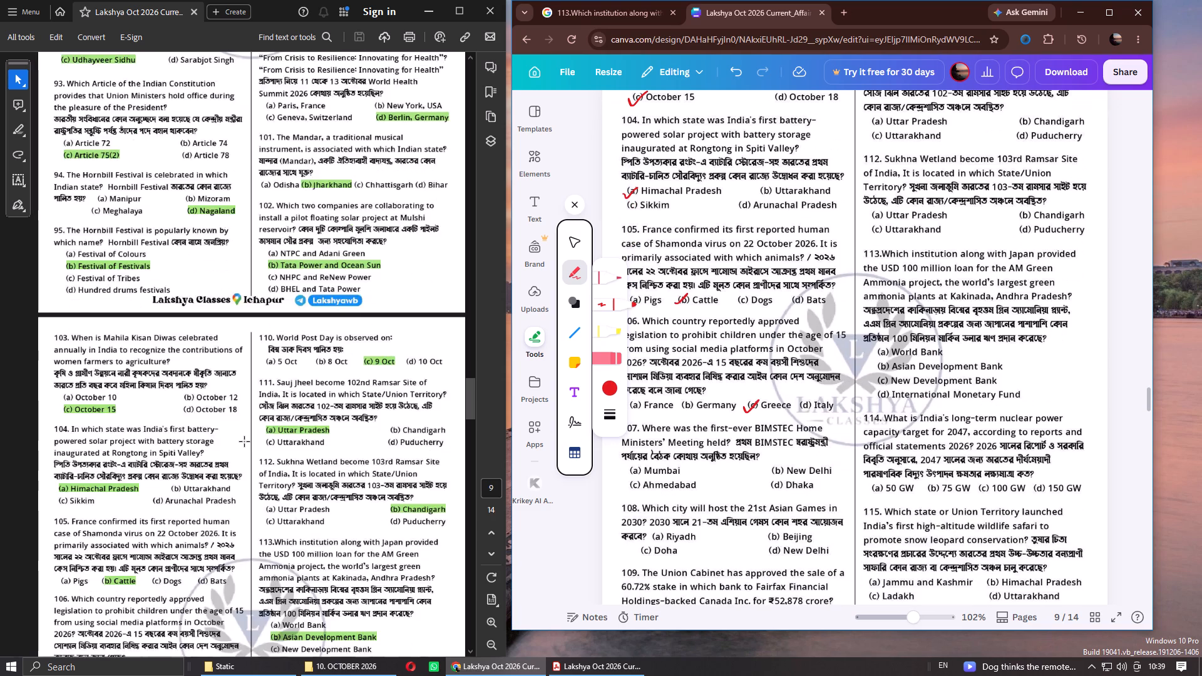
scroll(245, 442, "down", 2)
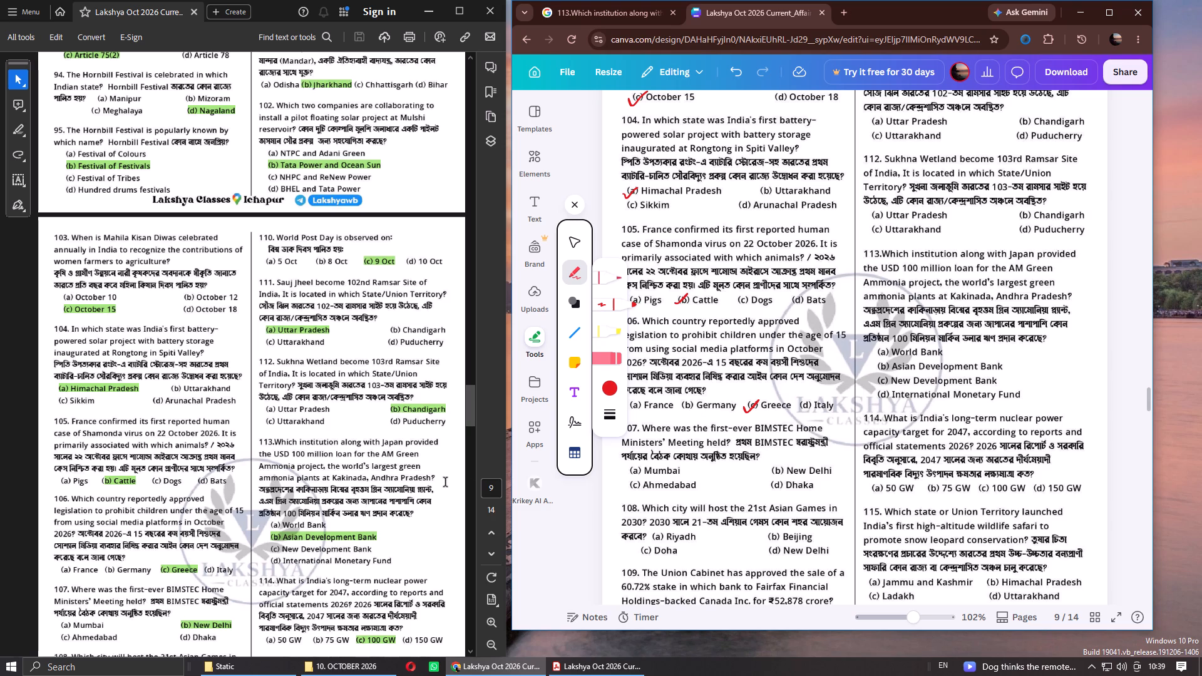
left_click_drag(768, 474, 783, 464)
left_click_drag(637, 553, 660, 540)
Draw red ticks at the ends of page 9's two columns beside answers 109(b) IDBI Bank and 116(b) Jaipur.
scroll(768, 508, "down", 2)
scroll(764, 510, "up", 1)
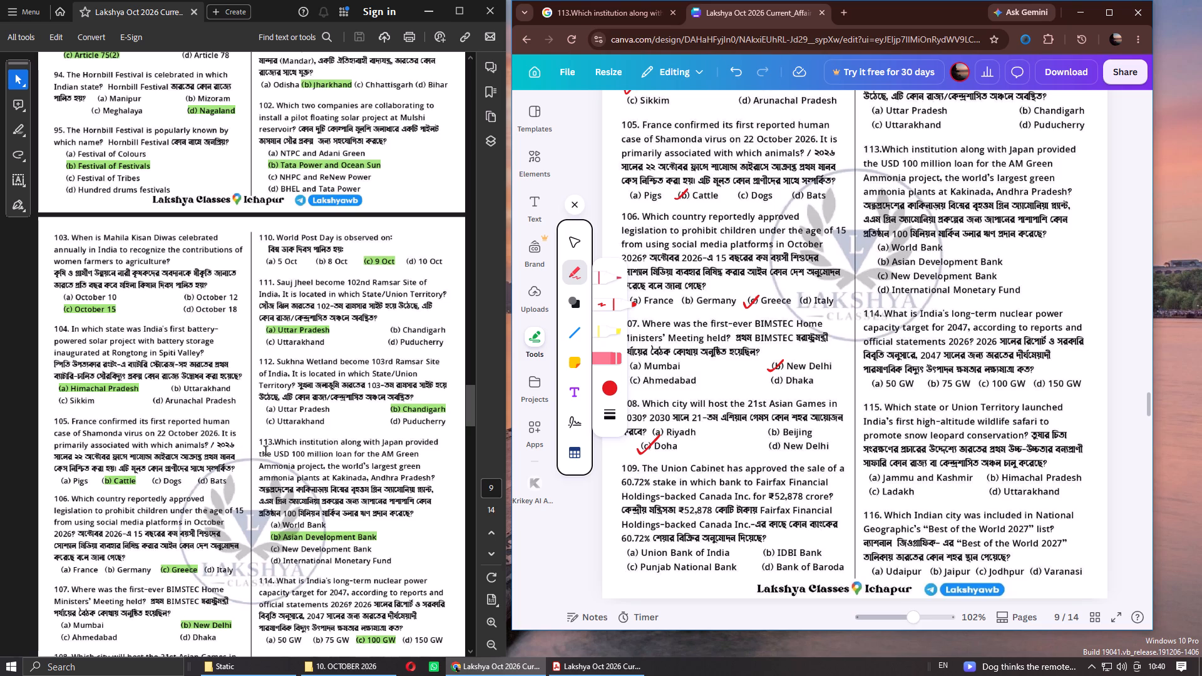
scroll(276, 449, "down", 5)
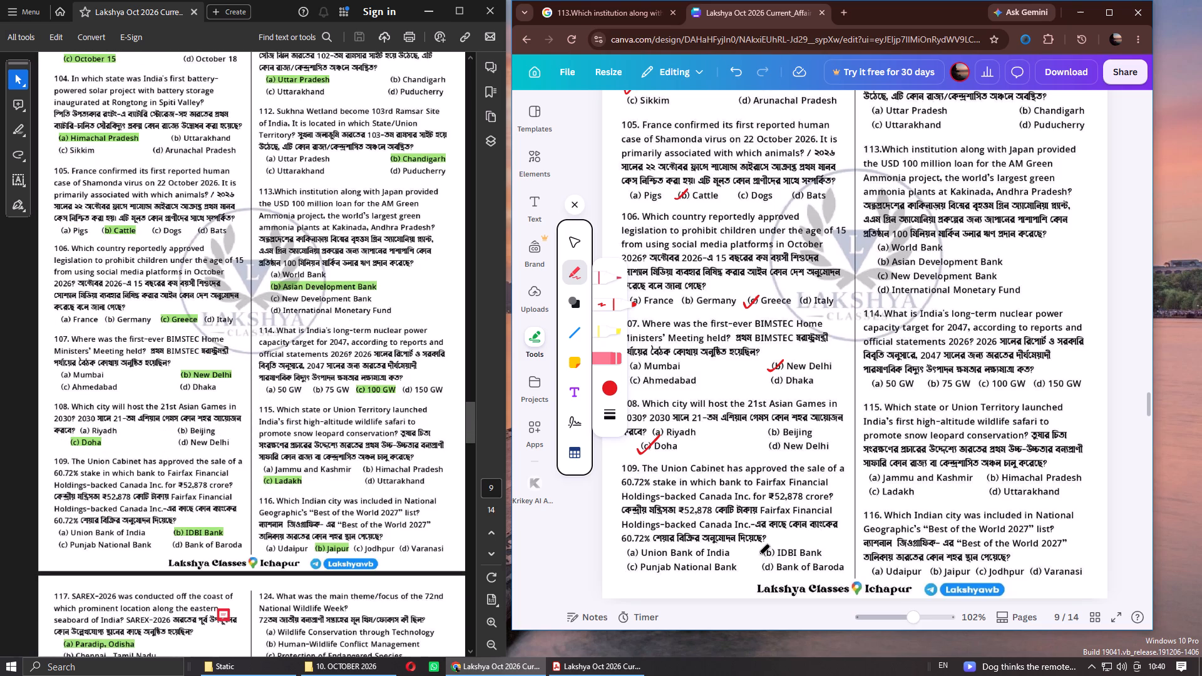
left_click_drag(758, 555, 773, 548)
left_click_drag(927, 575, 938, 571)
Draw red ticks at the start of page 9's second column beside answers 110(c) 9 Oct, 111(a) Uttar Pradesh and 112(b) Chandigarh.
scroll(972, 482, "up", 4)
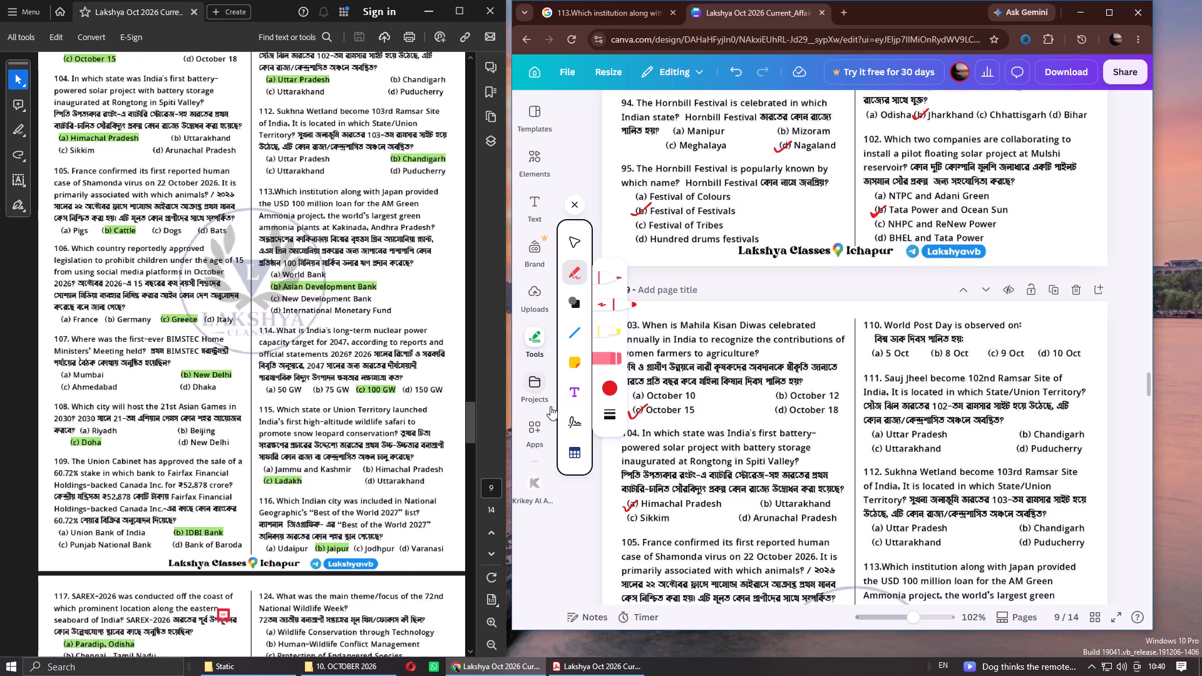
scroll(422, 420, "up", 4)
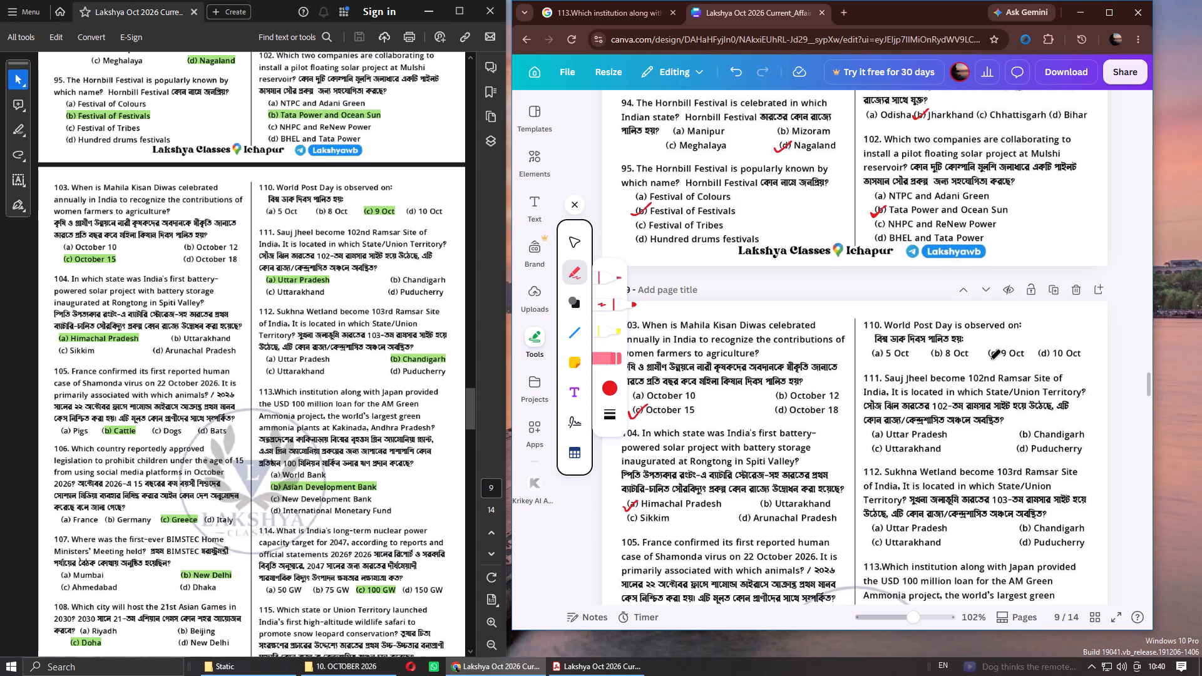
left_click_drag(984, 356, 1005, 342)
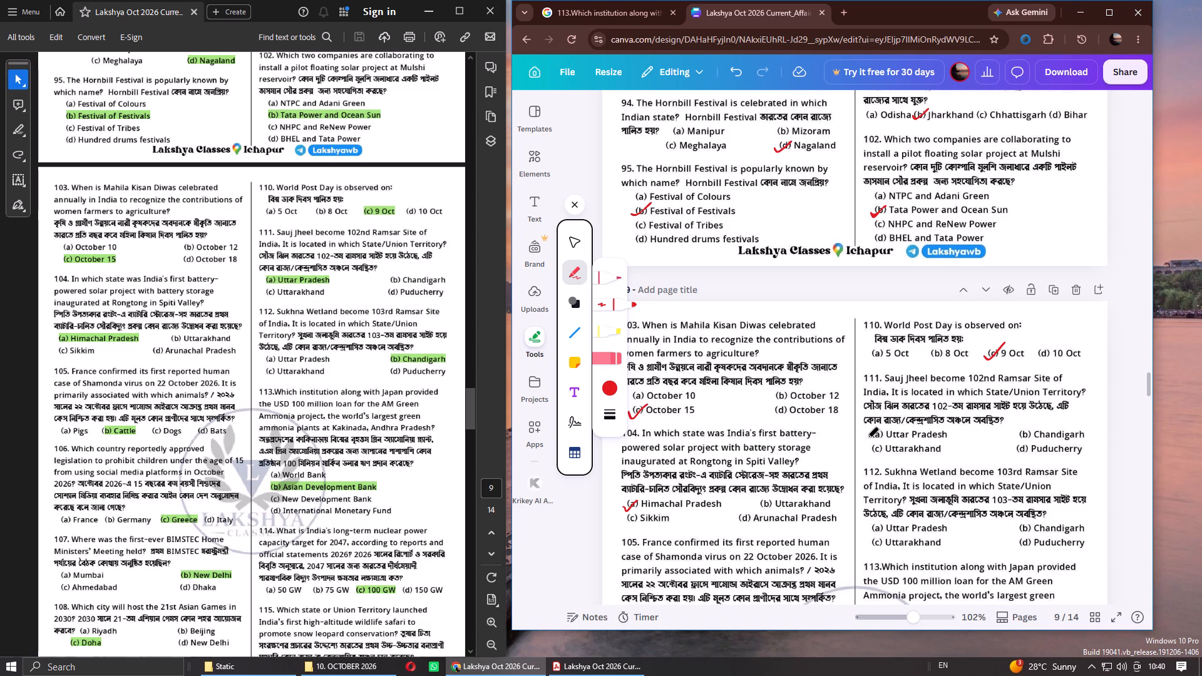
left_click_drag(869, 438, 885, 431)
left_click_drag(1014, 531, 1015, 533)
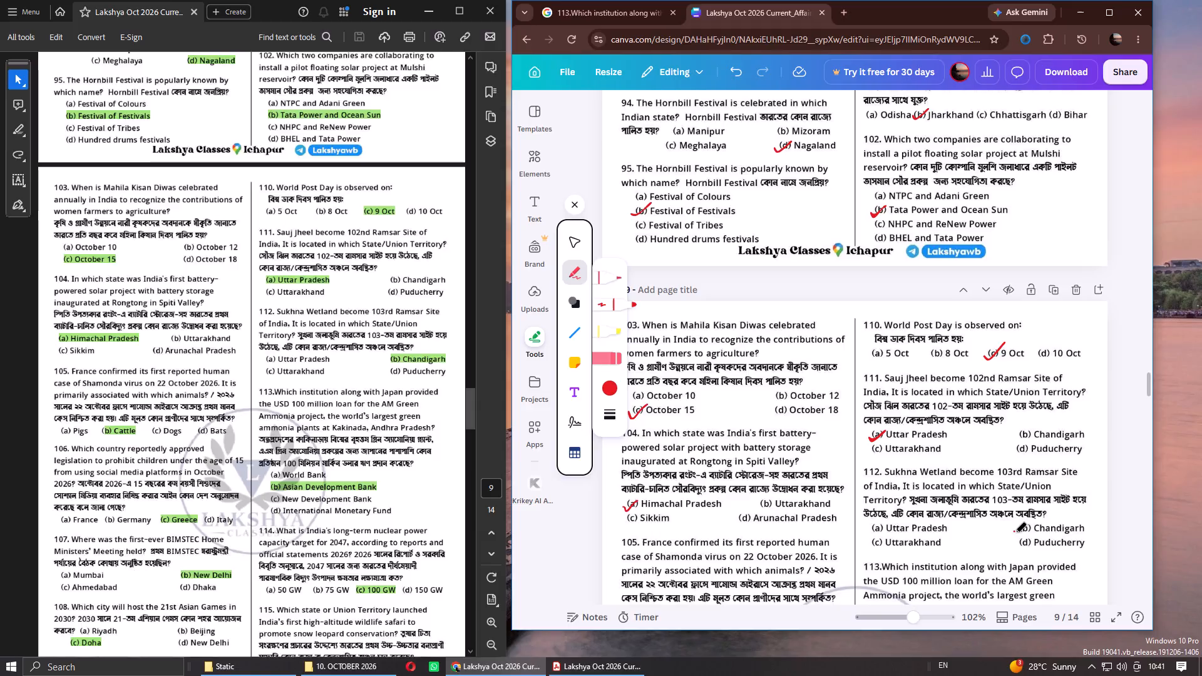
left_click_drag(1015, 533, 1035, 523)
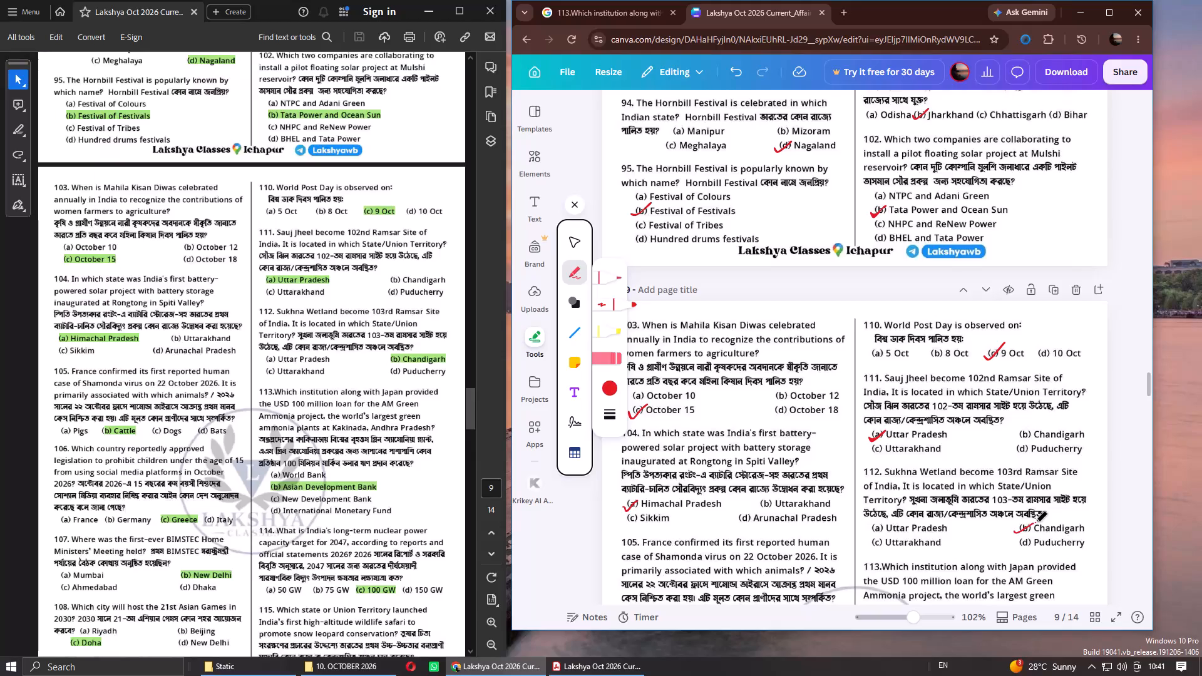
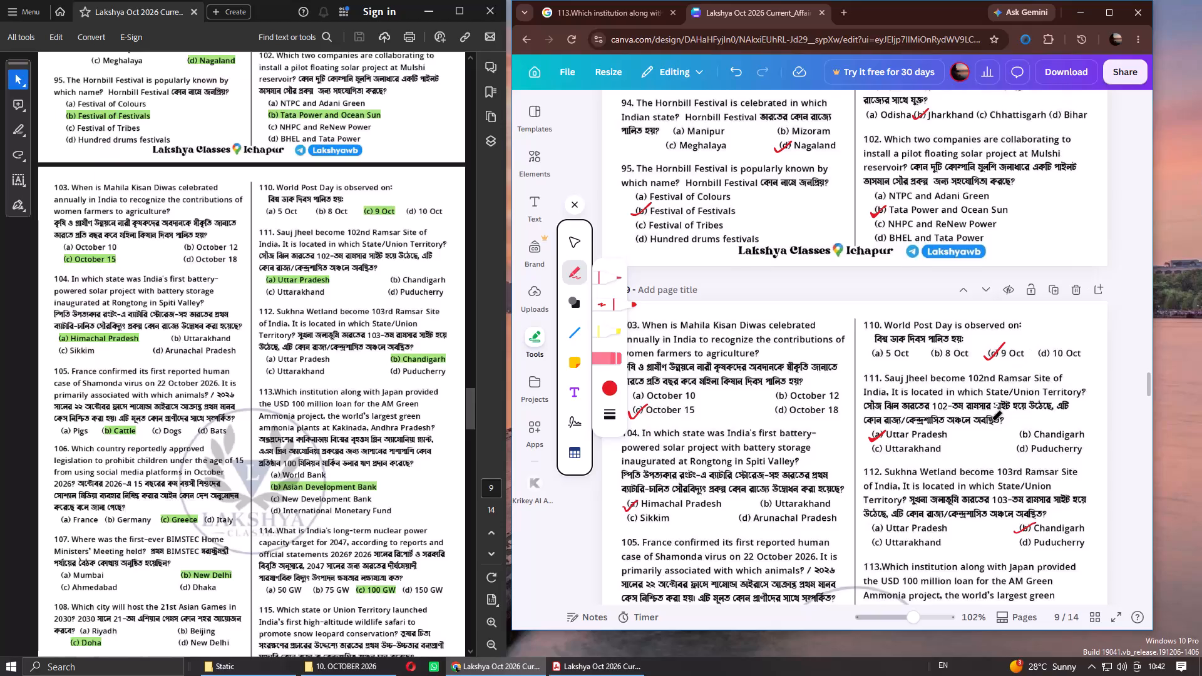
Draw red ticks in page 9's second column beside answers 113(b) Asian Development Bank, 114(c) 100 GW and 115(c) Ladakh.
scroll(990, 423, "down", 2)
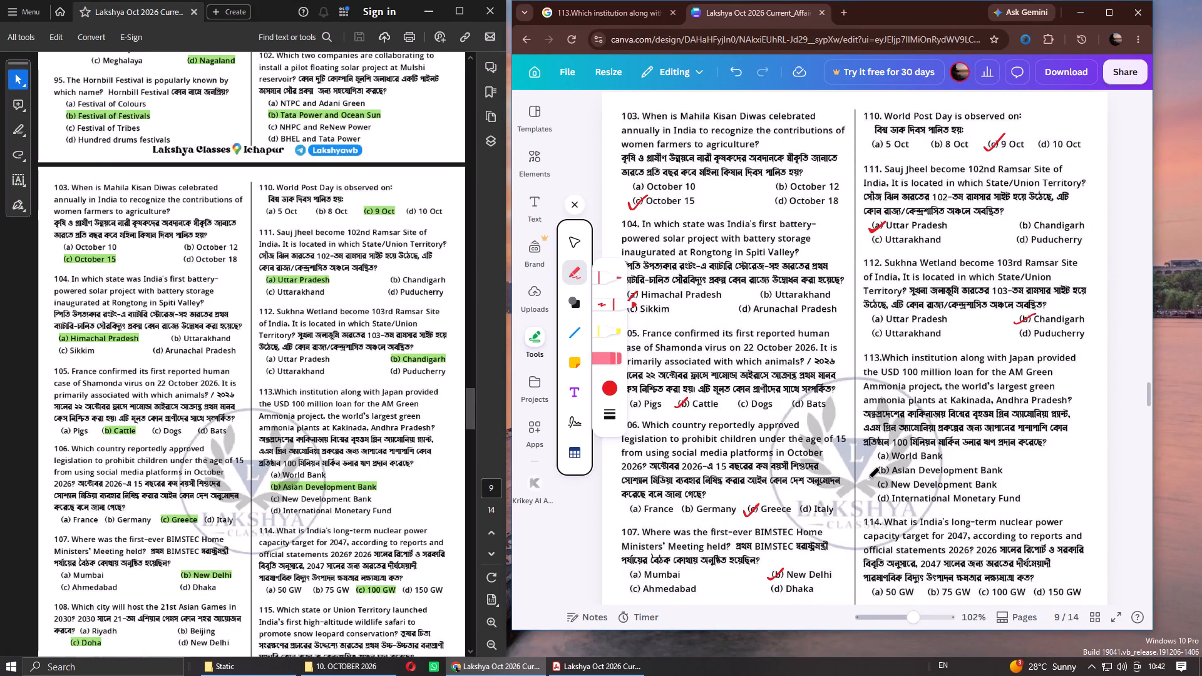
left_click_drag(873, 473, 874, 479)
left_click_drag(874, 479, 892, 461)
scroll(948, 438, "down", 1)
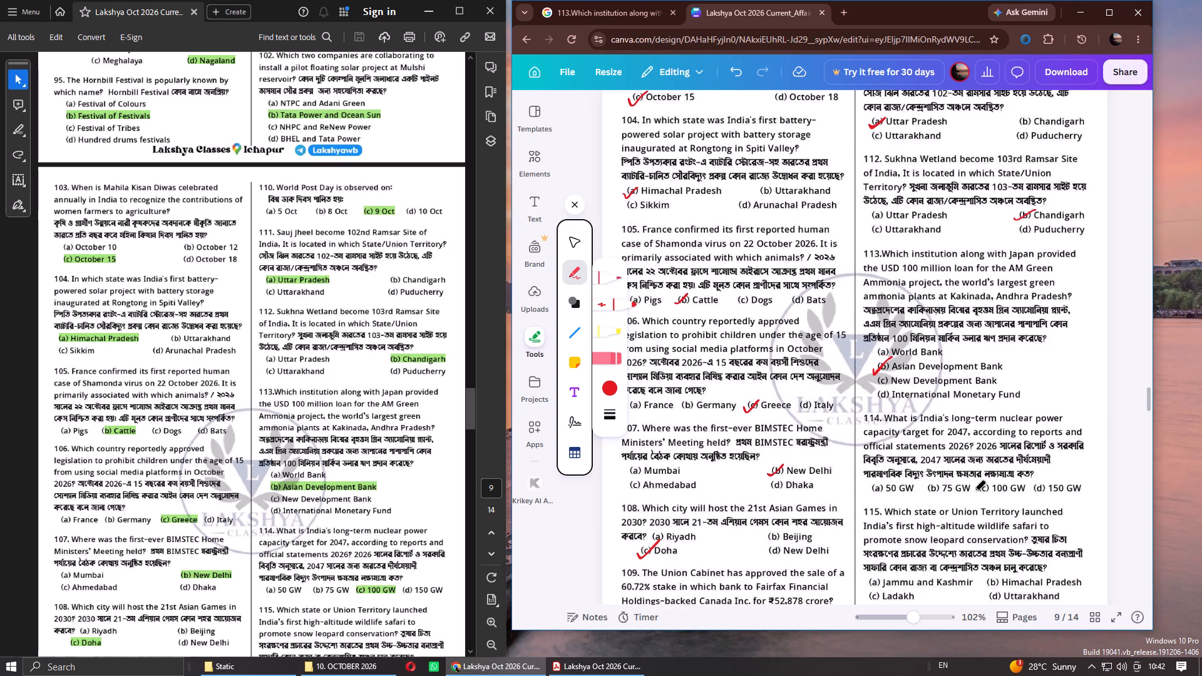
left_click_drag(974, 491, 987, 486)
scroll(962, 424, "down", 1)
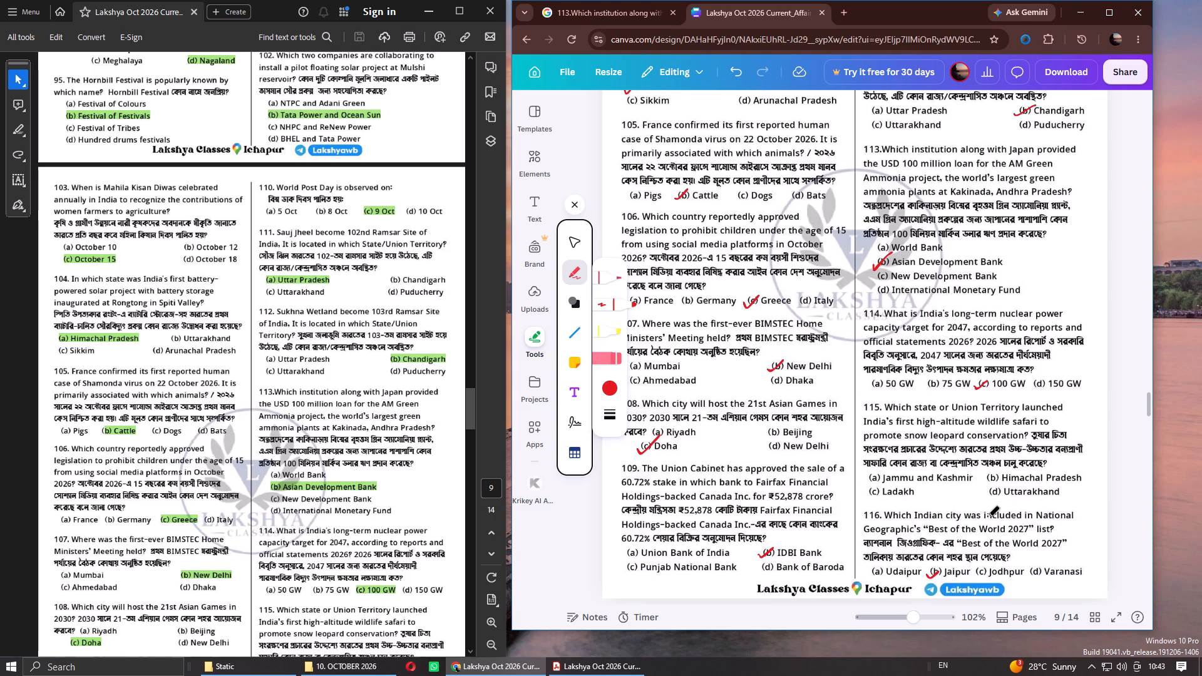
scroll(342, 501, "down", 1)
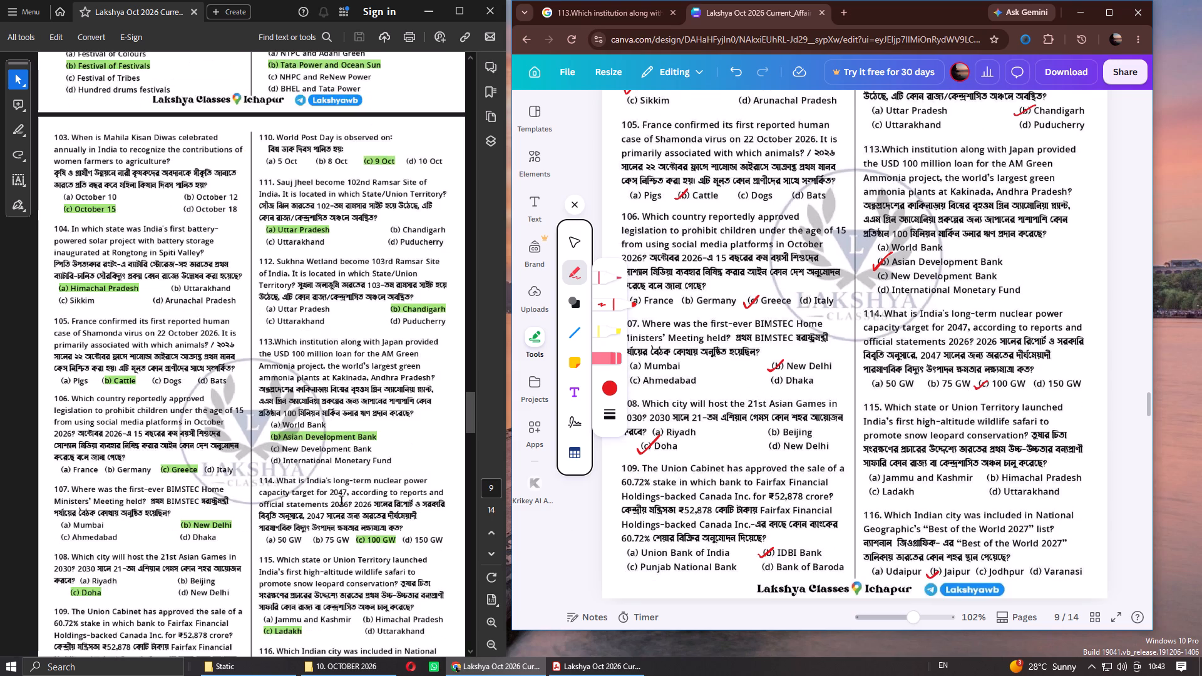
scroll(342, 501, "down", 1)
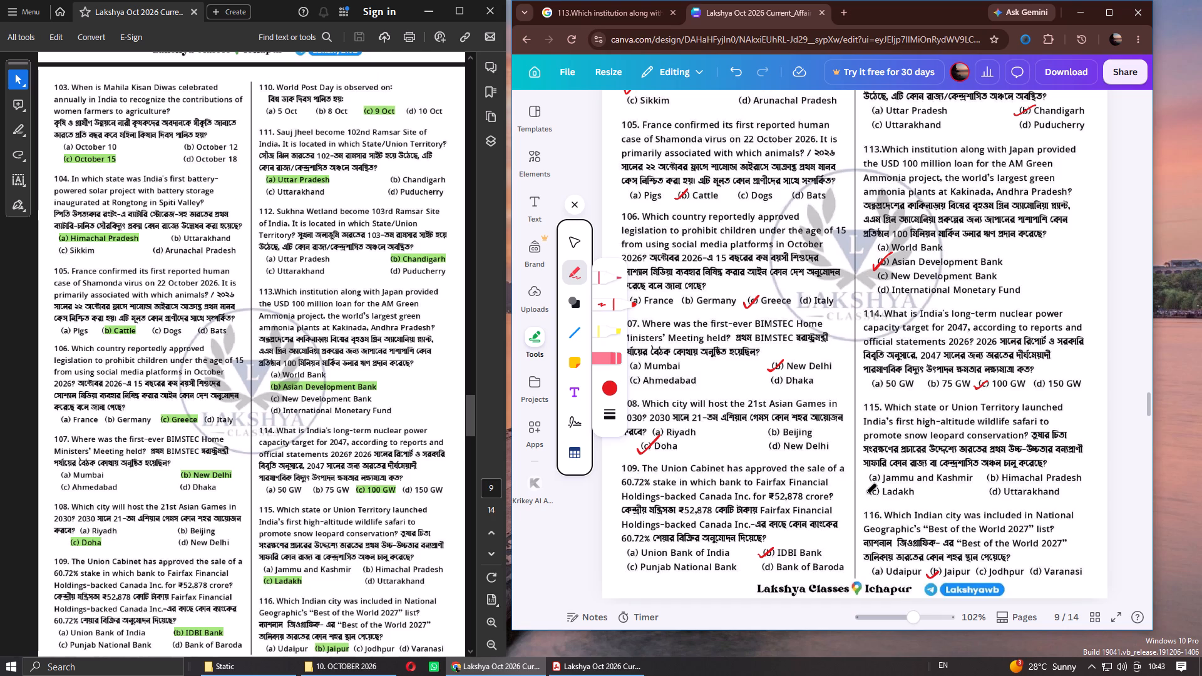
left_click_drag(865, 494, 880, 485)
Draw red ticks at the start of page 10's first column beside answers 117(a) Paradip, Odisha, redrawn twice, and 118(c) Kotak Mahindra Bank.
scroll(976, 416, "down", 3)
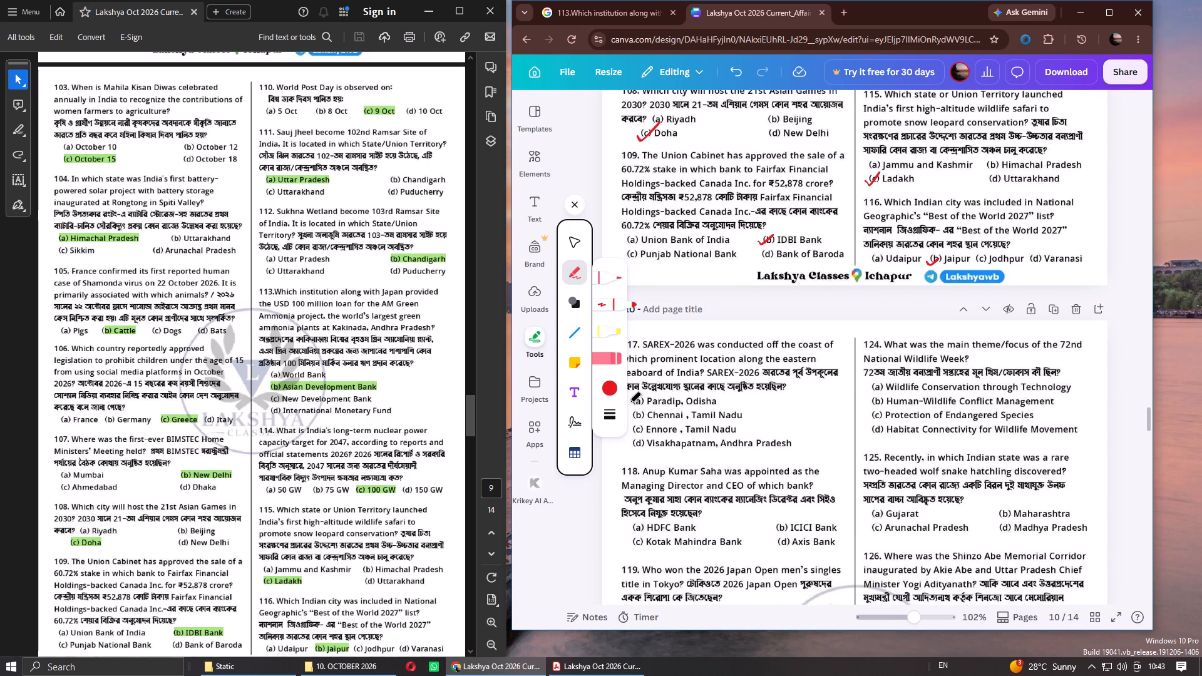
left_click_drag(629, 402, 639, 398)
key("ctrl+z")
left_click_drag(630, 402, 642, 400)
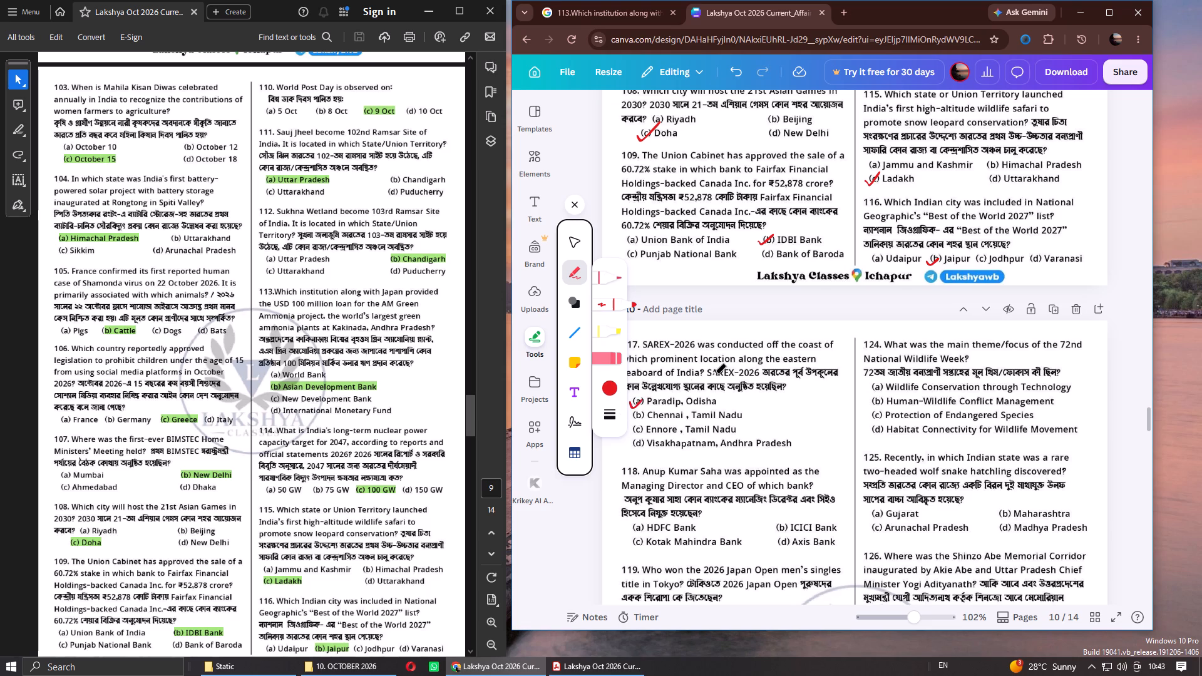
key("ctrl+z")
left_click_drag(630, 404, 646, 394)
left_click_drag(630, 545, 645, 536)
Draw red ticks in page 10's first column beside answers 119(d) Carlos Alcaraz and 120(c) Novak Djokovic, undoing and redrawing both.
scroll(776, 438, "down", 1)
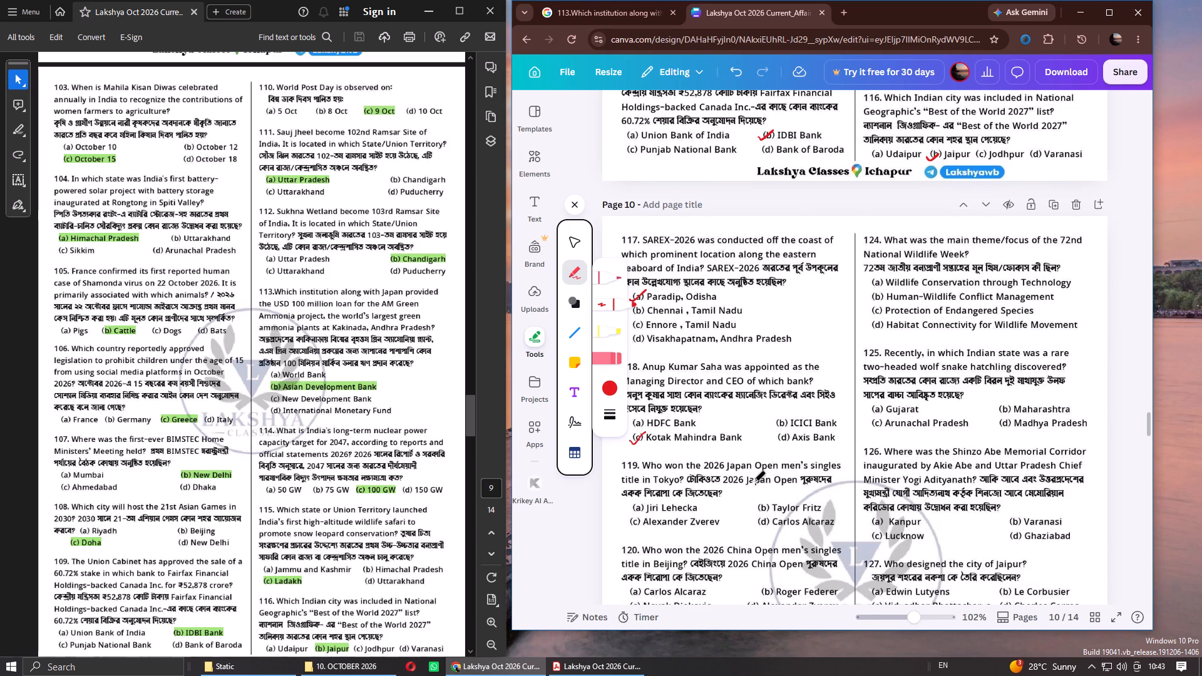
left_click_drag(753, 525, 754, 526)
left_click_drag(754, 526, 774, 519)
key("ctrl+z")
left_click_drag(755, 524, 771, 513)
scroll(846, 441, "down", 2)
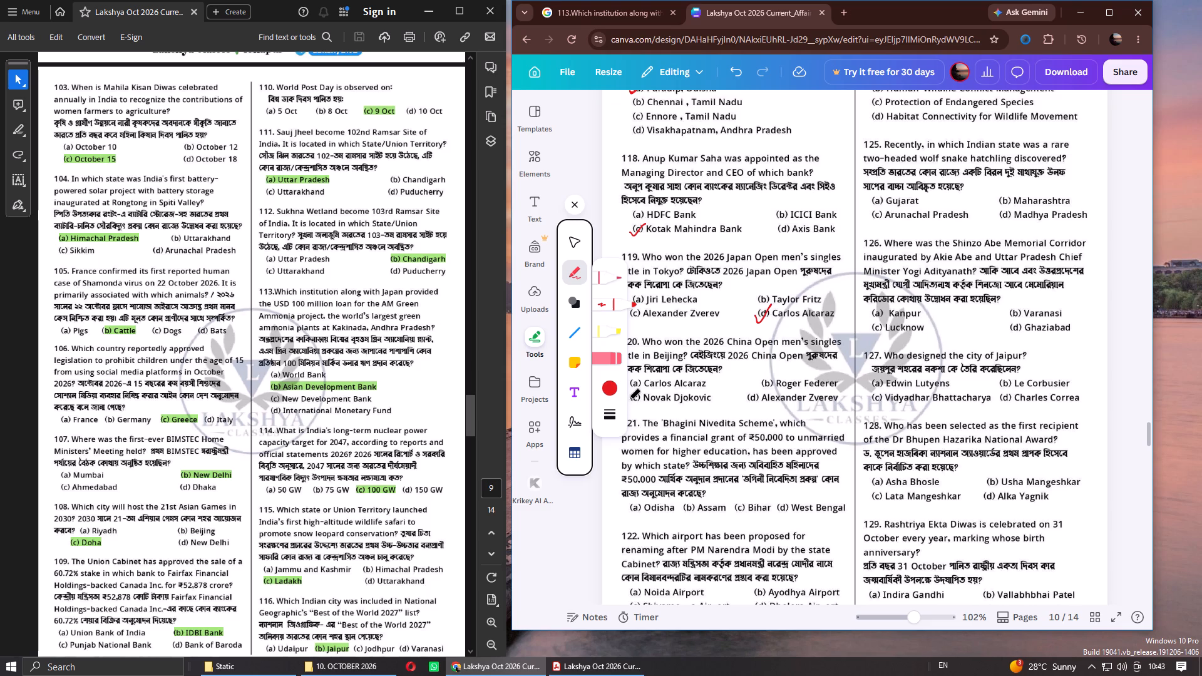
left_click_drag(629, 399, 646, 387)
key("ctrl+z")
key("ctrl+z")
left_click_drag(754, 315, 769, 310)
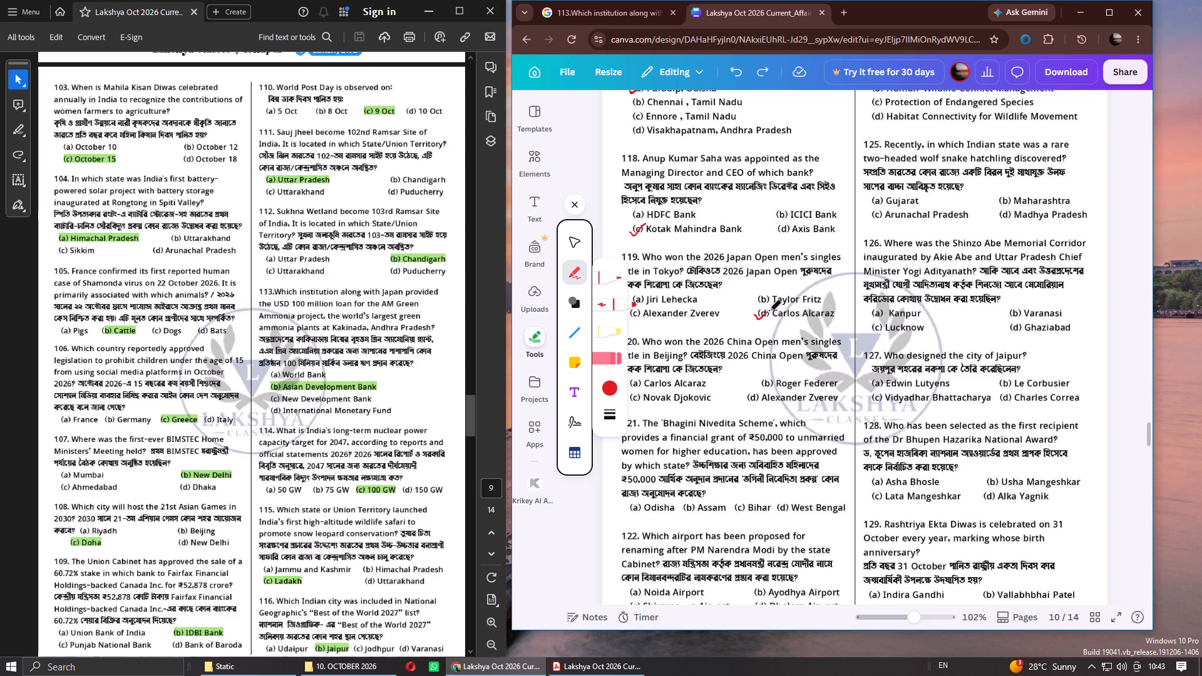
left_click_drag(627, 399, 639, 394)
Draw red ticks in page 10's first column beside answers 121(d) West Bengal, 122(a) Noida Airport and 123(b) Peru.
scroll(208, 442, "down", 11)
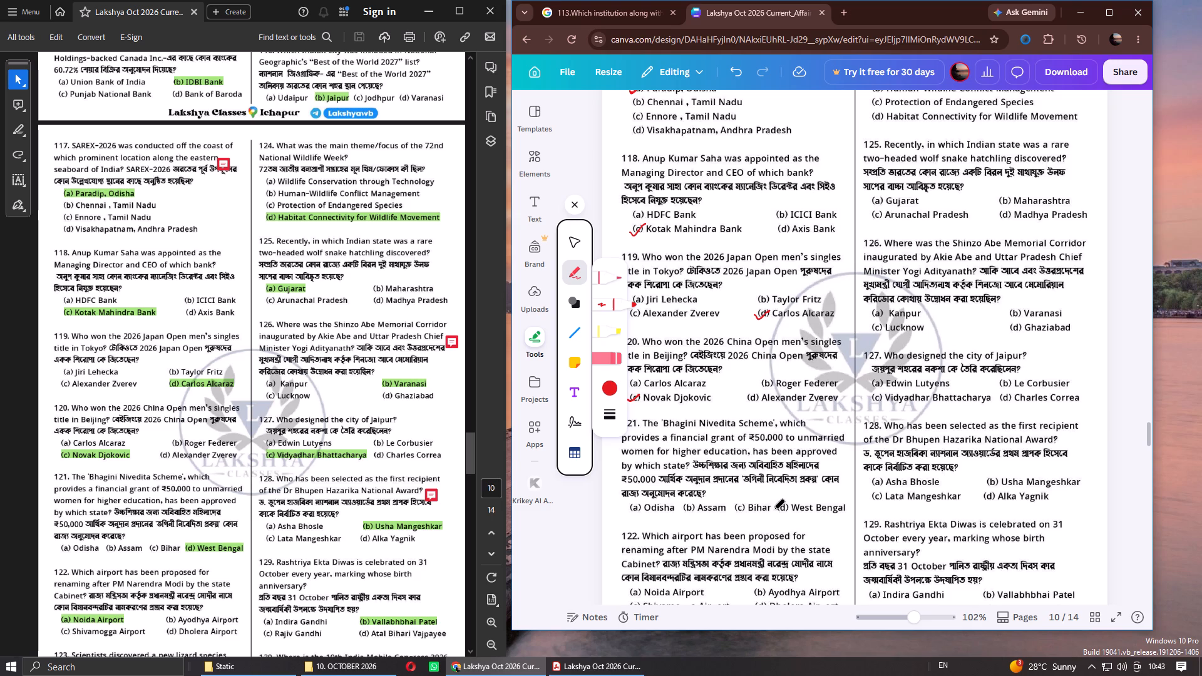
left_click_drag(773, 510, 787, 502)
scroll(802, 440, "down", 1)
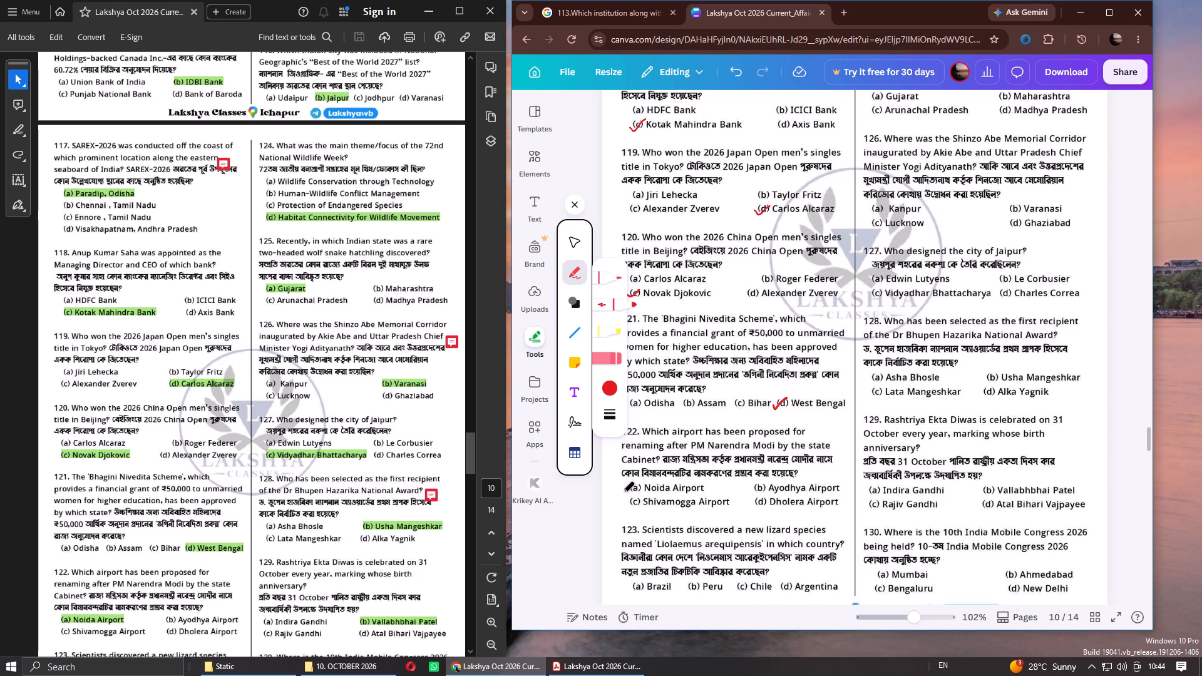
left_click_drag(625, 490, 642, 484)
scroll(722, 464, "down", 1)
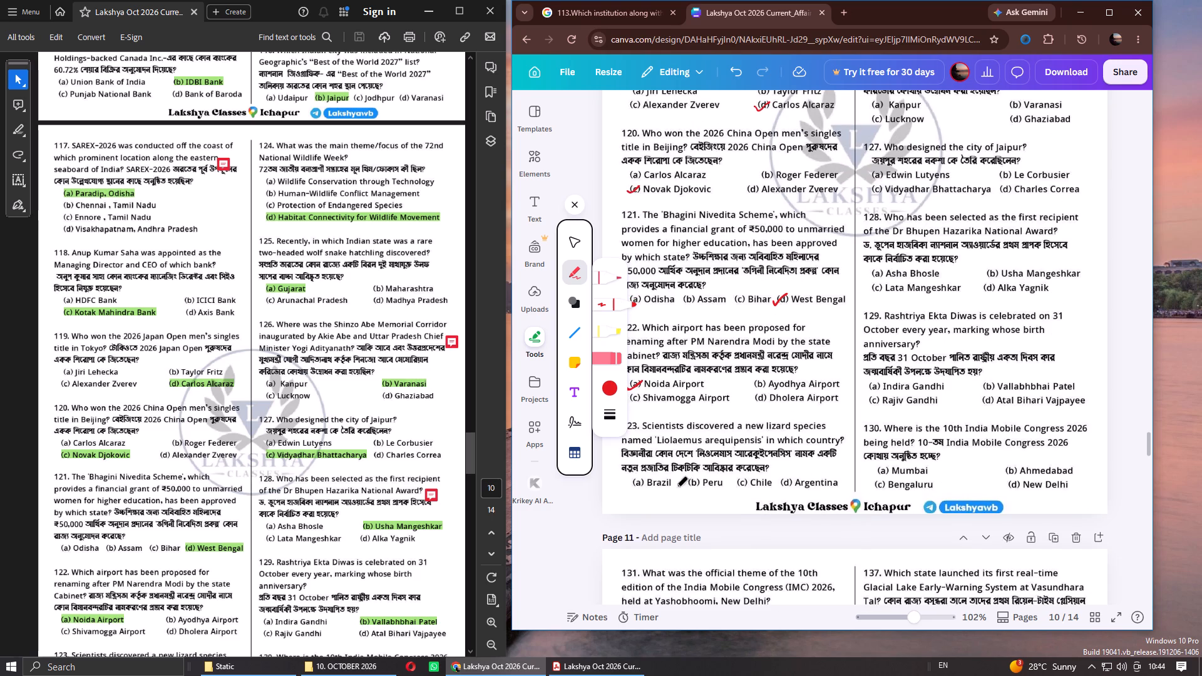
left_click_drag(684, 484, 701, 479)
Draw a red tick at the end of page 10's second column beside answer 130(d) New Delhi, redrawing it three times.
left_click_drag(1004, 488, 1017, 479)
scroll(356, 531, "down", 2)
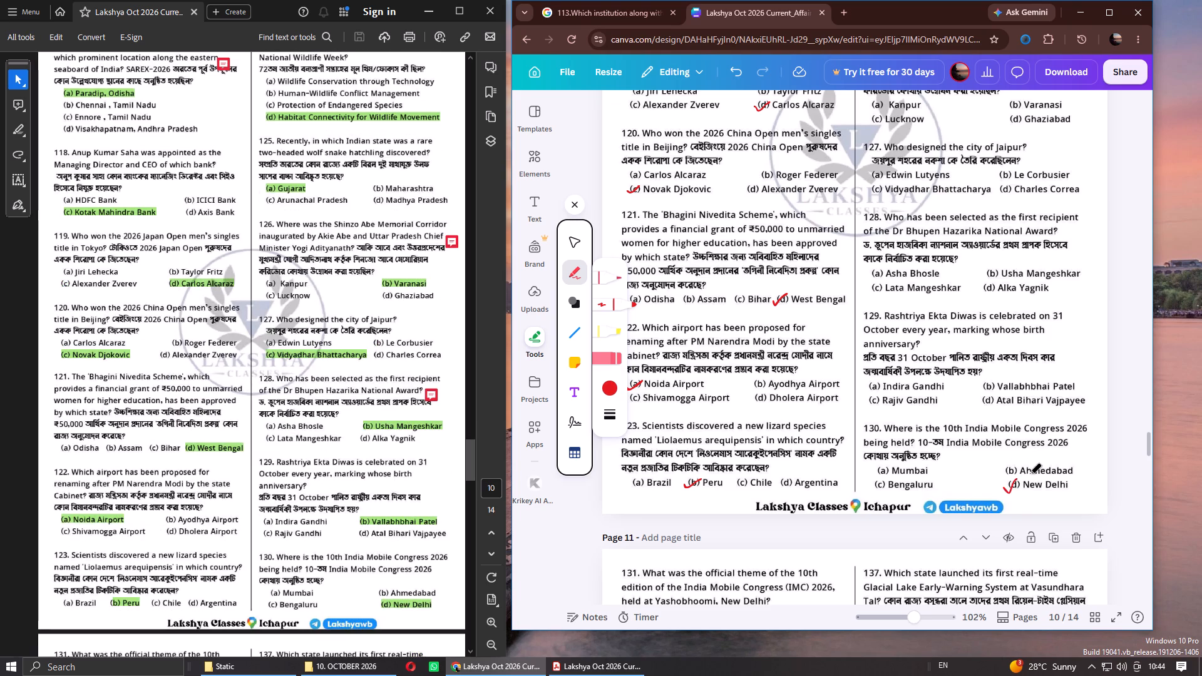
key("ctrl+z")
left_click_drag(1005, 486, 1017, 479)
key("ctrl+z")
left_click_drag(1004, 486, 1020, 474)
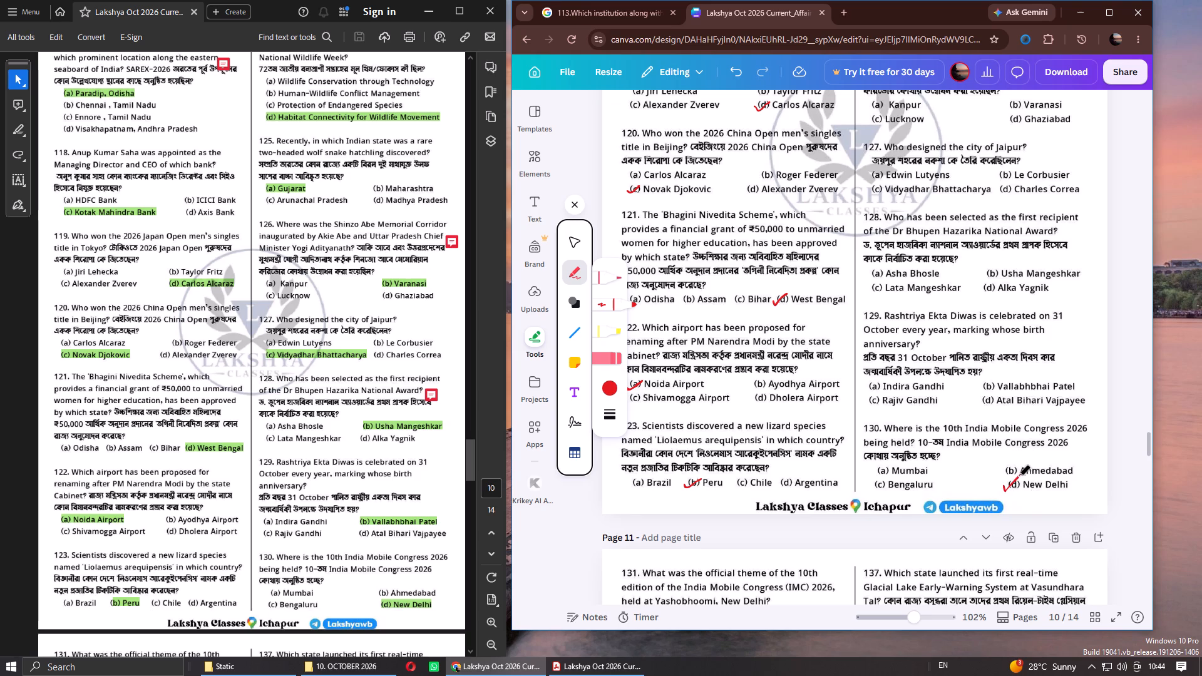
key("ctrl+z")
left_click_drag(1004, 487, 1015, 480)
Draw red ticks in page 10's second column beside answers 129(b) Vallabhbhai Patel, 128(b) Usha Mangeshkar, 127(c) Vidyadhar Bhattacharya and 126(b) Varanasi.
left_click_drag(980, 389, 998, 371)
scroll(1027, 376, "up", 1)
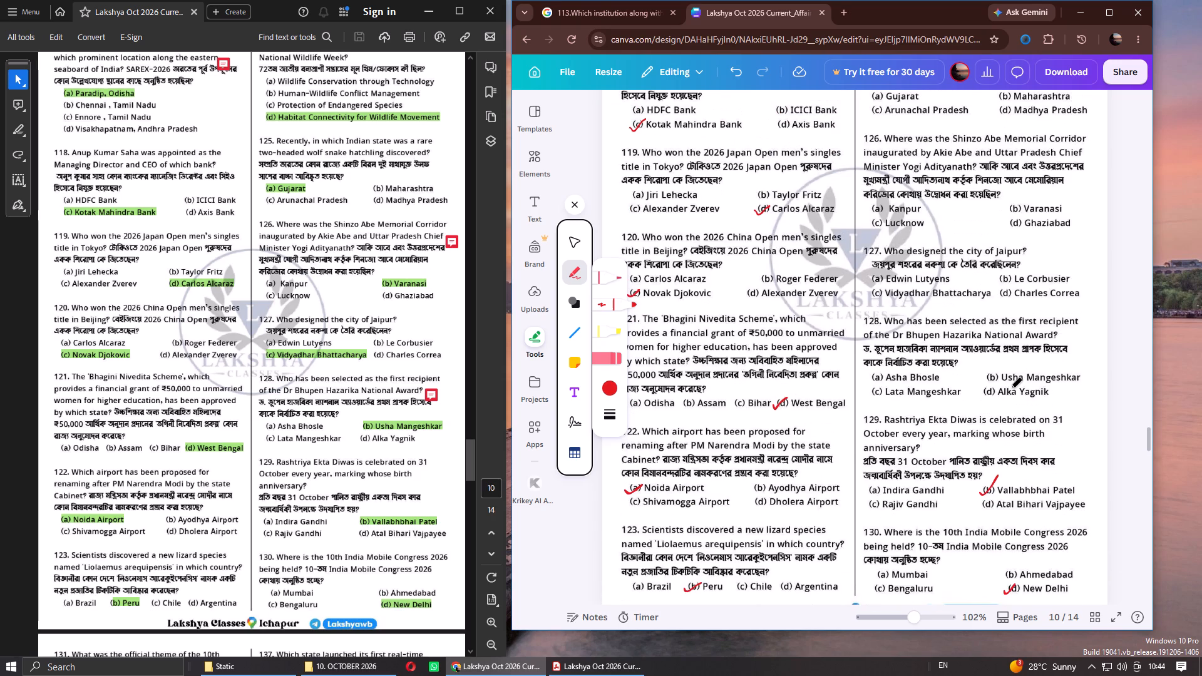
left_click_drag(983, 379, 1000, 369)
left_click_drag(867, 295, 882, 289)
scroll(925, 280, "up", 1)
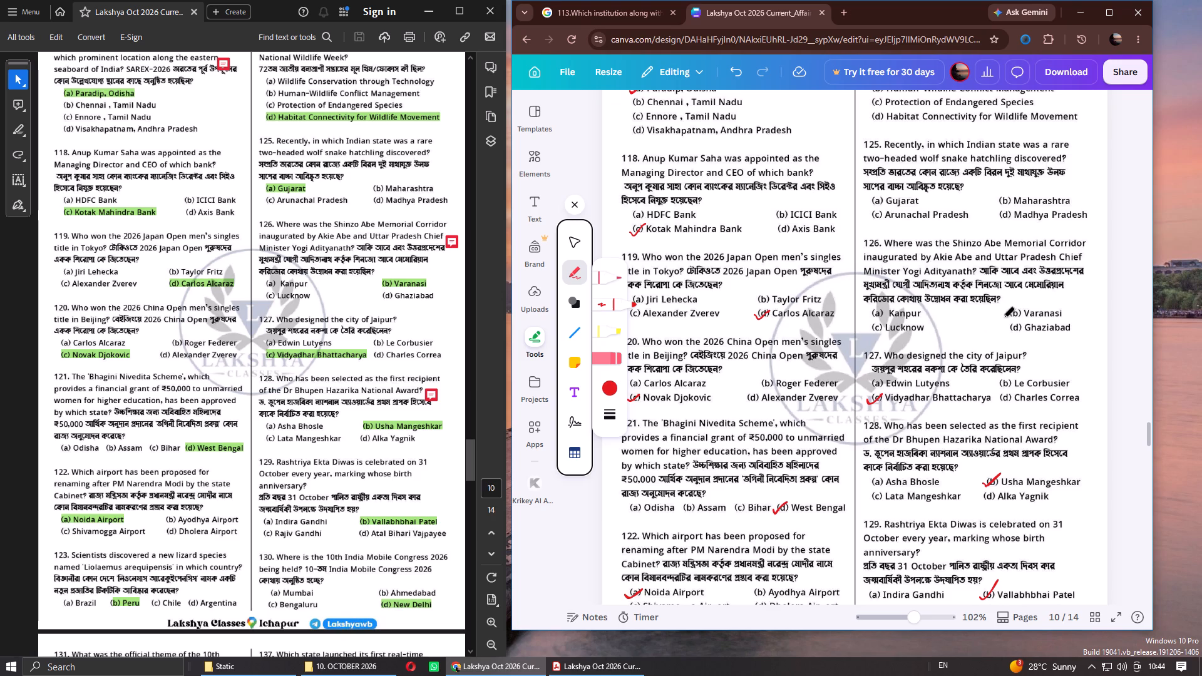
left_click_drag(1004, 315, 1022, 304)
Draw red ticks in page 10's second column beside answers 125(a) Gujarat, redrawn once, and 124(d) Habitat Connectivity for Wildlife Movement.
scroll(991, 313, "up", 1)
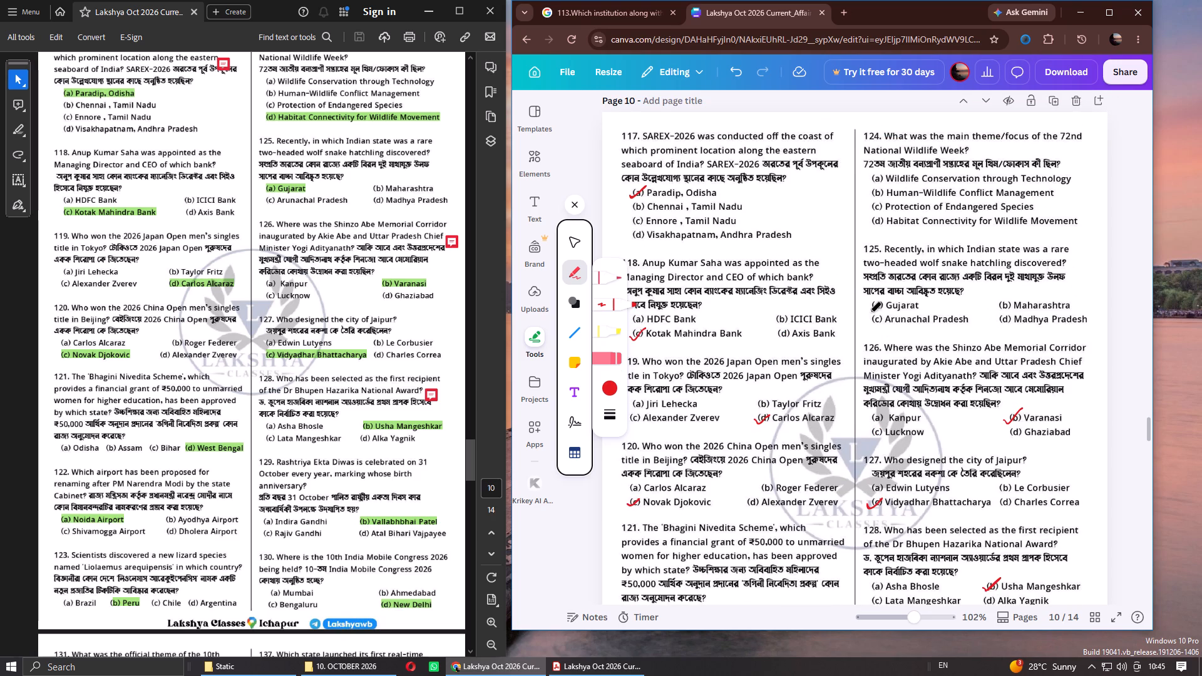
left_click_drag(866, 307, 888, 302)
key("ctrl+z")
left_click_drag(866, 307, 880, 302)
scroll(957, 294, "up", 1)
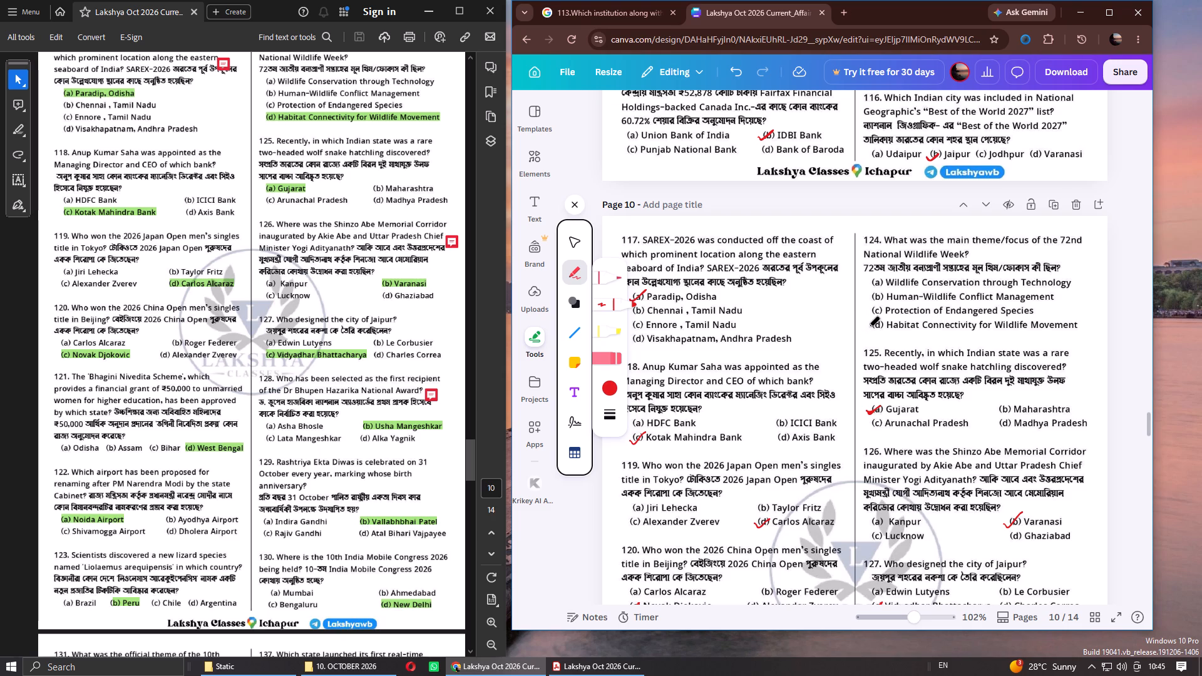
left_click_drag(868, 327, 883, 317)
Draw a red tick at the start of page 11's second column beside answer 137(d) Uttarakhand.
scroll(385, 325, "up", 2)
scroll(979, 321, "down", 3)
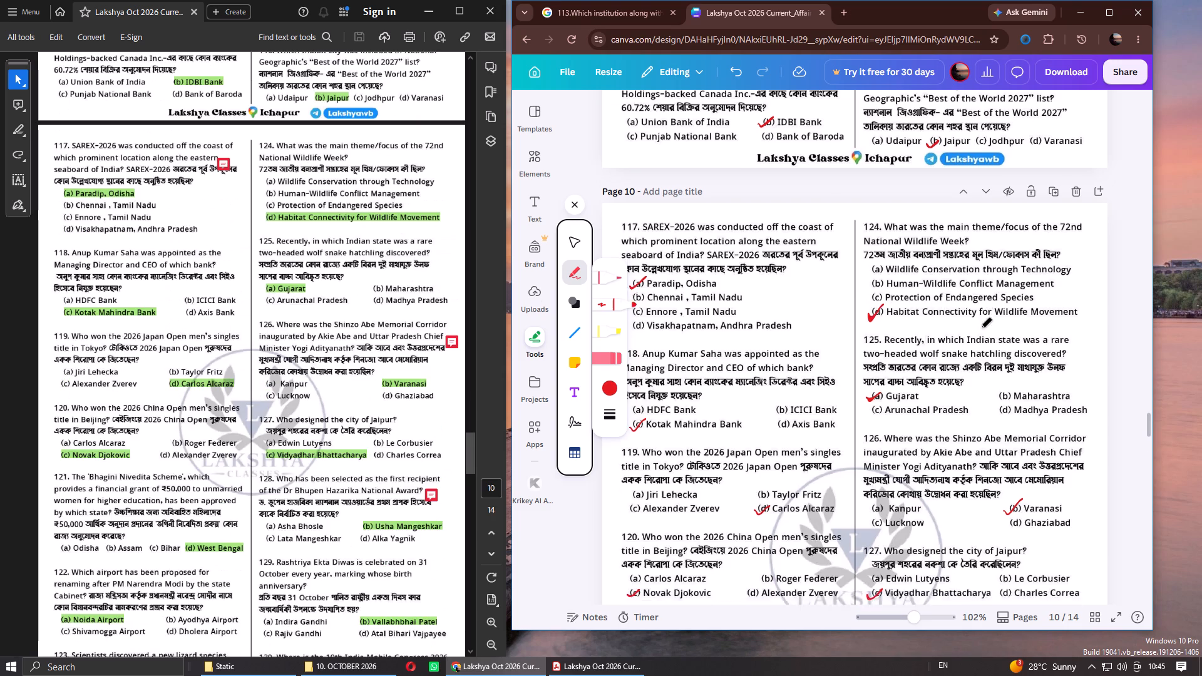
scroll(928, 317, "down", 4)
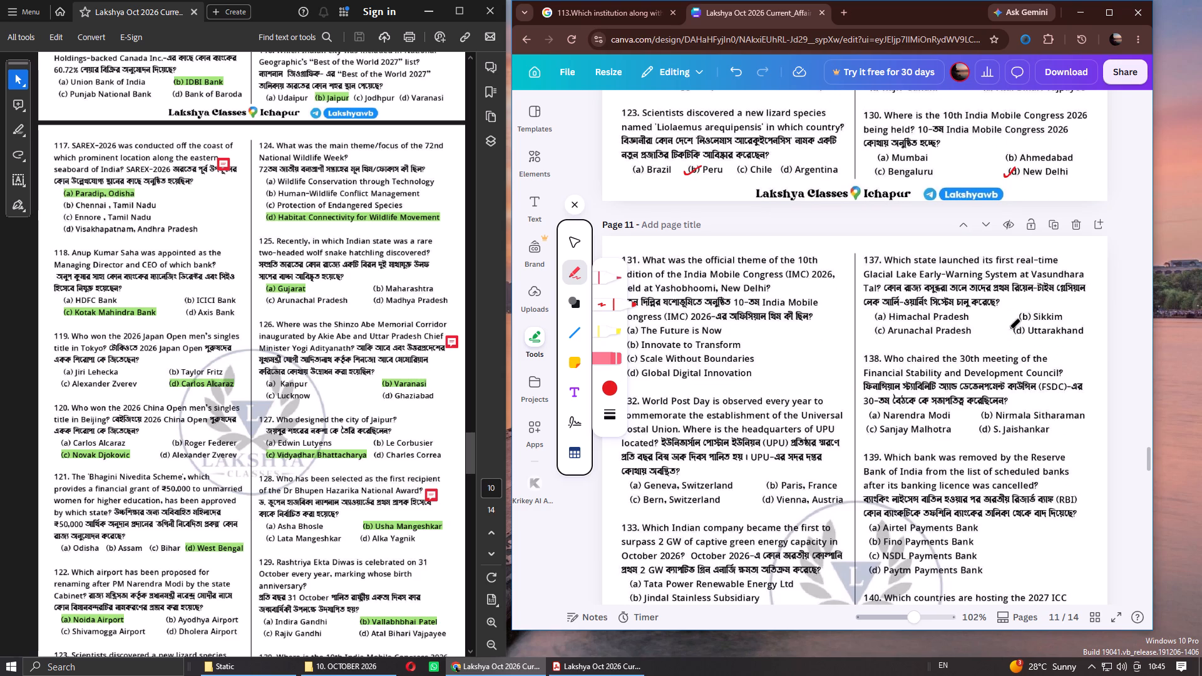
left_click_drag(1009, 332, 1027, 327)
Draw a red tick in page 11's first column beside answer 131(c) Scale Without Boundaries, undoing and redrawing it twice.
scroll(912, 232, "down", 2)
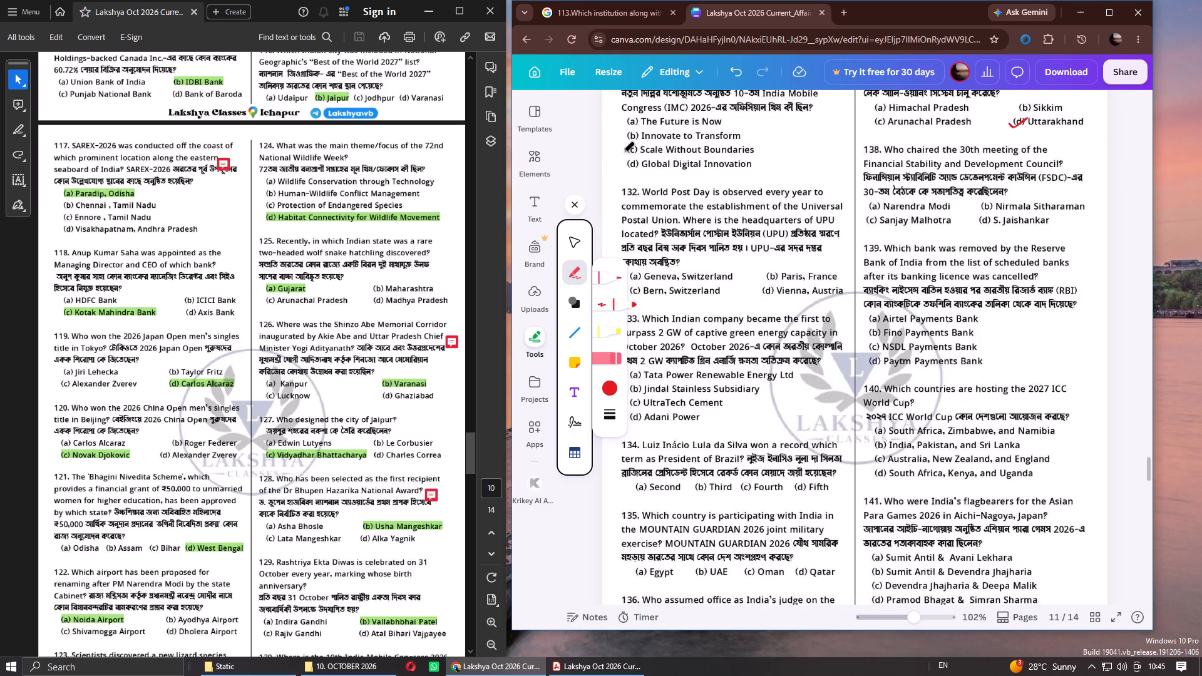
left_click(623, 152)
left_click(637, 145)
key("ctrl+x")
key("ctrl+z")
key("ctrl+z")
scroll(722, 202, "up", 2)
scroll(722, 202, "down", 2)
left_click_drag(621, 151, 639, 144)
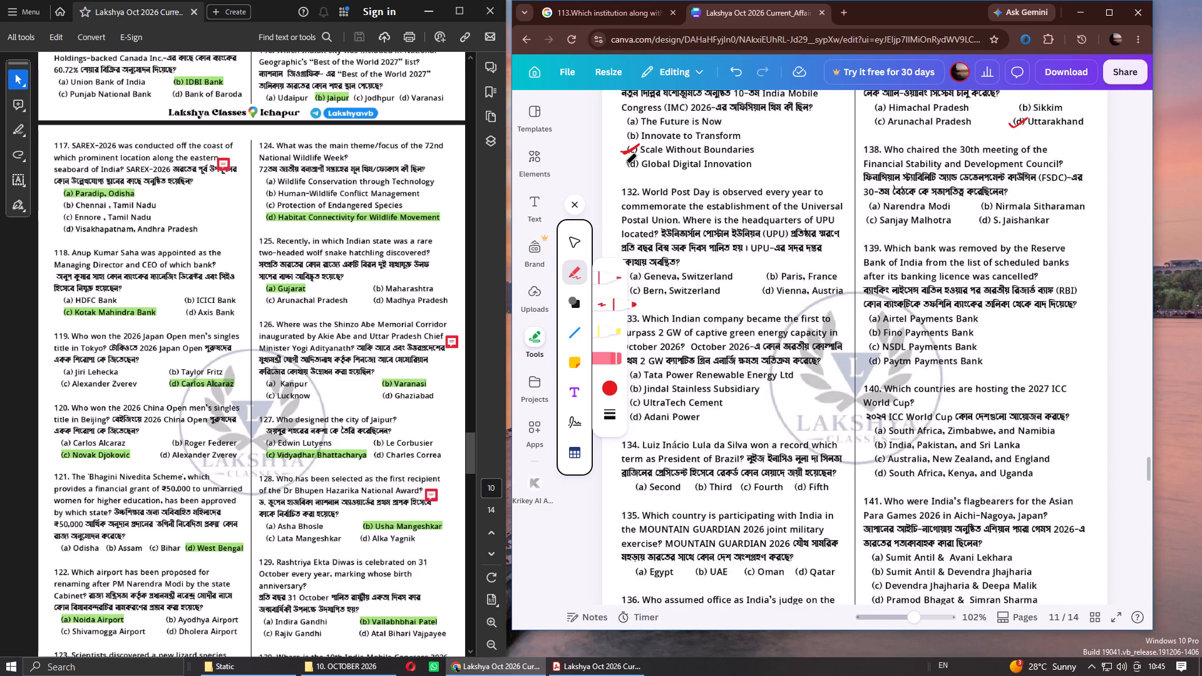
key("ctrl+z")
left_click_drag(622, 152, 638, 141)
Draw red ticks in page 11's first column beside answers 132(c) Bern, Switzerland, 133(c) UltraTech Cement and 134(c) Fourth.
scroll(689, 186, "down", 1)
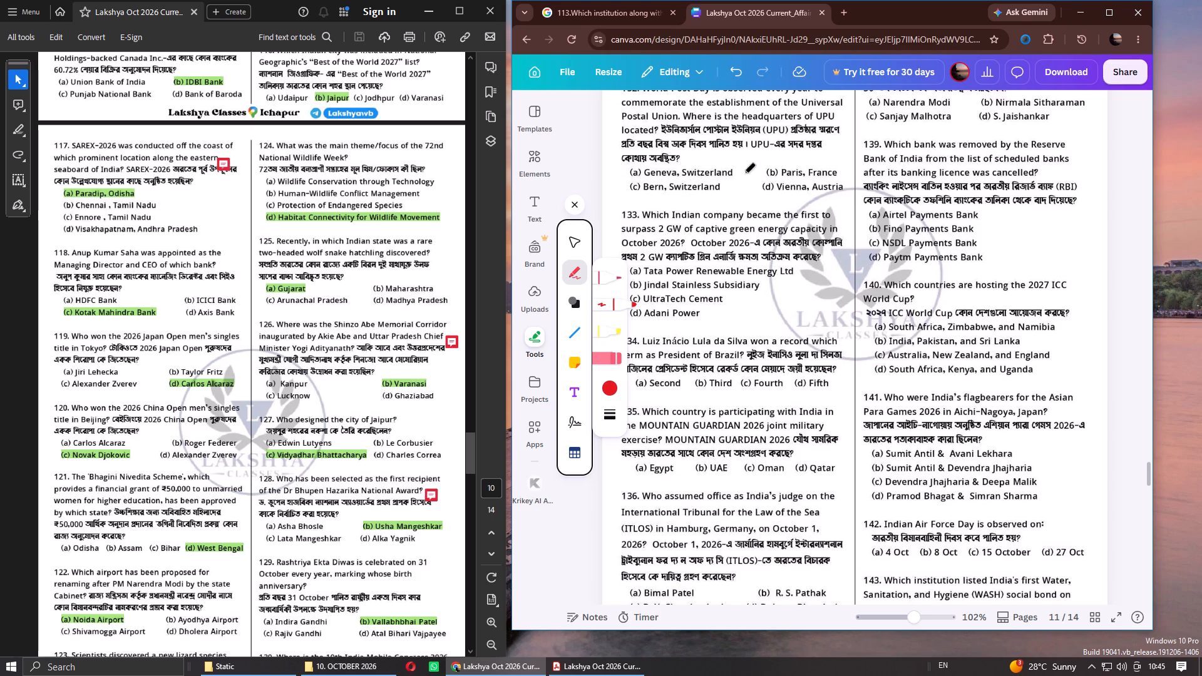
left_click_drag(625, 188, 642, 183)
scroll(272, 309, "down", 4)
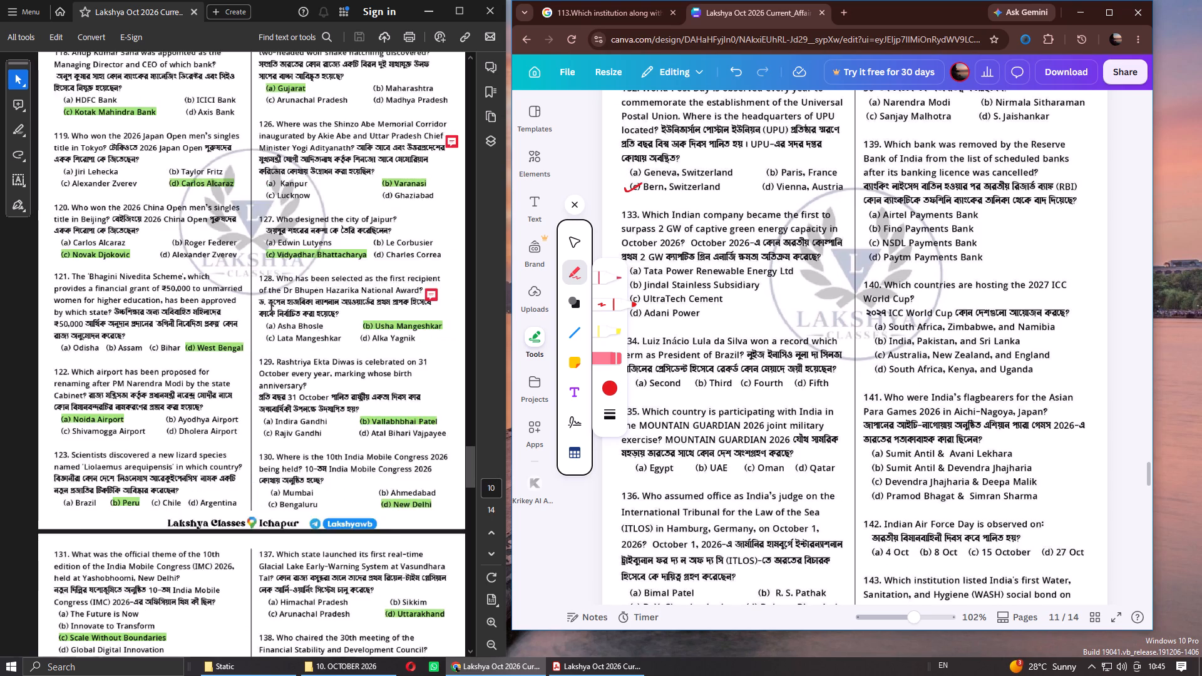
scroll(272, 307, "down", 8)
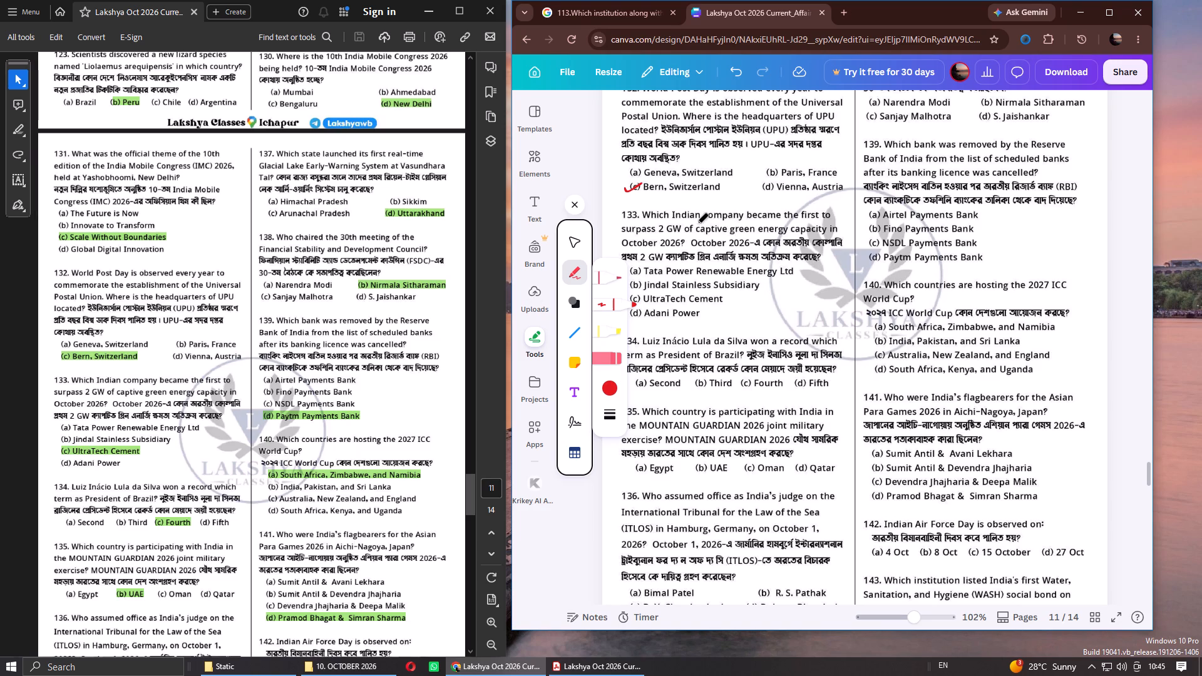
scroll(697, 223, "down", 1)
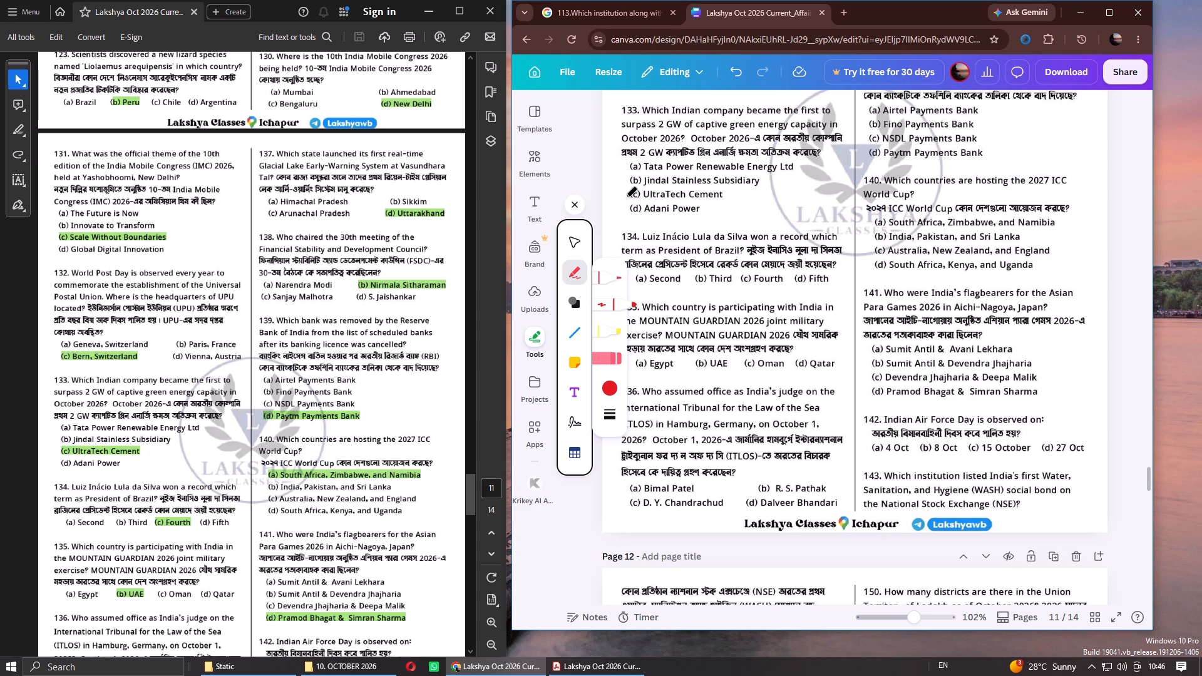
left_click_drag(626, 196, 640, 186)
left_click_drag(736, 280, 751, 274)
Draw red ticks at the end of page 11's first column beside answers 135(b) UAE, redrawn once, and 136(a) Bimal Patel.
scroll(704, 220, "down", 1)
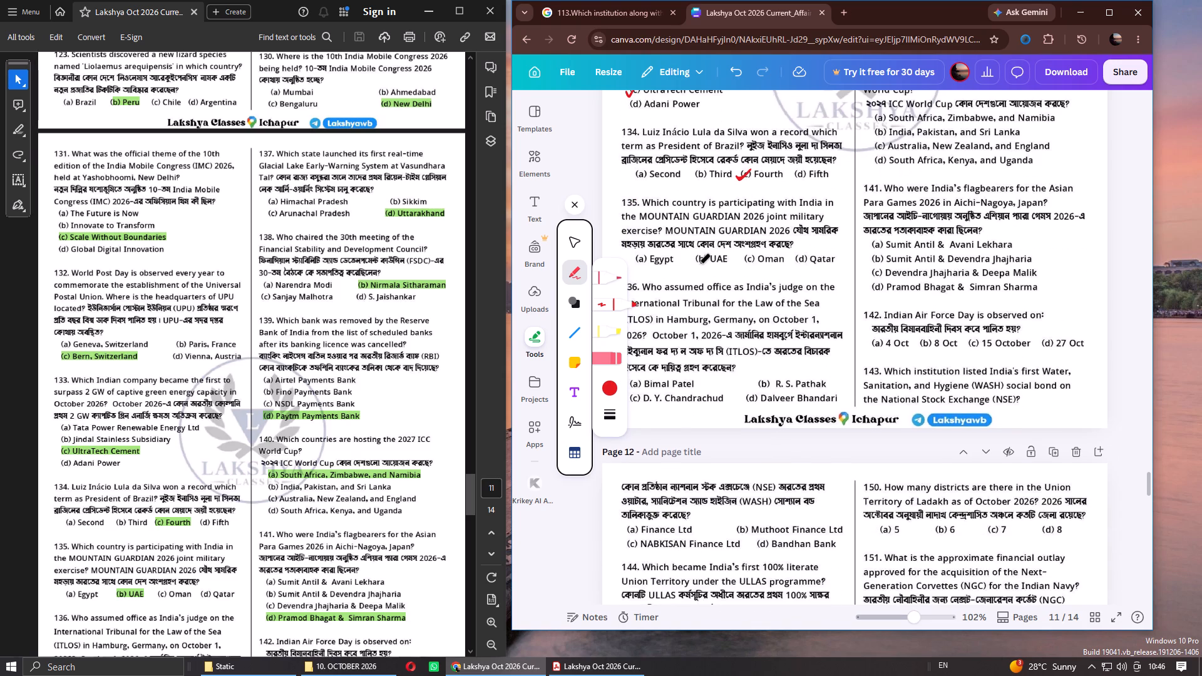
left_click_drag(691, 261, 717, 253)
key("ctrl+z")
left_click_drag(691, 262, 707, 249)
scroll(759, 255, "down", 1)
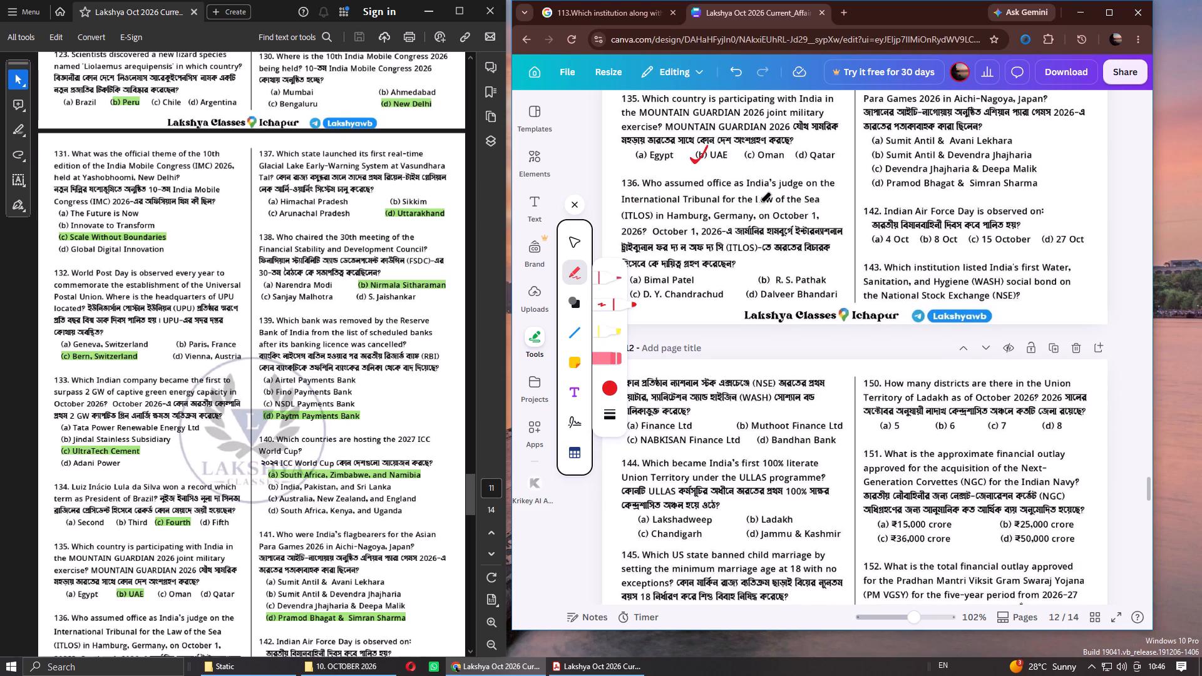
scroll(706, 224, "down", 1)
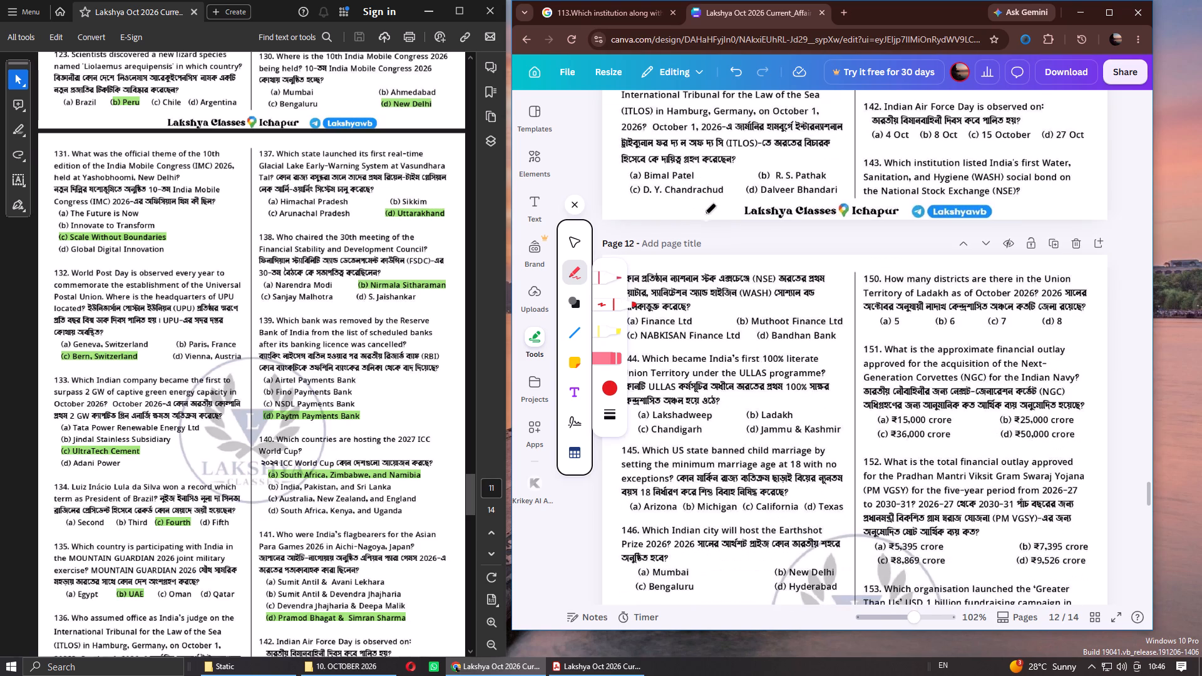
left_click_drag(625, 177, 644, 170)
Draw red ticks in page 11's second column beside answers 138(b) Nirmala Sitharaman and 139(d) Paytm Payments Bank.
scroll(870, 194, "up", 7)
scroll(899, 260, "down", 2)
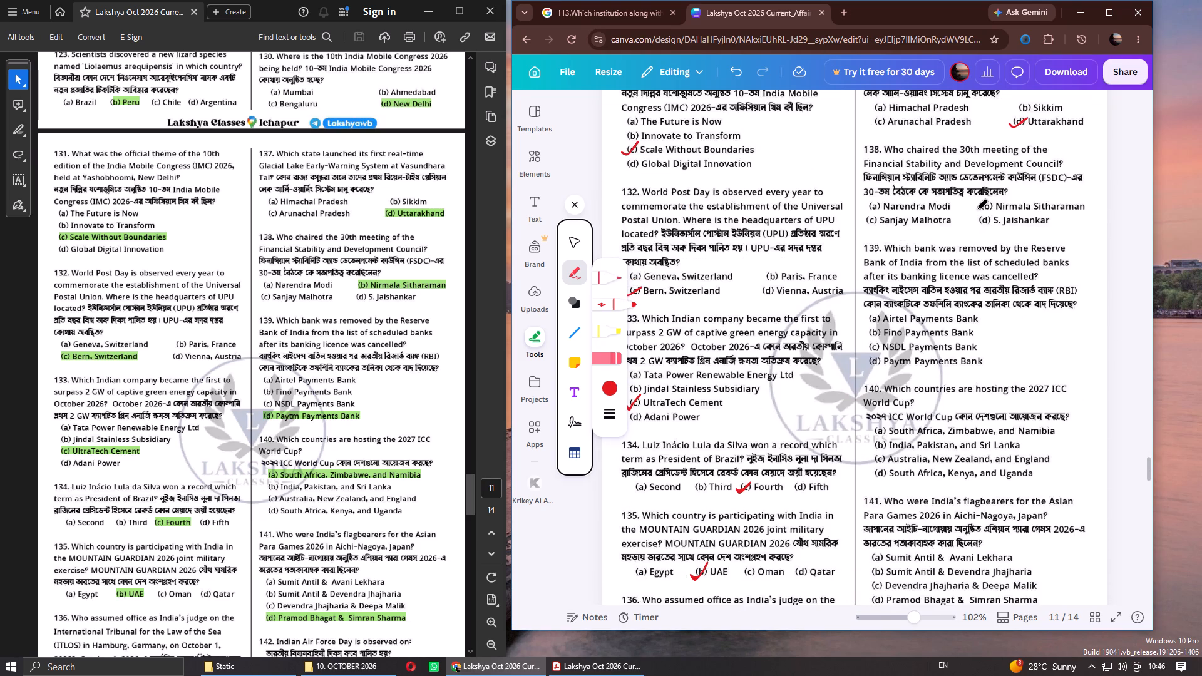
left_click_drag(976, 208, 999, 200)
left_click_drag(866, 363, 881, 358)
Draw red ticks in page 11's second column beside 140(a) South Africa, Zimbabwe, and Namibia, redrawn once, 141(d) Pramod Bhagat & Simran Sharma and 142(b) 8 Oct.
scroll(917, 332, "down", 1)
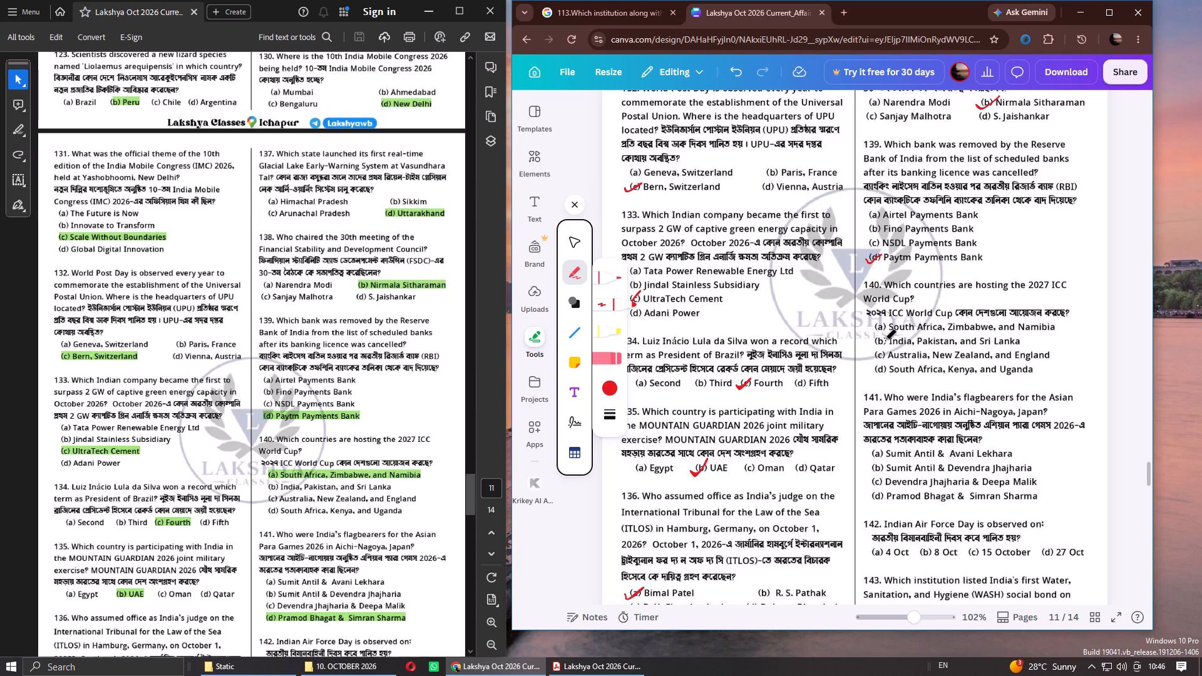
left_click_drag(870, 329, 886, 322)
key("ctrl+z")
left_click_drag(870, 329, 888, 320)
scroll(954, 332, "down", 1)
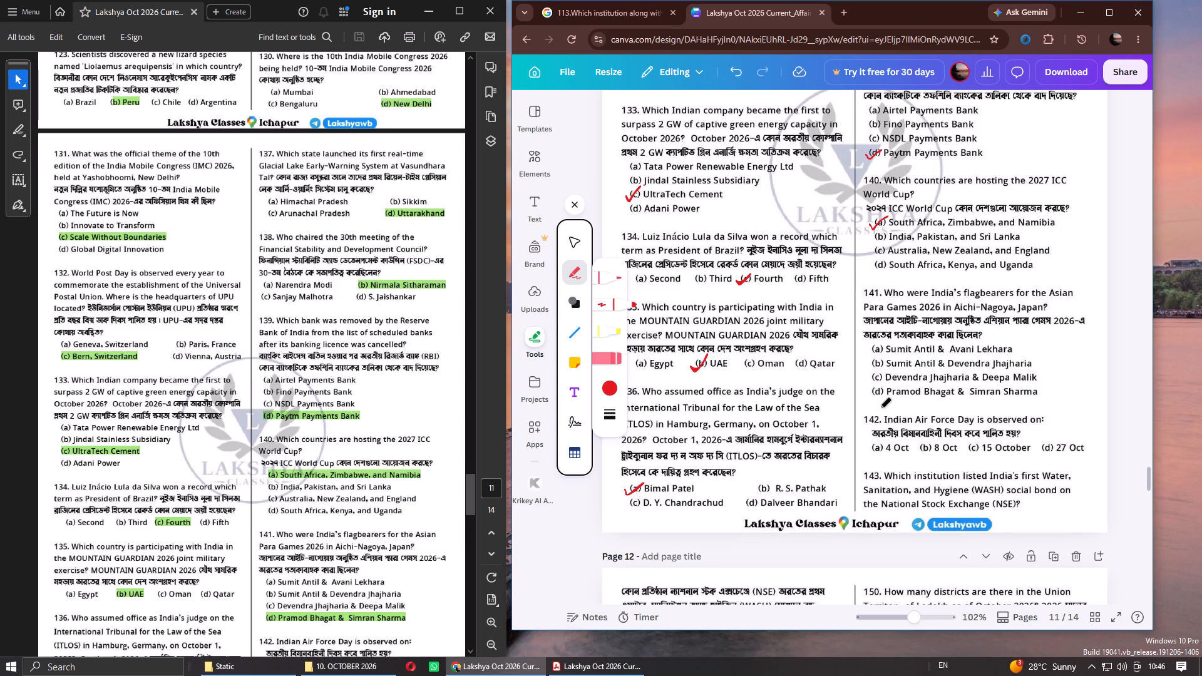
left_click_drag(867, 394, 884, 388)
scroll(1022, 341, "down", 1)
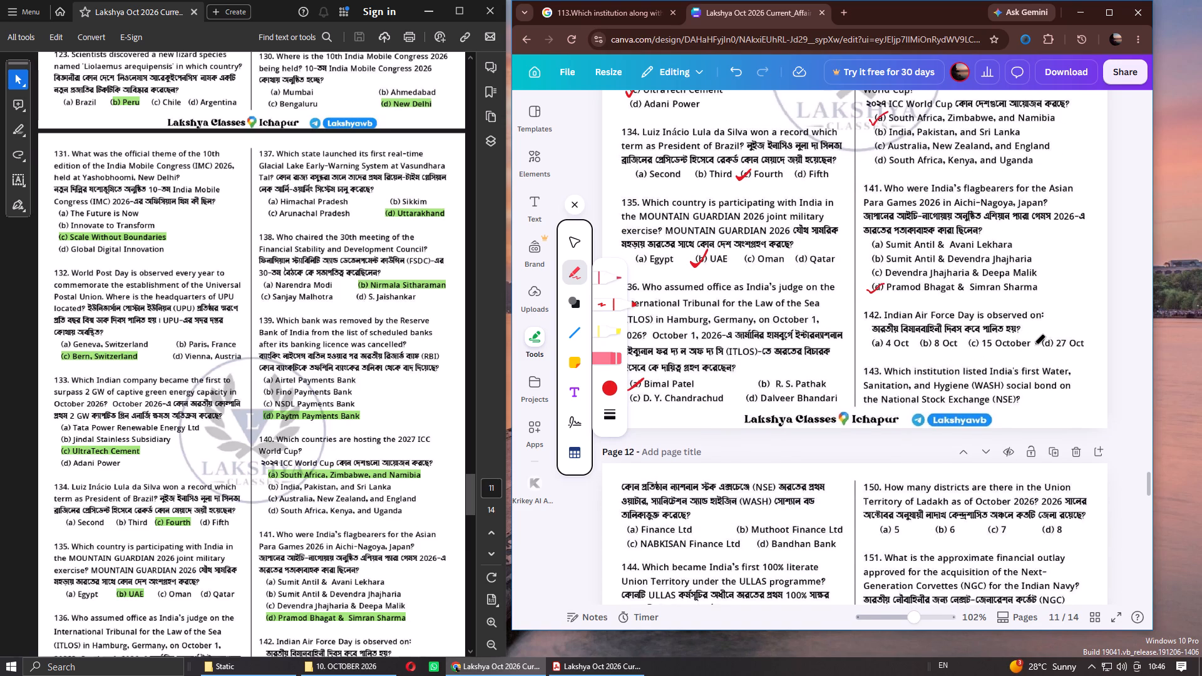
scroll(433, 386, "down", 2)
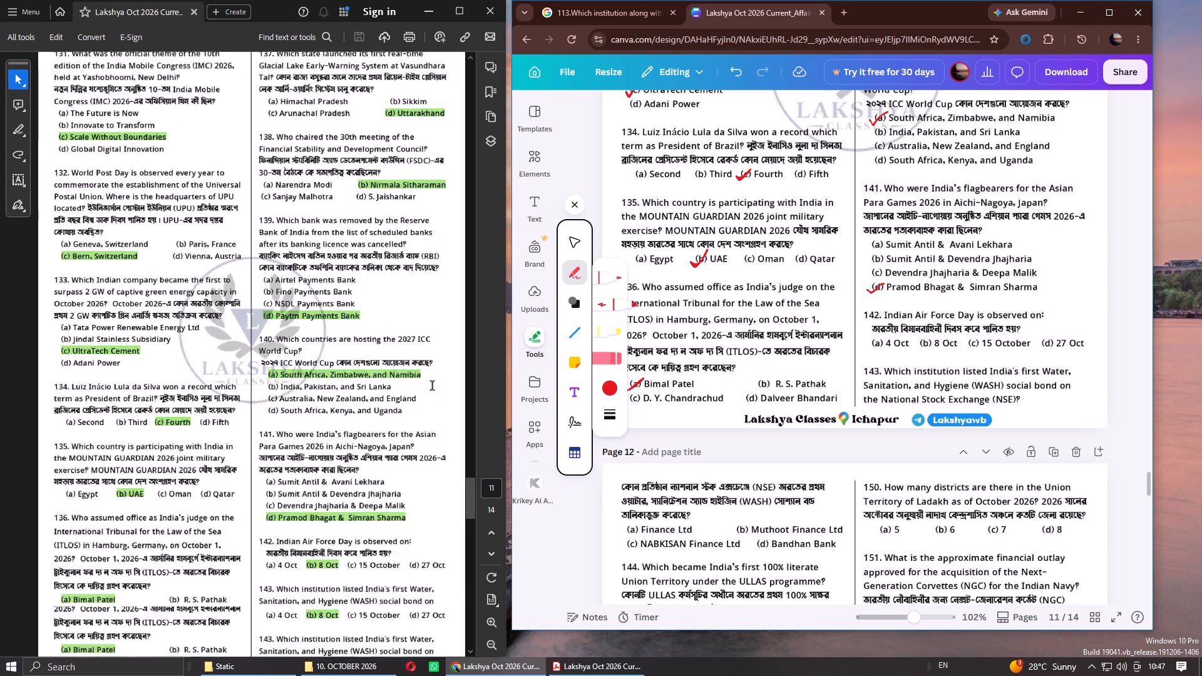
scroll(433, 386, "down", 1)
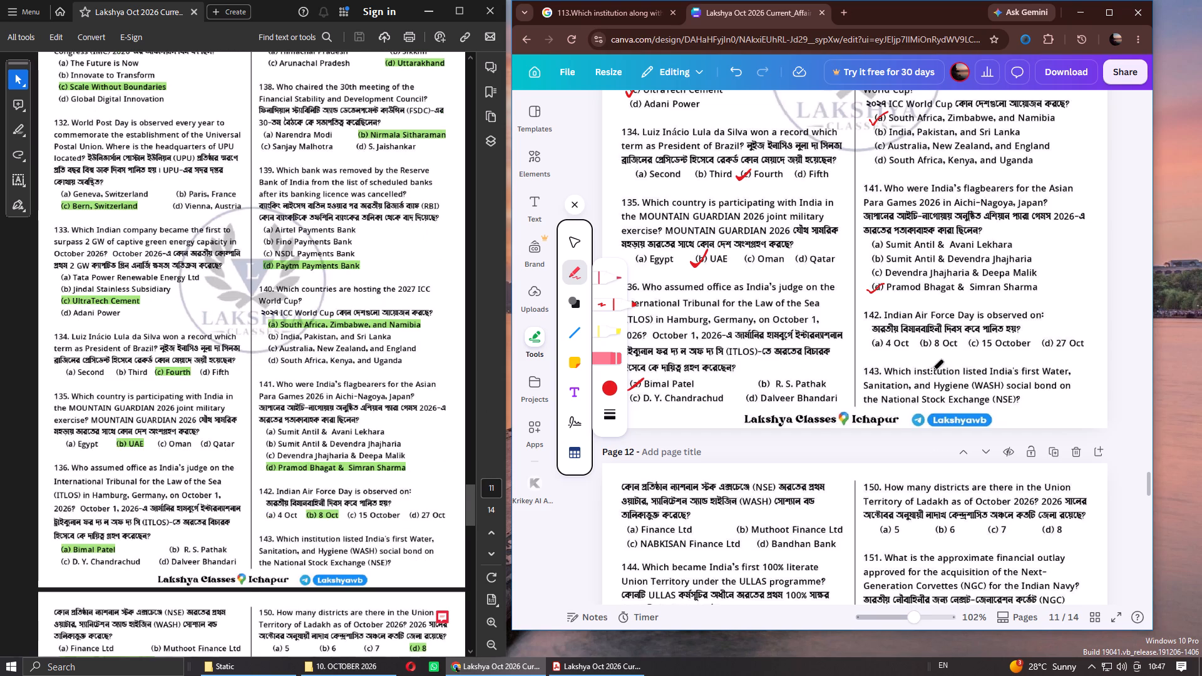
left_click_drag(915, 346, 915, 347)
left_click_drag(915, 347, 929, 339)
Draw red ticks in page 12's first column beside answers 143(c) NABKISAN Finance Ltd, 144(a) Lakshadweep and 145(c) California.
left_click_drag(621, 546, 639, 540)
scroll(673, 476, "down", 2)
scroll(684, 473, "up", 1)
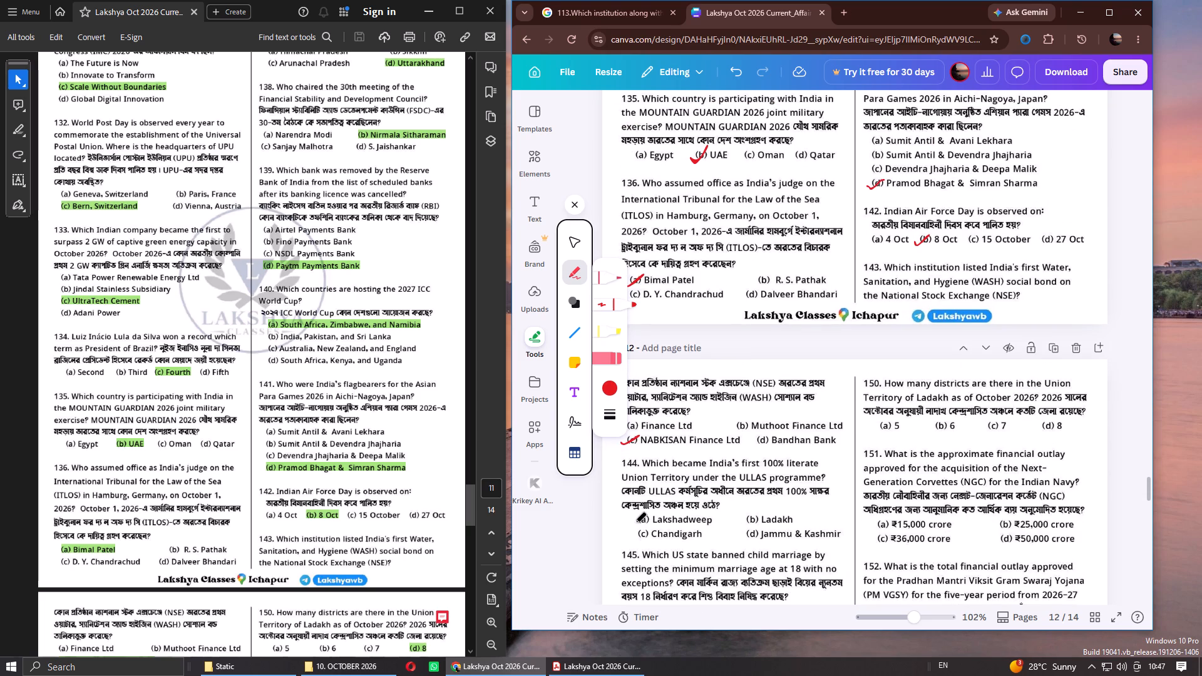
left_click_drag(635, 521, 648, 515)
scroll(294, 382, "down", 5)
scroll(706, 464, "down", 1)
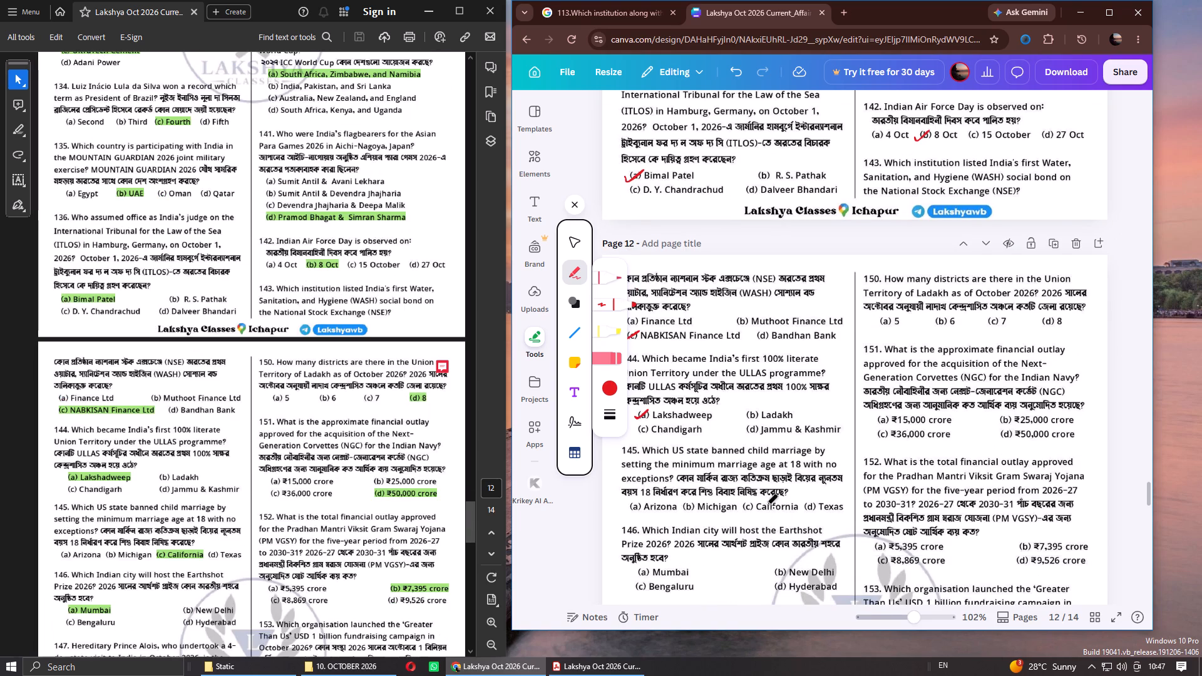
left_click_drag(740, 510, 754, 499)
Draw red ticks in page 12's first column beside answers 146(a) Mumbai, undone and redrawn once, and 147(c) Liechtenstein.
scroll(779, 478, "down", 1)
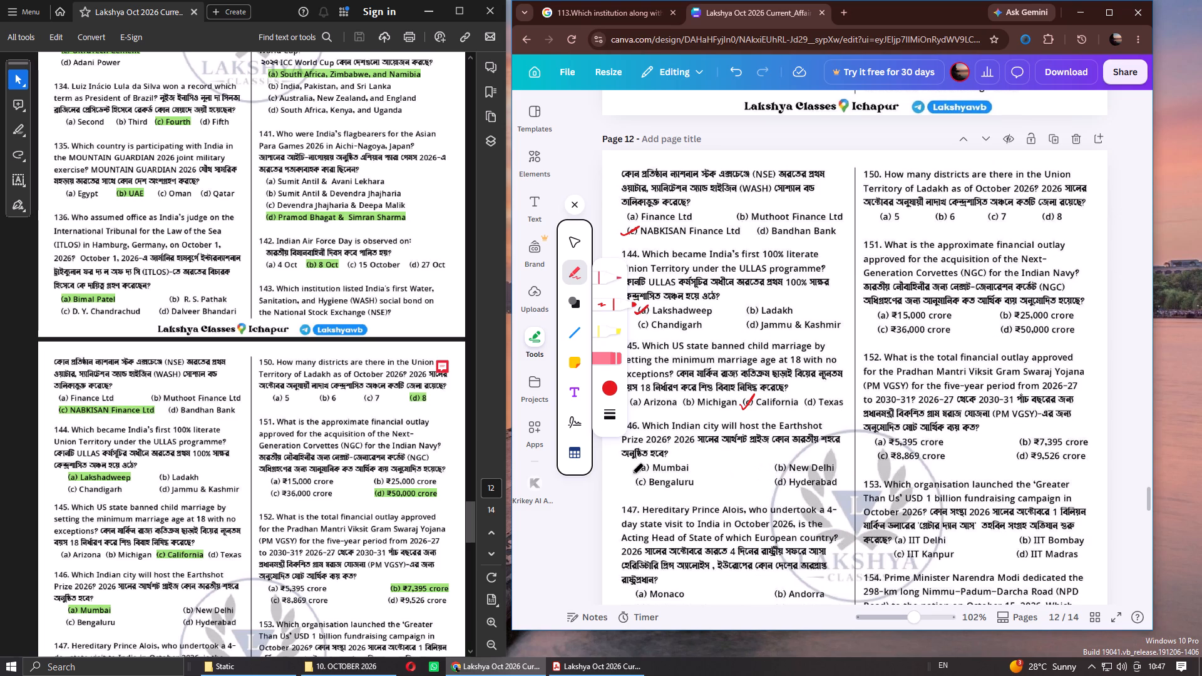
left_click_drag(633, 470, 652, 460)
key("ctrl+z")
left_click_drag(634, 469, 658, 456)
scroll(733, 425, "down", 1)
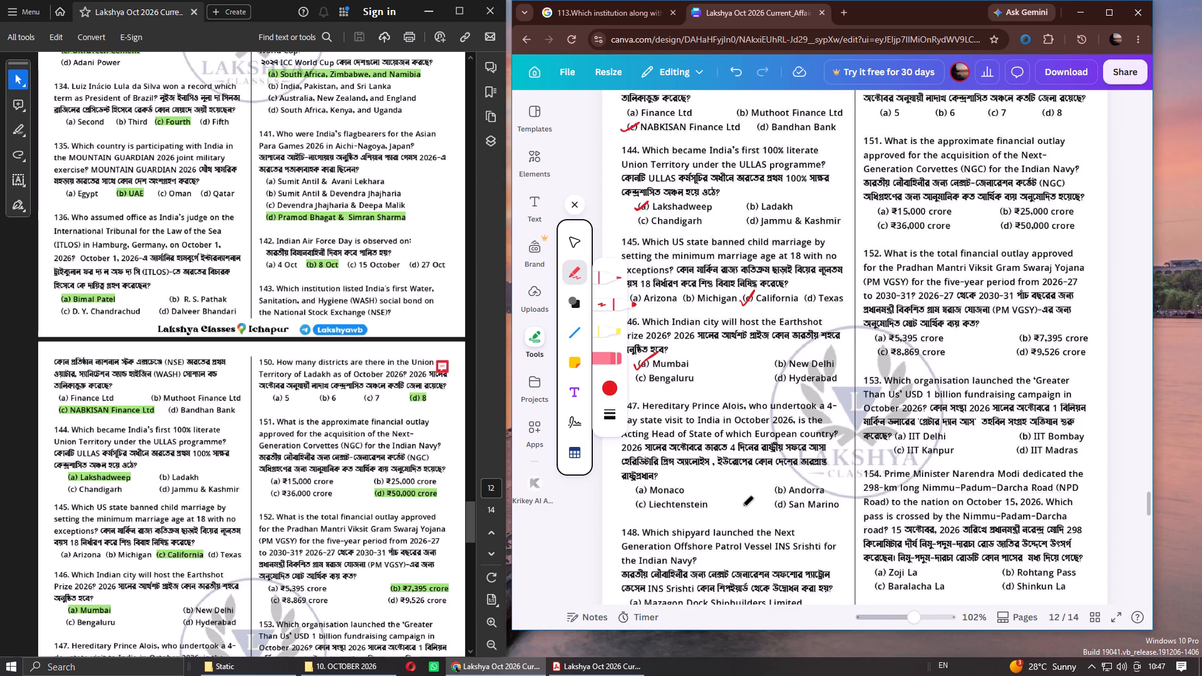
scroll(338, 491, "down", 1)
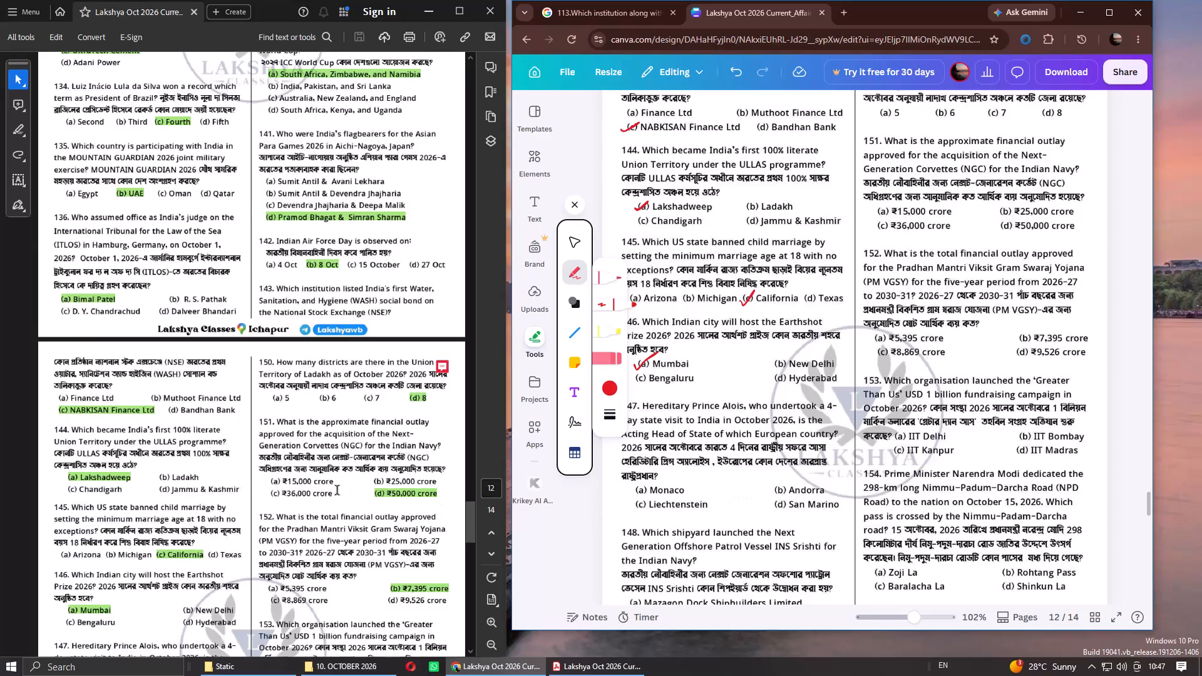
scroll(337, 491, "down", 2)
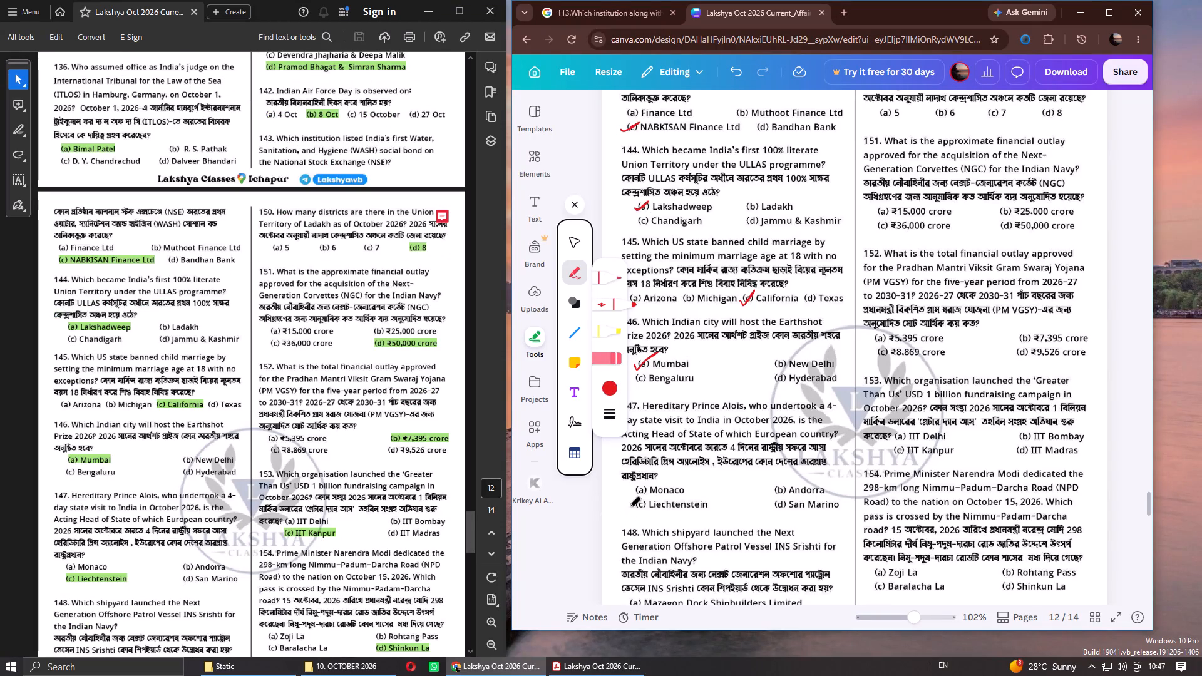
left_click_drag(629, 508, 633, 512)
left_click_drag(633, 512, 643, 502)
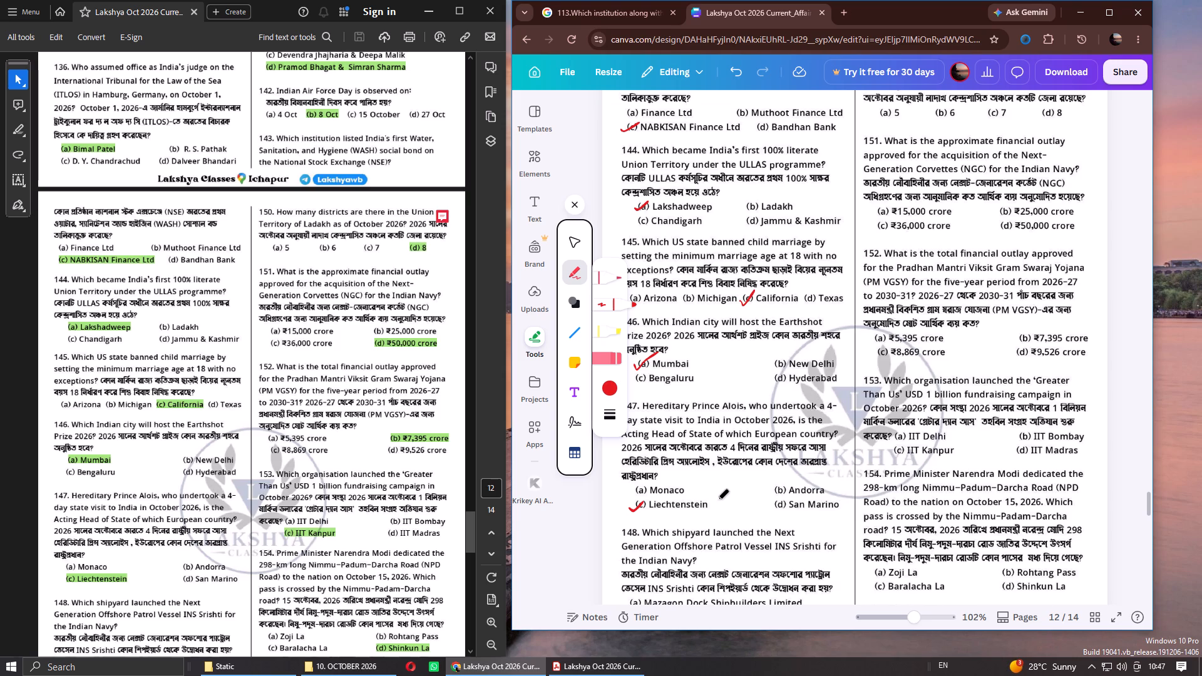
Draw red ticks at the end of page 12's first column beside answers 148(b) Goa Shipyard and 149(c) Leh.
scroll(717, 499, "up", 1)
scroll(724, 503, "down", 2)
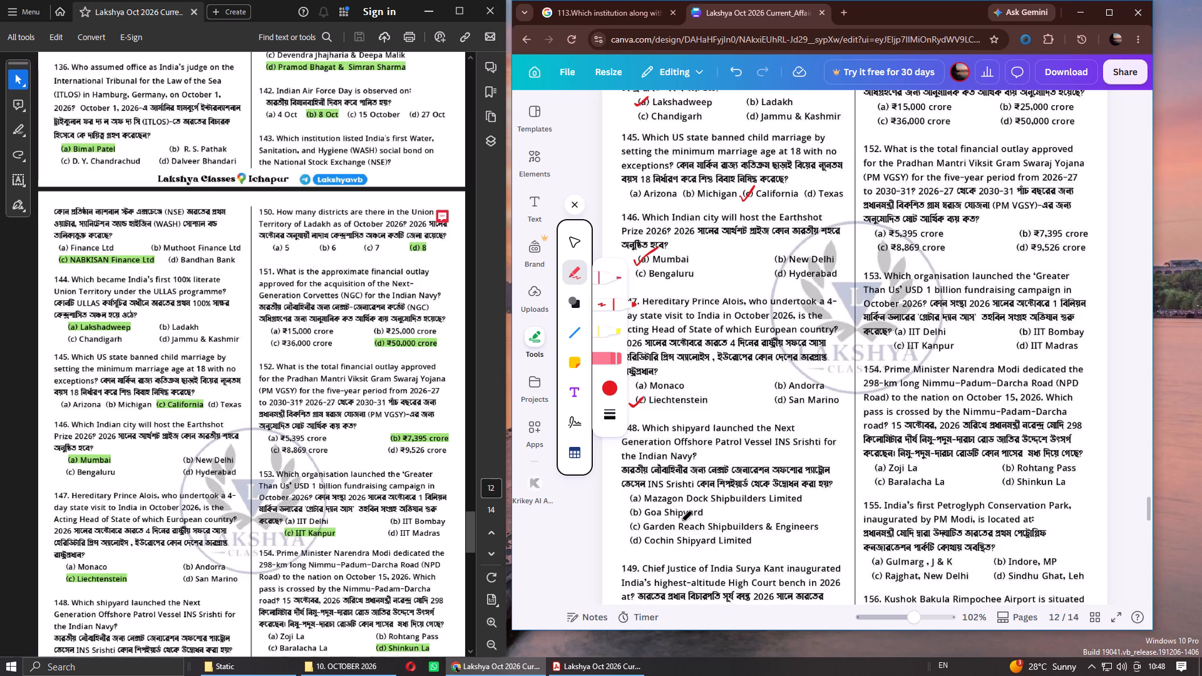
left_click_drag(625, 515, 640, 509)
left_click(642, 507)
scroll(753, 450, "down", 1)
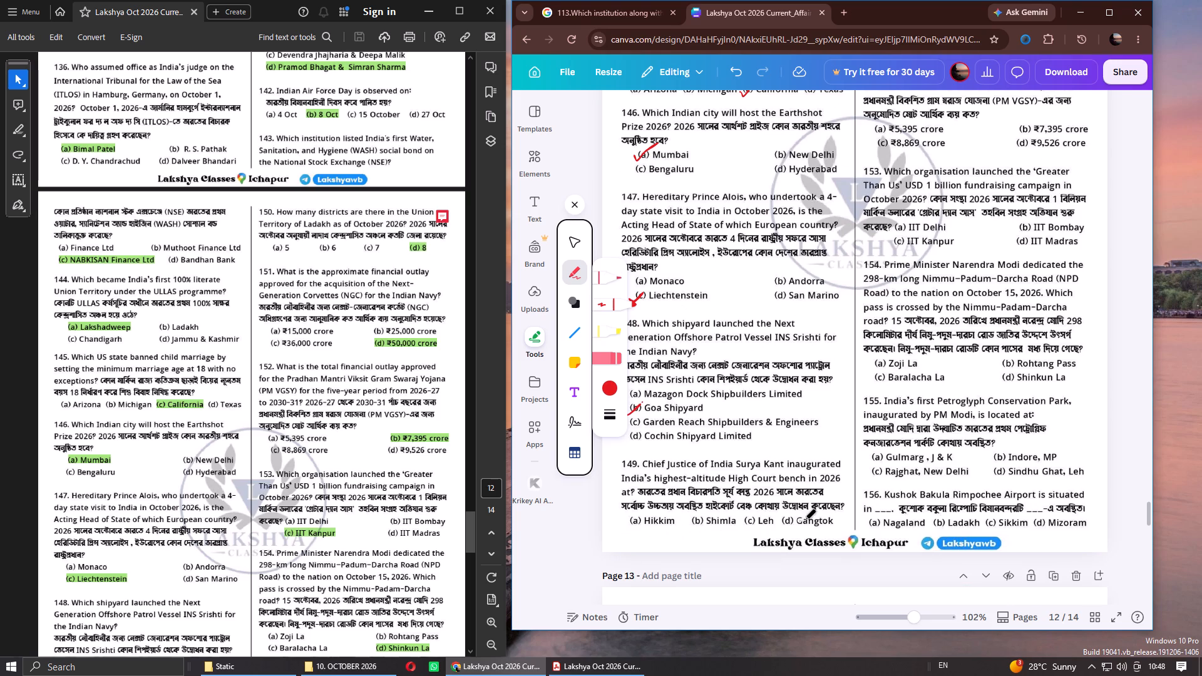
left_click_drag(738, 523, 756, 515)
Draw red ticks at the end of page 12's second column beside answers 156(b) Ladakh and 155(d) Sindhu Ghat, Leh, undoing and redrawing each once.
left_click_drag(927, 526, 928, 529)
left_click_drag(928, 529, 944, 517)
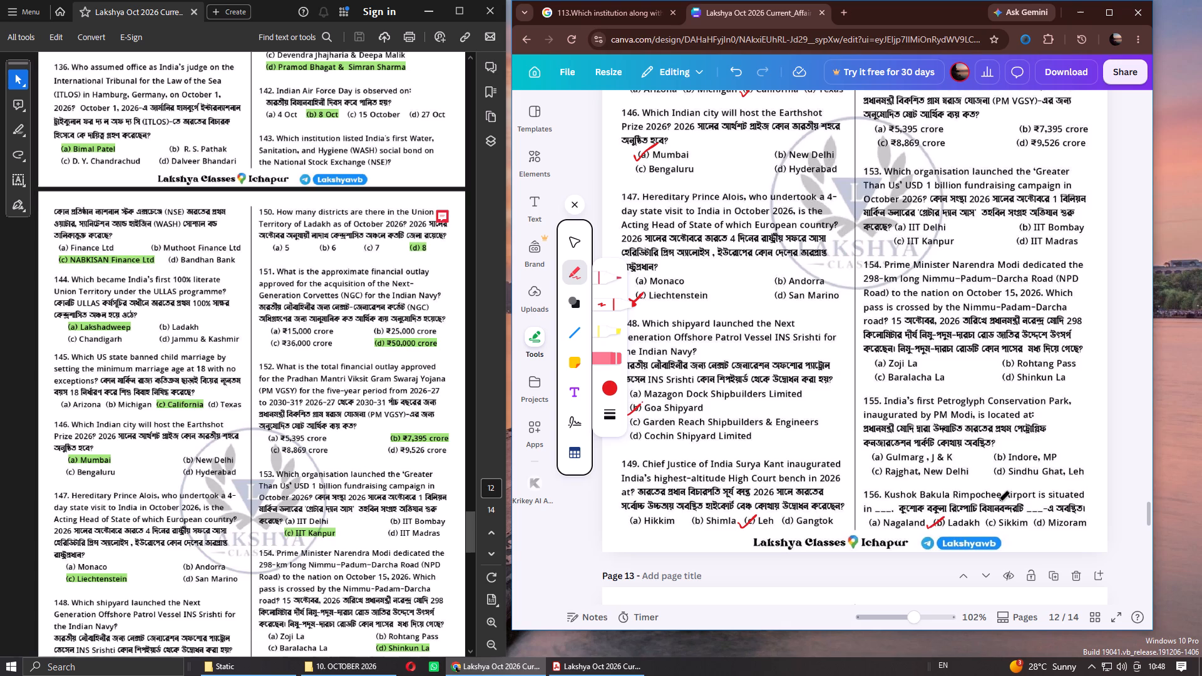
key("ctrl+z")
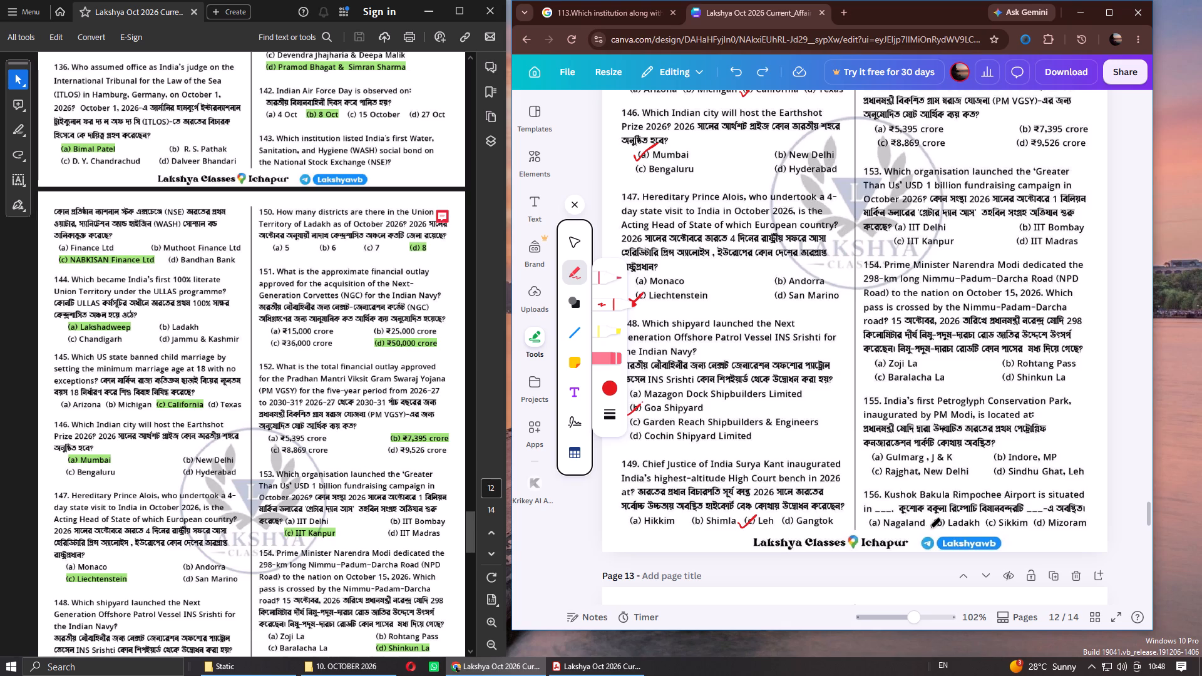
left_click_drag(928, 525, 929, 528)
left_click_drag(929, 528, 942, 521)
left_click_drag(989, 475, 990, 481)
left_click_drag(990, 481, 1002, 471)
key("ctrl+z")
left_click_drag(988, 474, 1013, 466)
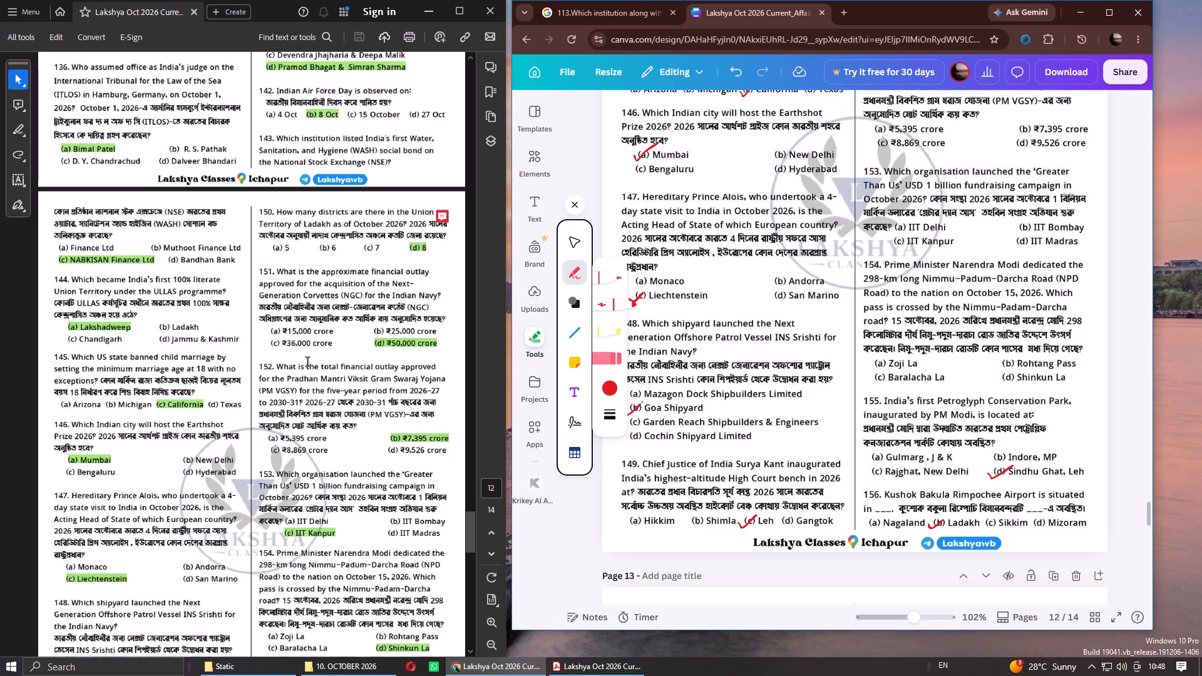
scroll(371, 374, "down", 4)
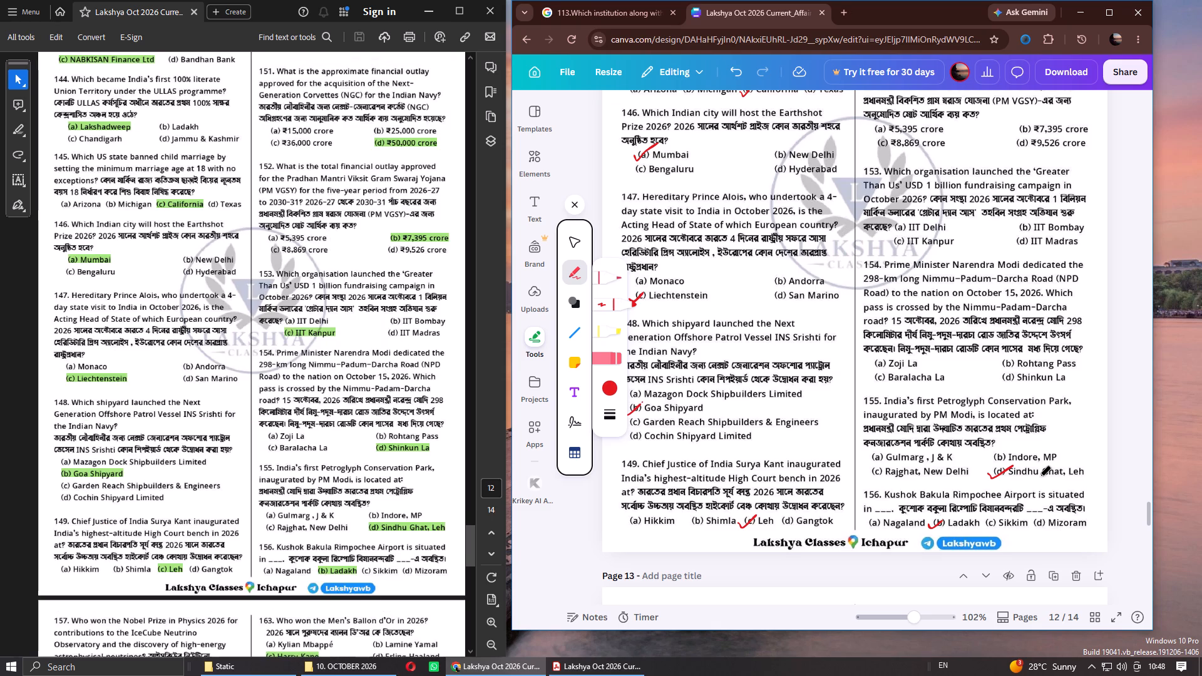
Draw red ticks in page 12's second column beside answers 154(d) Shinkun La, 153(c) IIT Kanpur and 152(b) ₹7,395 crore.
scroll(1039, 476, "up", 1)
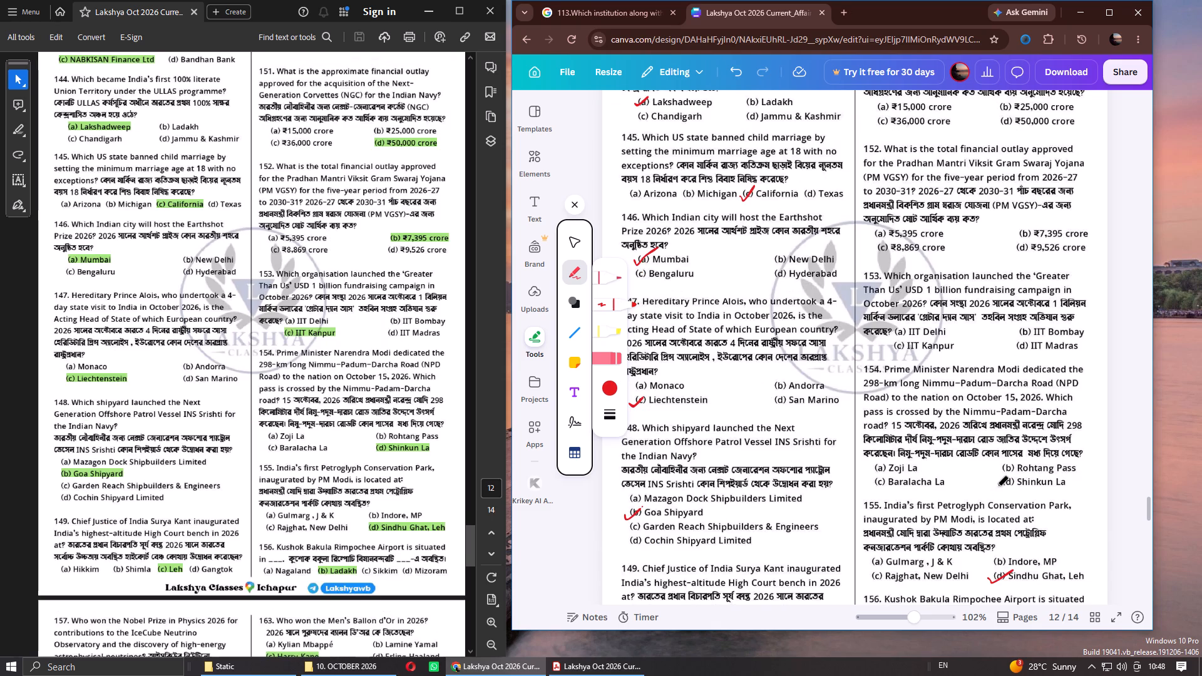
left_click_drag(995, 484, 1012, 476)
left_click_drag(888, 347, 903, 341)
scroll(958, 345, "up", 1)
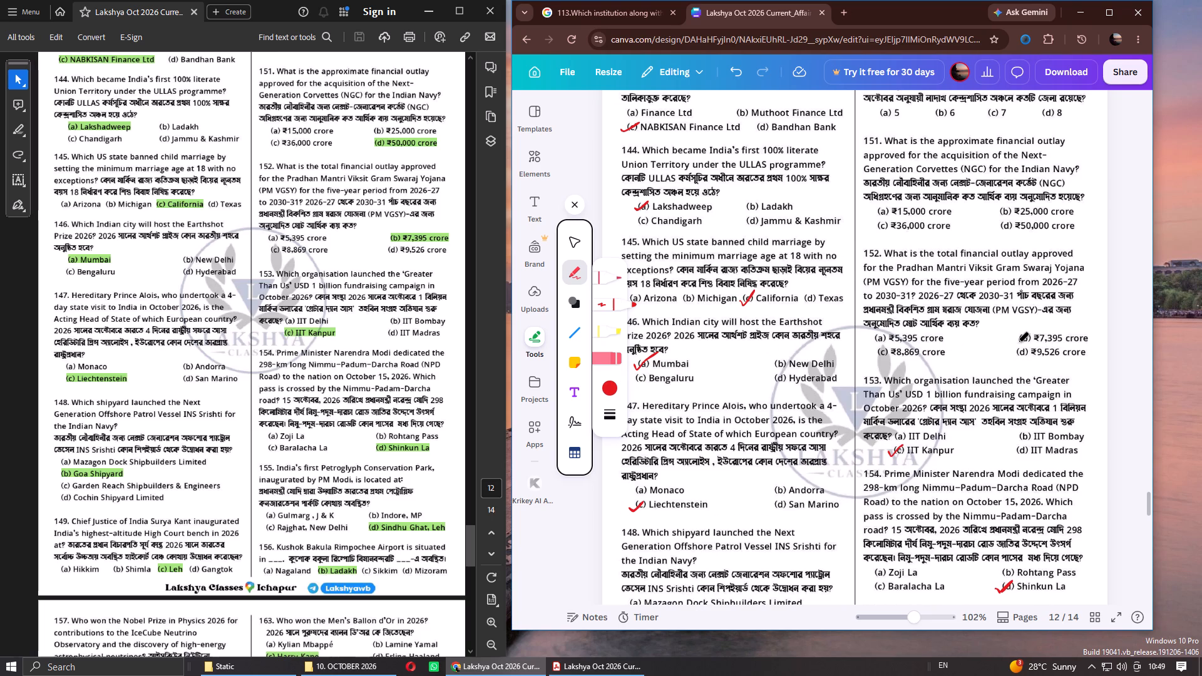
left_click_drag(1015, 339, 1034, 334)
Draw red ticks at the start of page 12's second column beside answers 151(d) ₹50,000 crore and 150(d) 8.
scroll(971, 332, "up", 1)
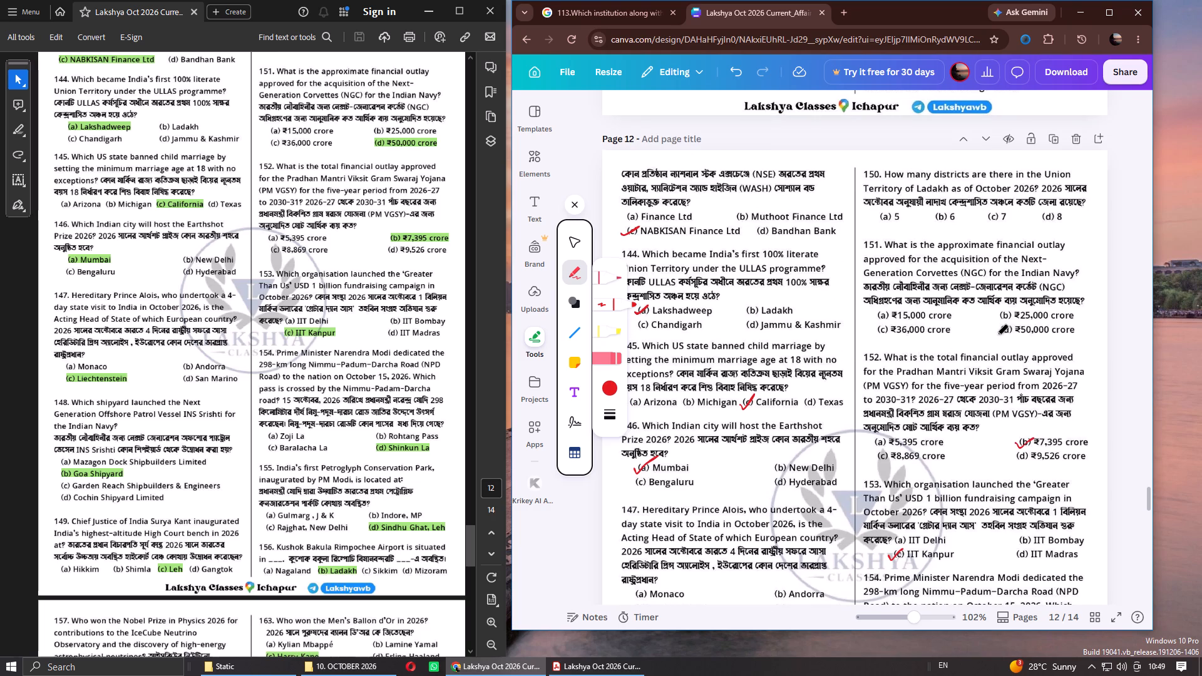
left_click_drag(995, 332, 1005, 329)
left_click_drag(1005, 329, 1006, 328)
left_click_drag(1037, 218, 1051, 211)
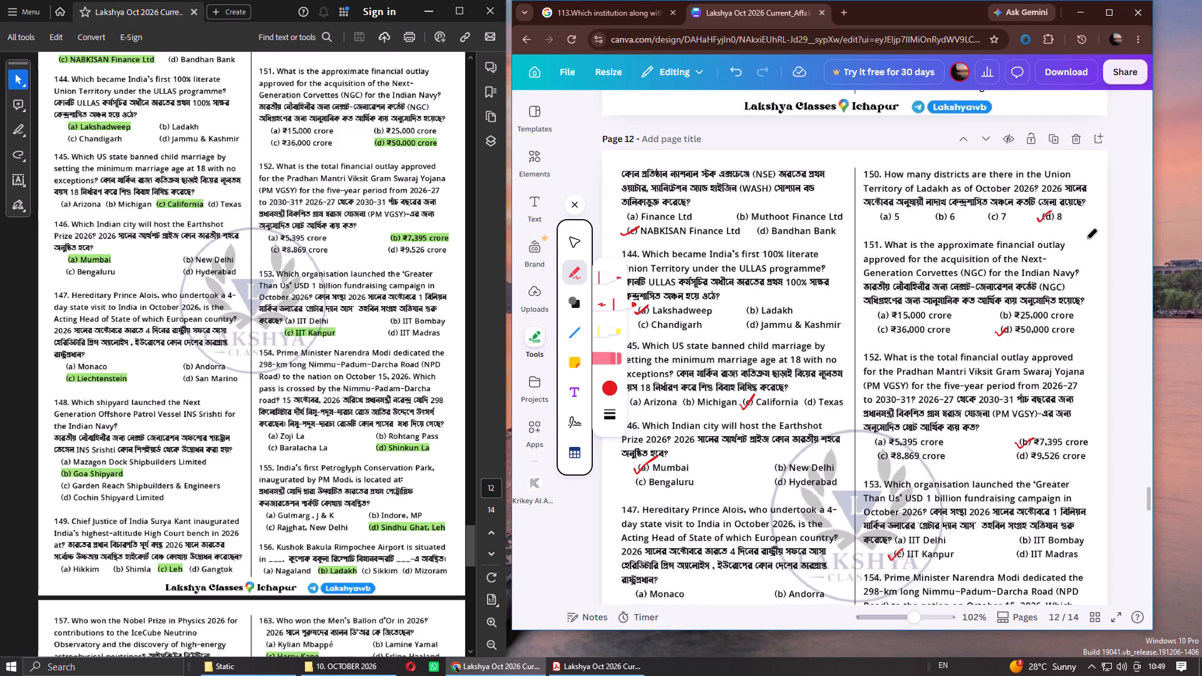
Draw red ticks in page 13's first column beside answers 157(a) Francis Halzen, 158(a) Canada and 159(c) Trap Shooting.
scroll(1007, 276, "down", 1)
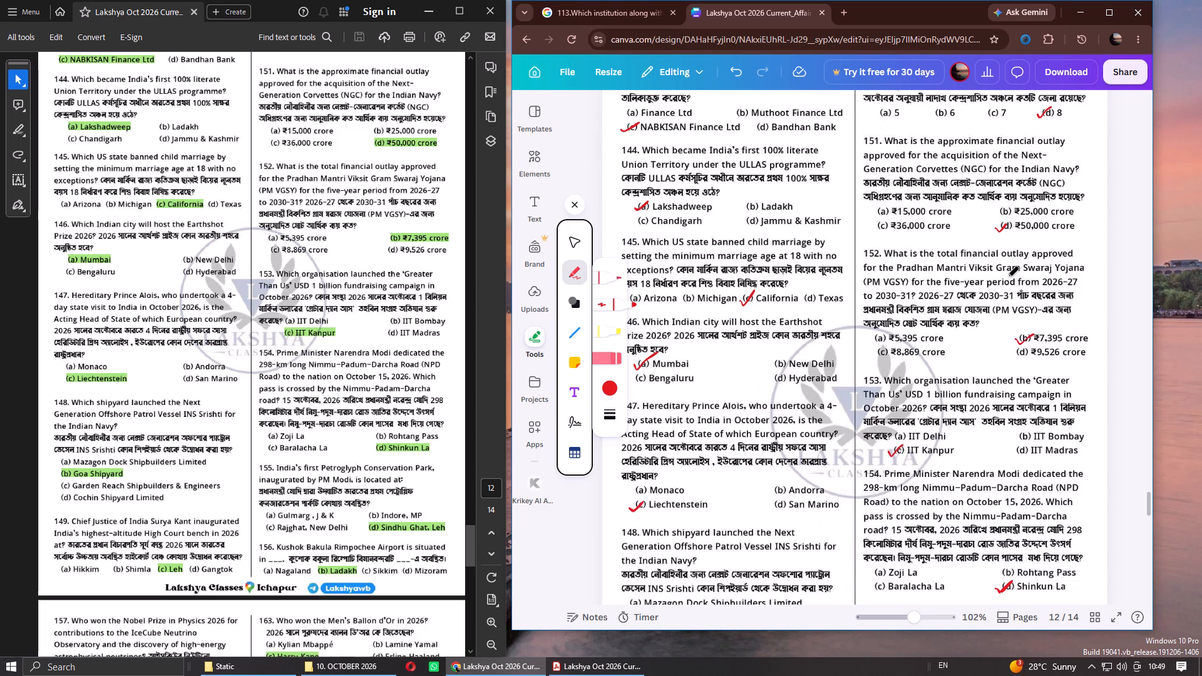
scroll(1007, 277, "down", 2)
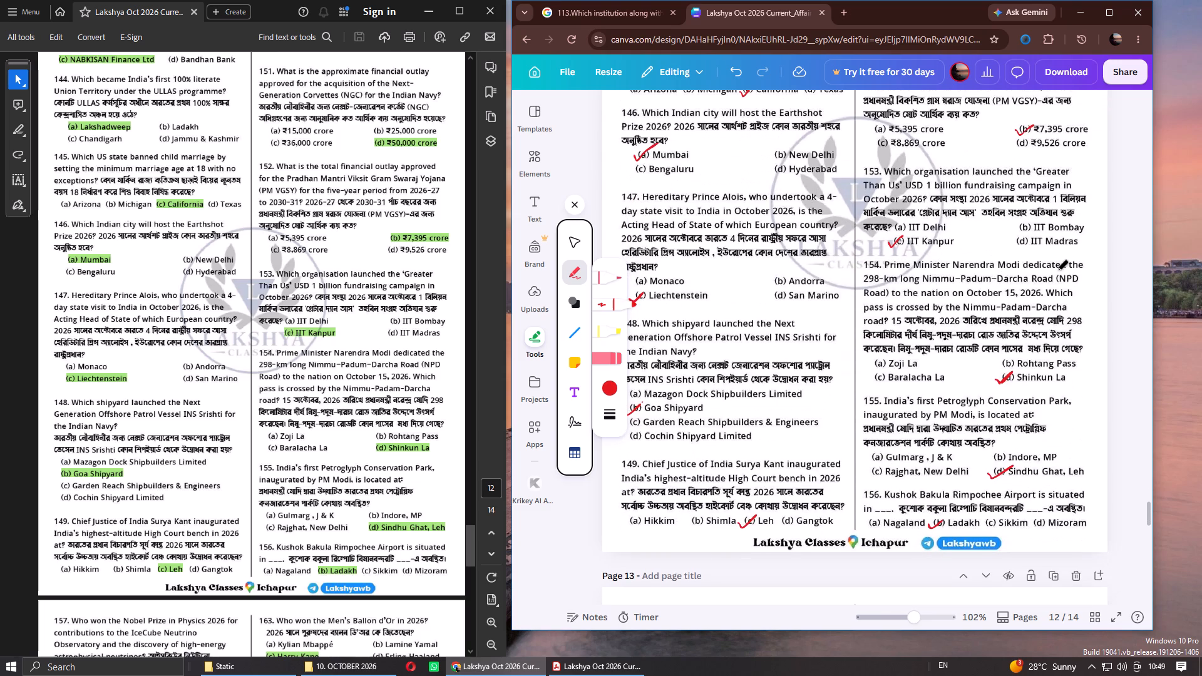
scroll(908, 272, "down", 2)
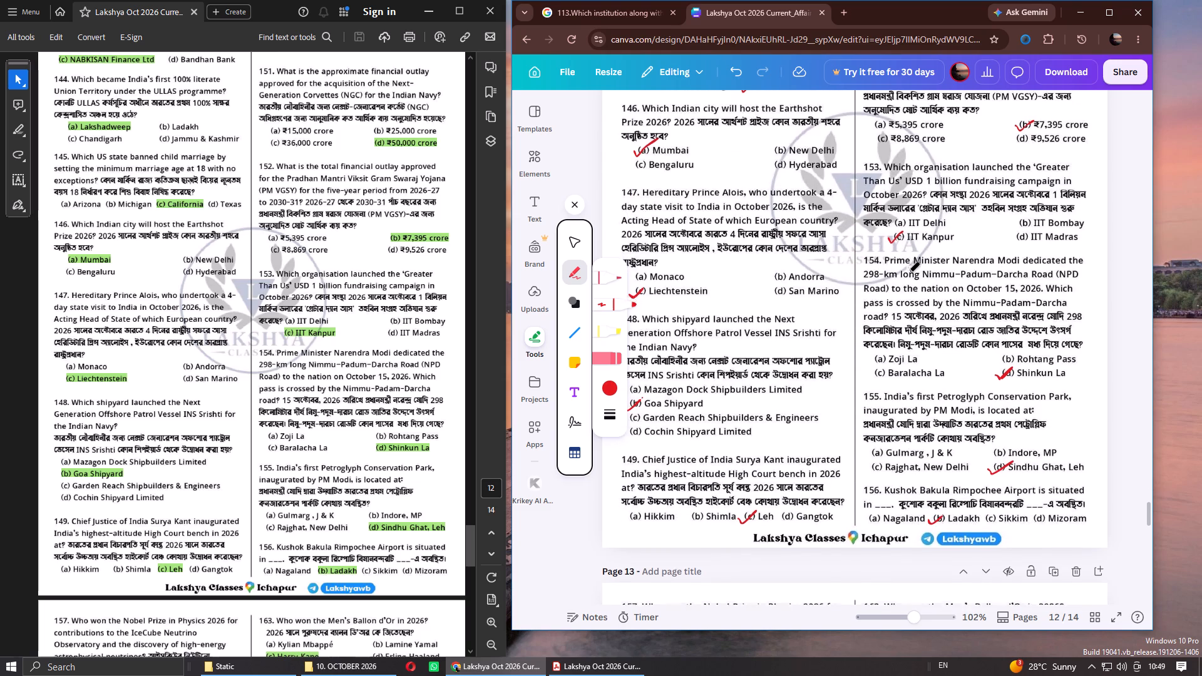
scroll(908, 272, "down", 1)
scroll(784, 346, "up", 1)
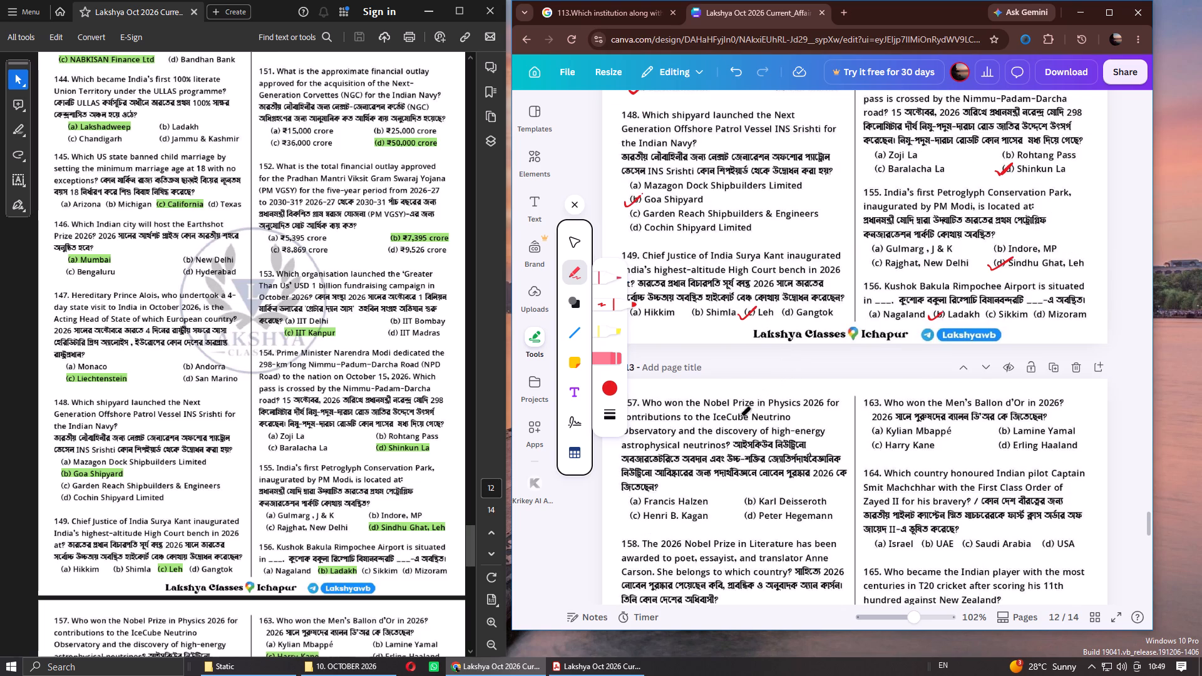
scroll(312, 375, "down", 7)
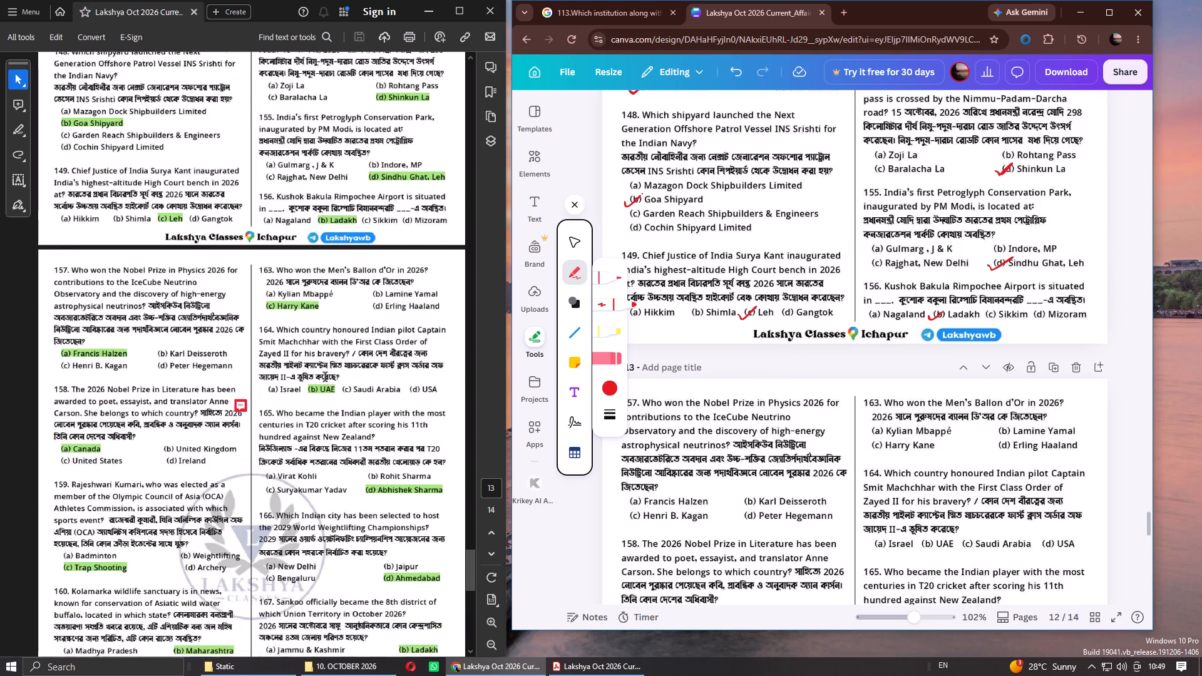
scroll(326, 377, "down", 1)
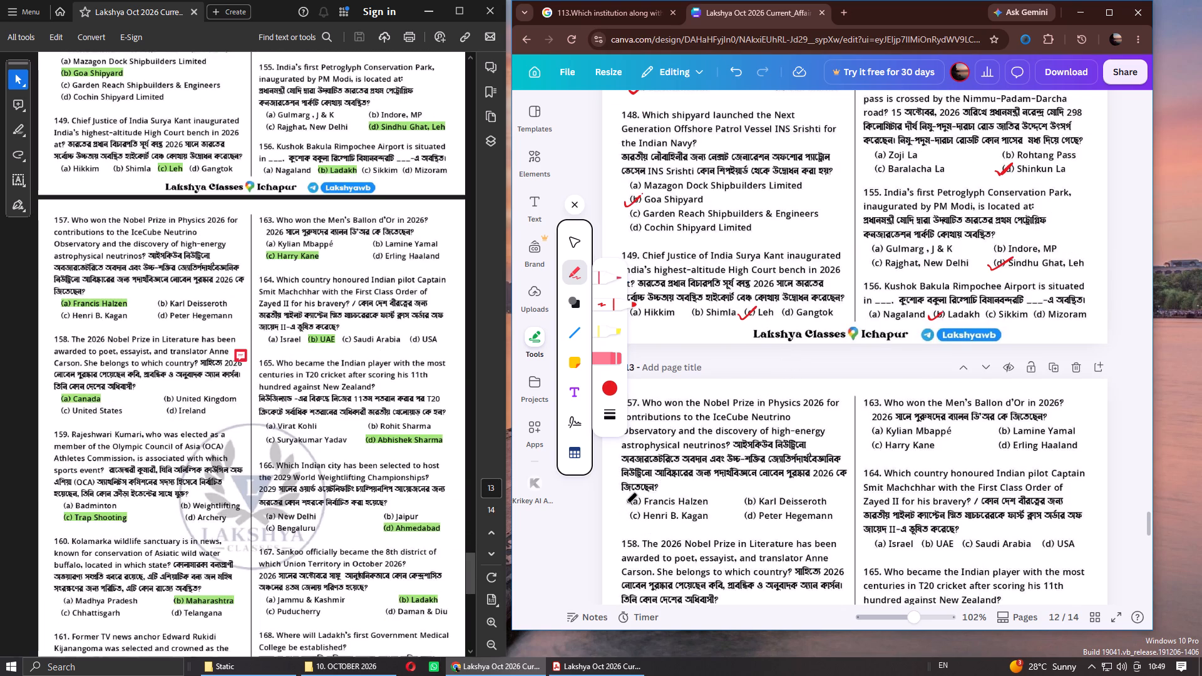
left_click_drag(624, 504, 642, 496)
scroll(721, 450, "down", 1)
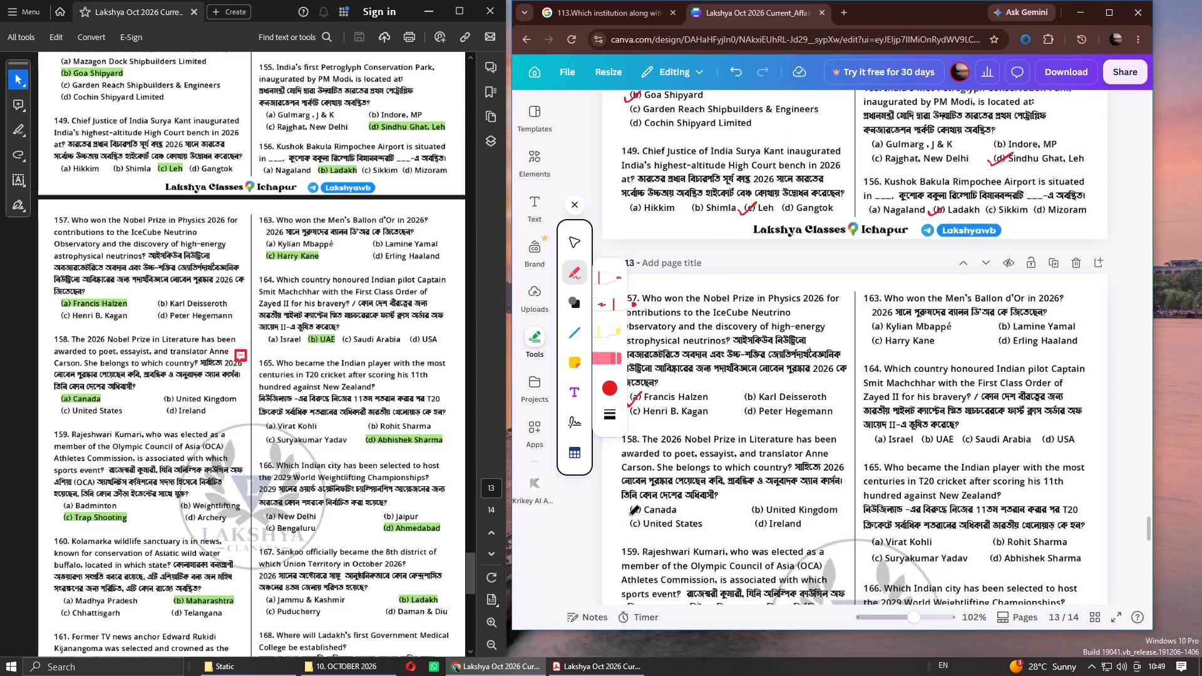
left_click_drag(625, 511, 650, 502)
scroll(702, 456, "down", 1)
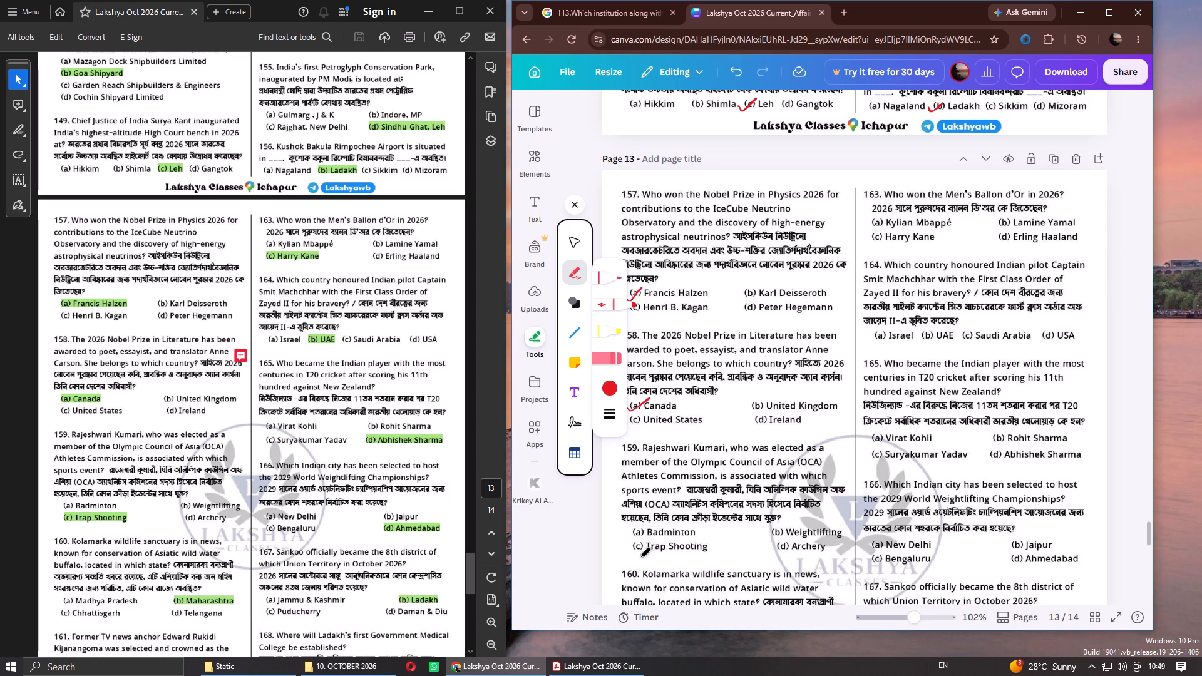
left_click_drag(628, 550, 639, 543)
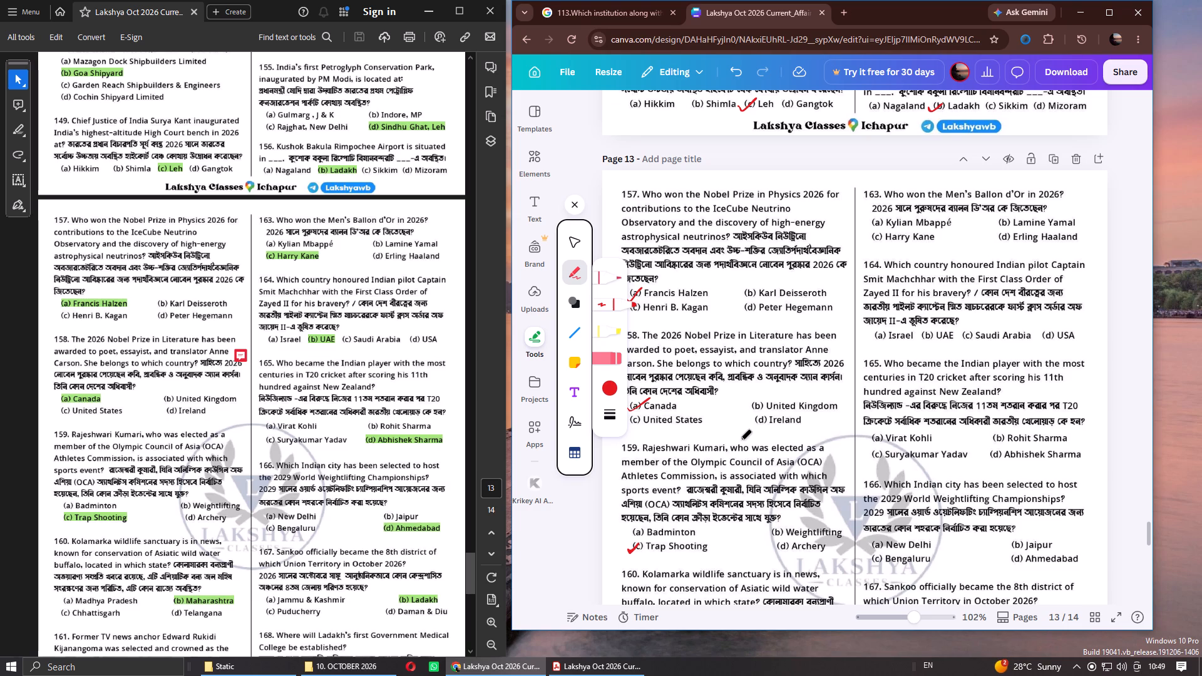
Draw red ticks in page 13's first column beside answers 160(b) Maharashtra, 161(a) Tooro Kingdom and 162(c) 16 October.
scroll(740, 442, "down", 1)
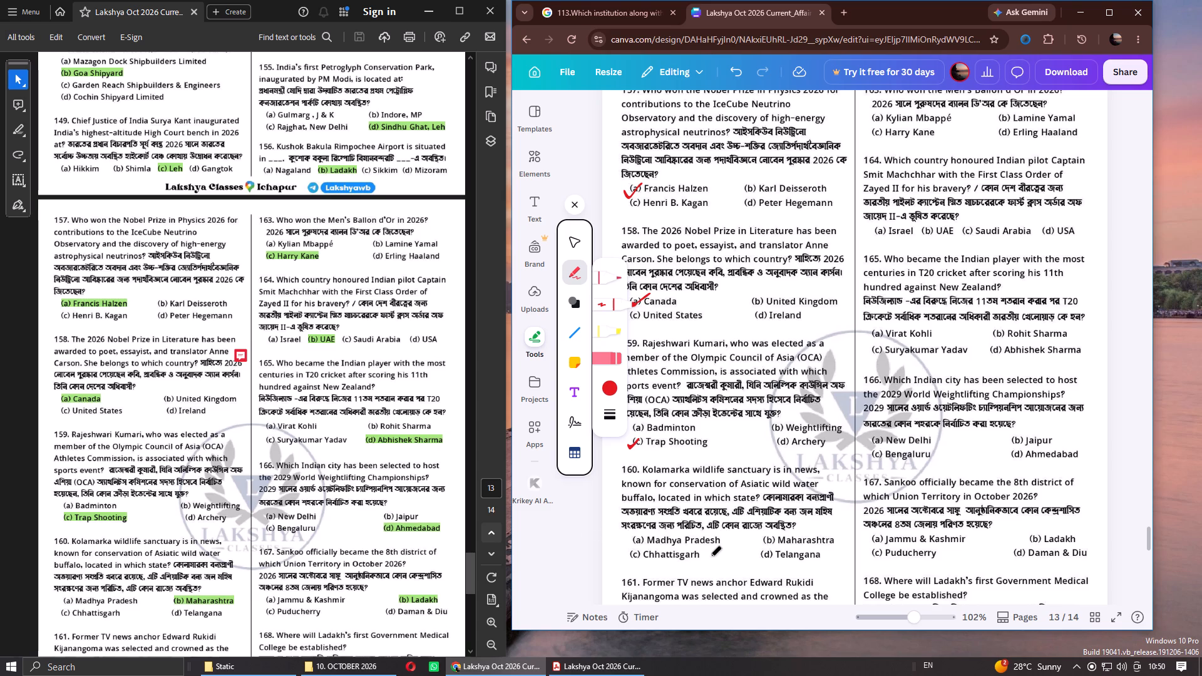
left_click_drag(759, 542, 759, 541)
left_click_drag(759, 541, 773, 534)
scroll(734, 466, "down", 1)
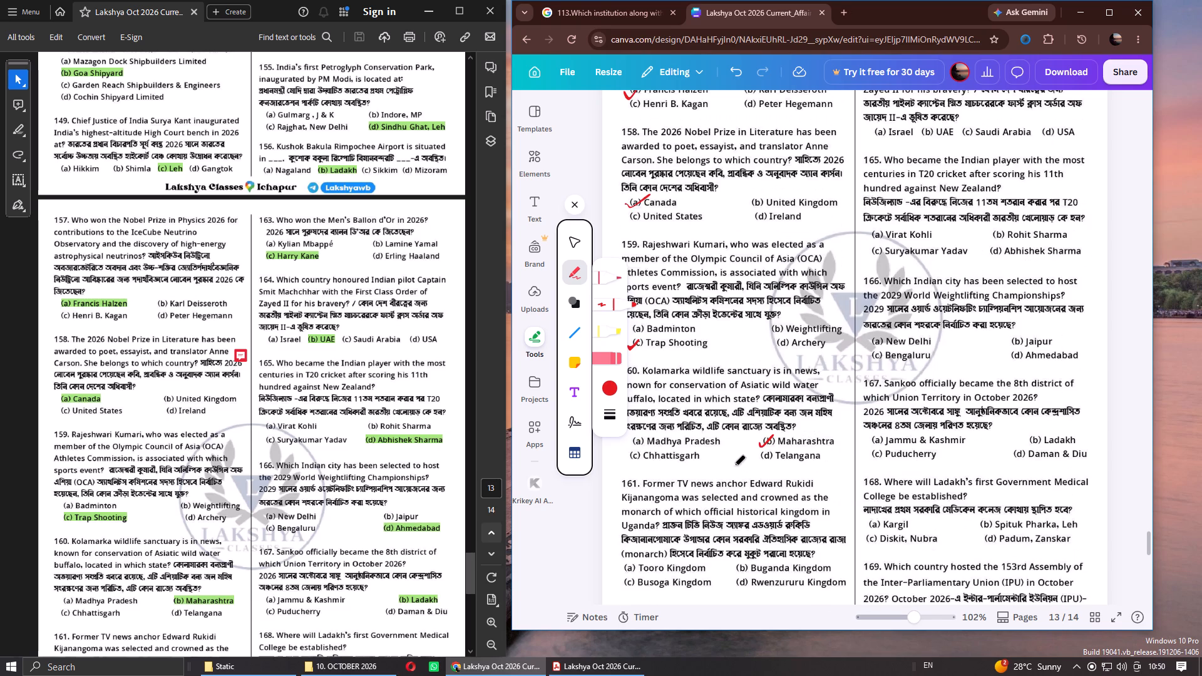
scroll(724, 466, "down", 1)
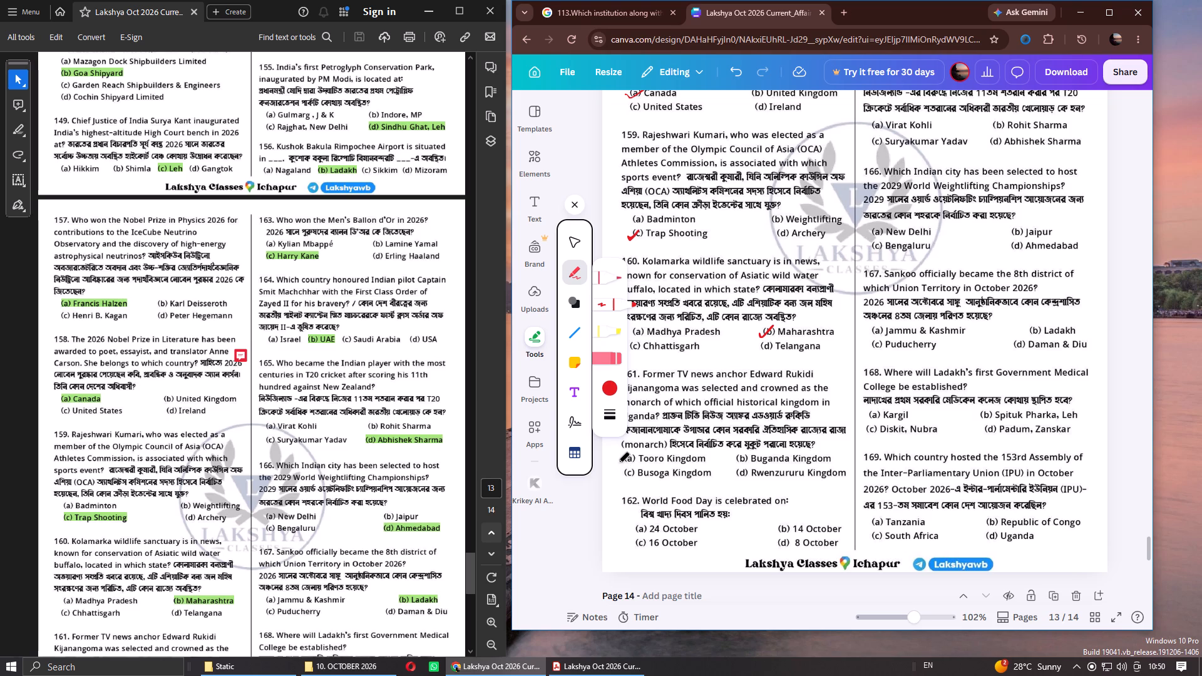
left_click_drag(618, 462, 630, 458)
scroll(759, 428, "up", 1)
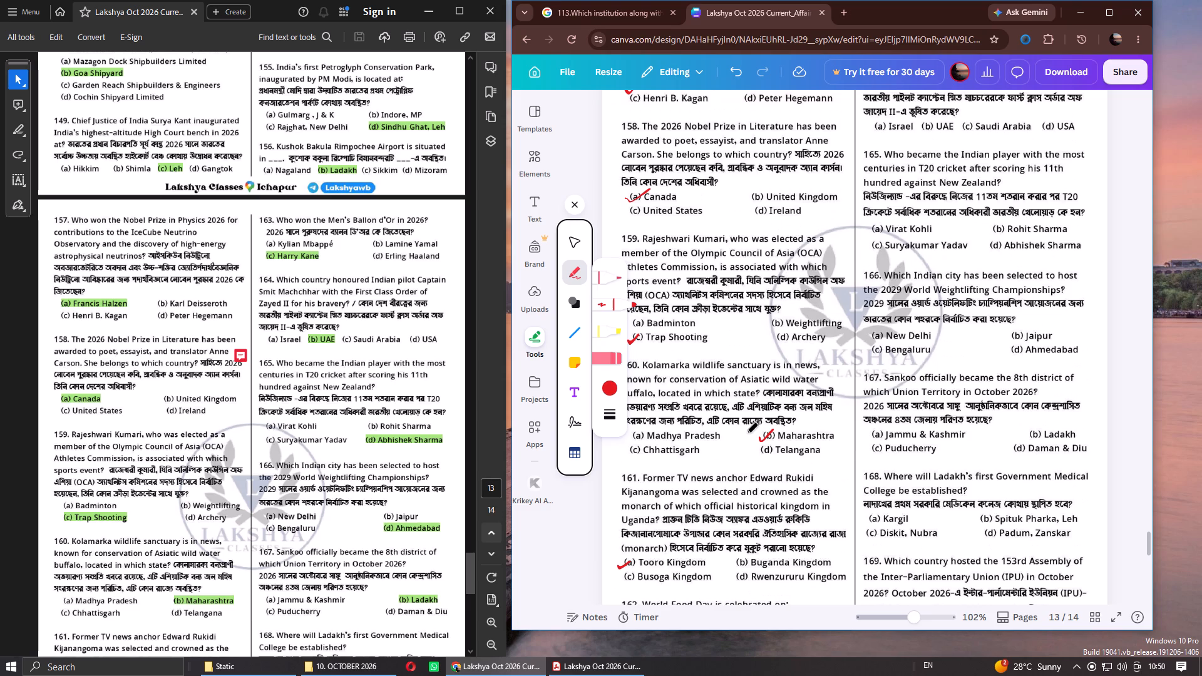
scroll(125, 468, "down", 2)
scroll(718, 478, "down", 2)
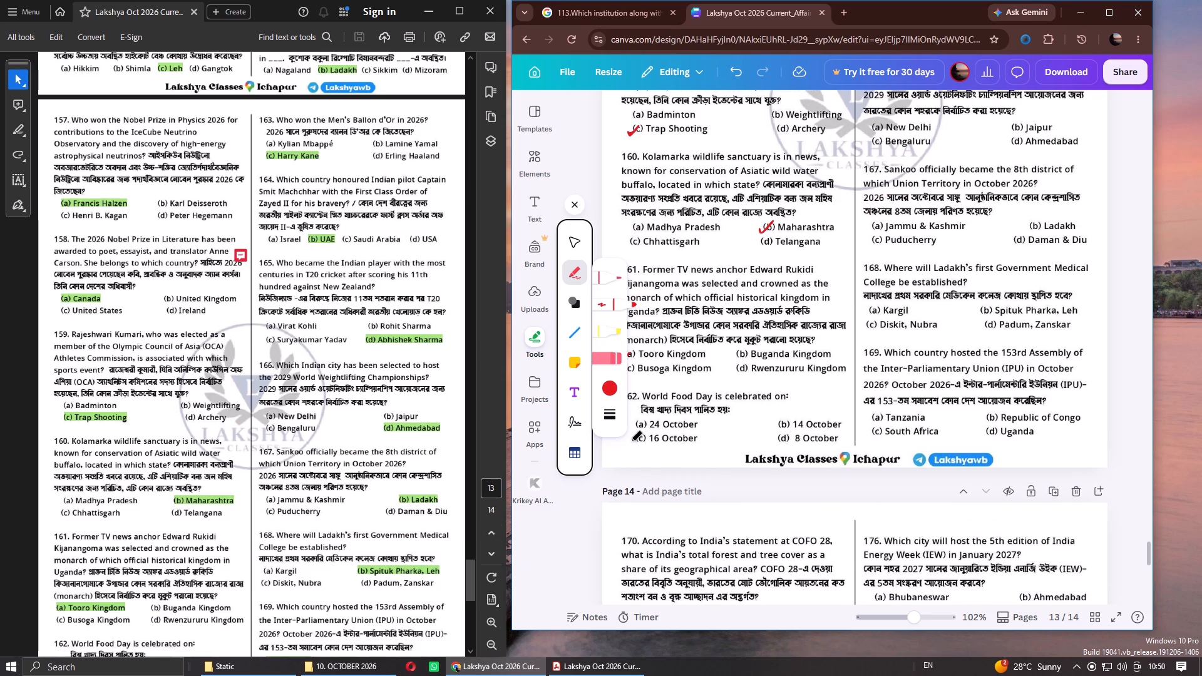
left_click_drag(630, 440, 648, 434)
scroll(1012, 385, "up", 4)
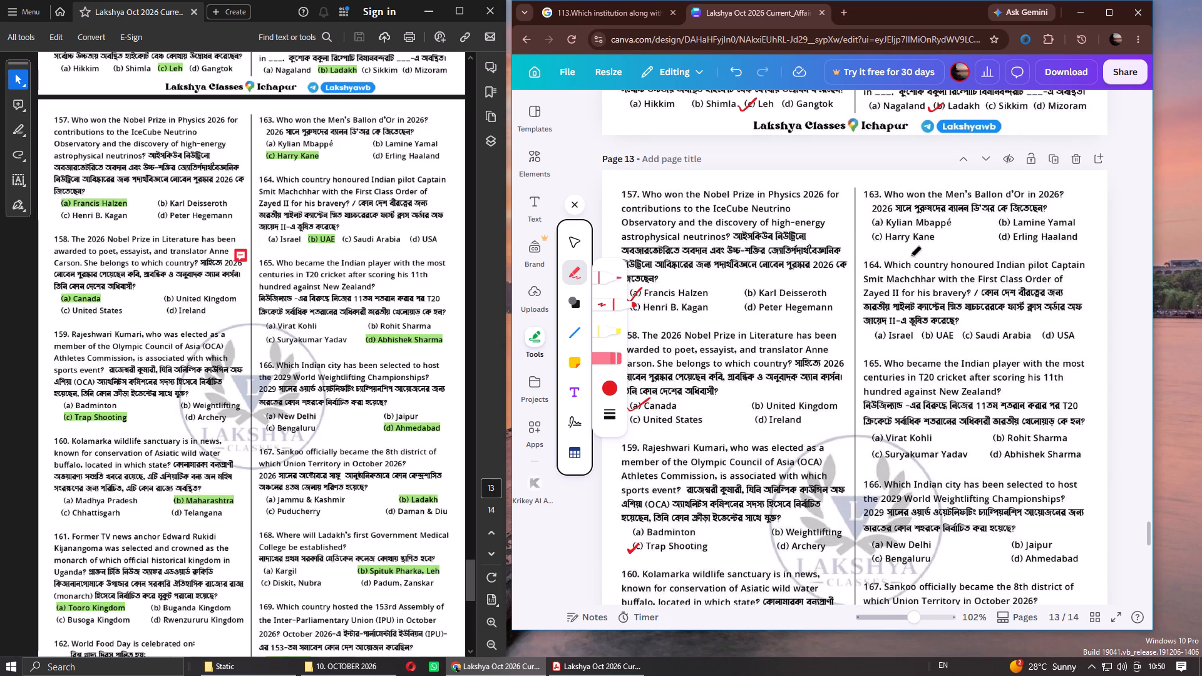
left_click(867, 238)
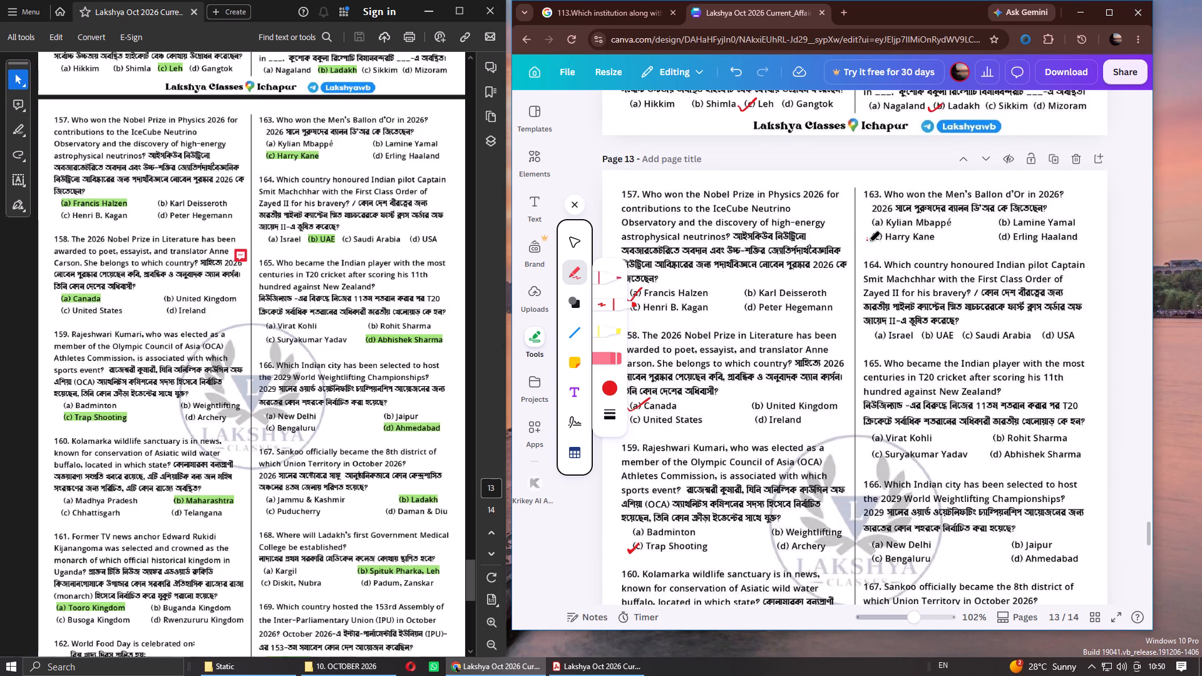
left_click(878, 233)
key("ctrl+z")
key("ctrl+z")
Draw red ticks in page 13's second column beside answers 163(c) Harry Kane, 164(b) UAE, 165(d) Abhishek Sharma and 166(d) Ahmedabad.
left_click_drag(866, 239, 881, 233)
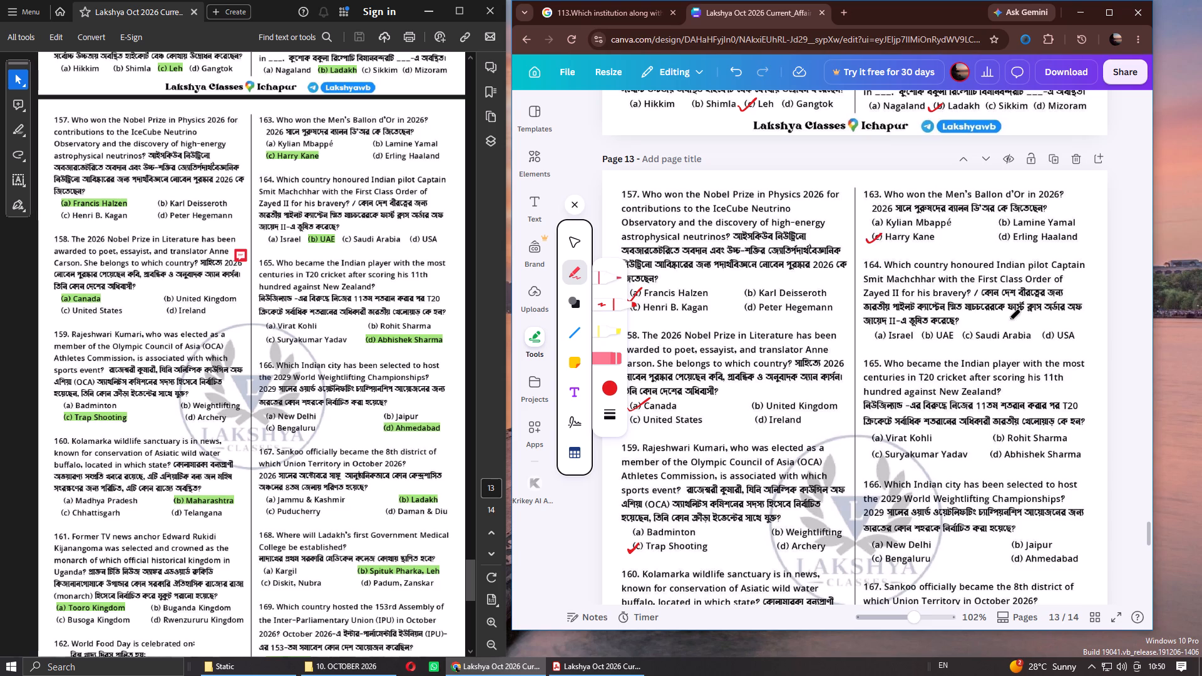
left_click_drag(917, 338, 933, 331)
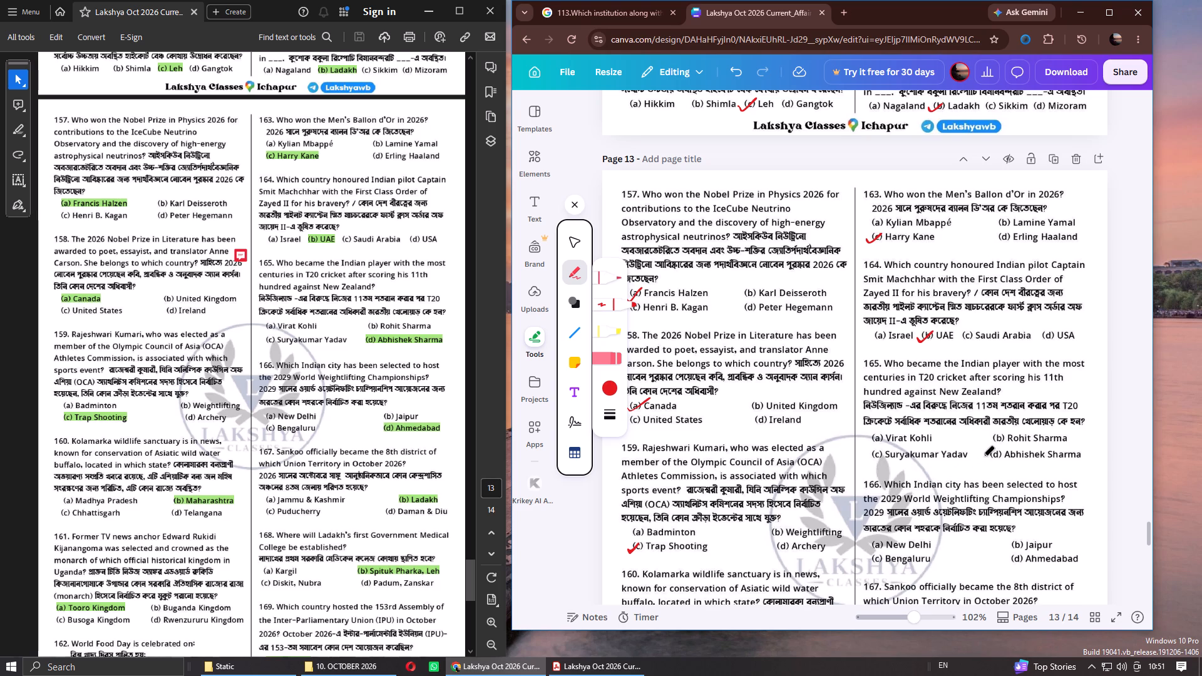
left_click_drag(985, 458, 1000, 447)
scroll(1034, 445, "down", 1)
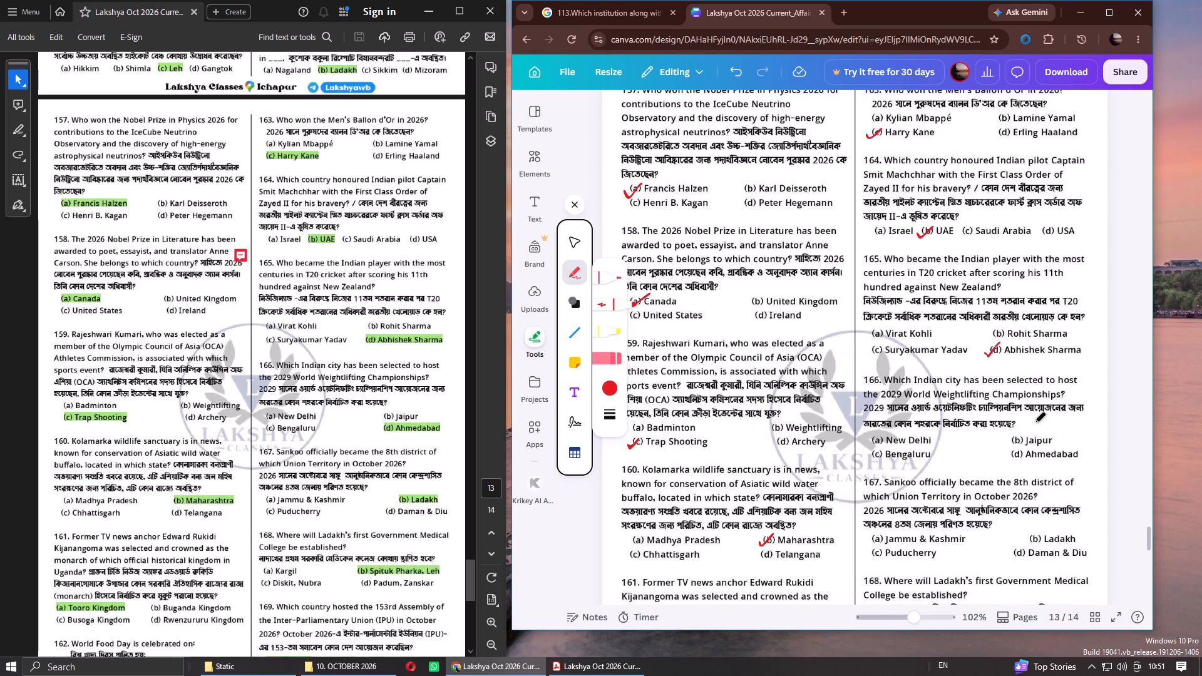
scroll(987, 406, "down", 1)
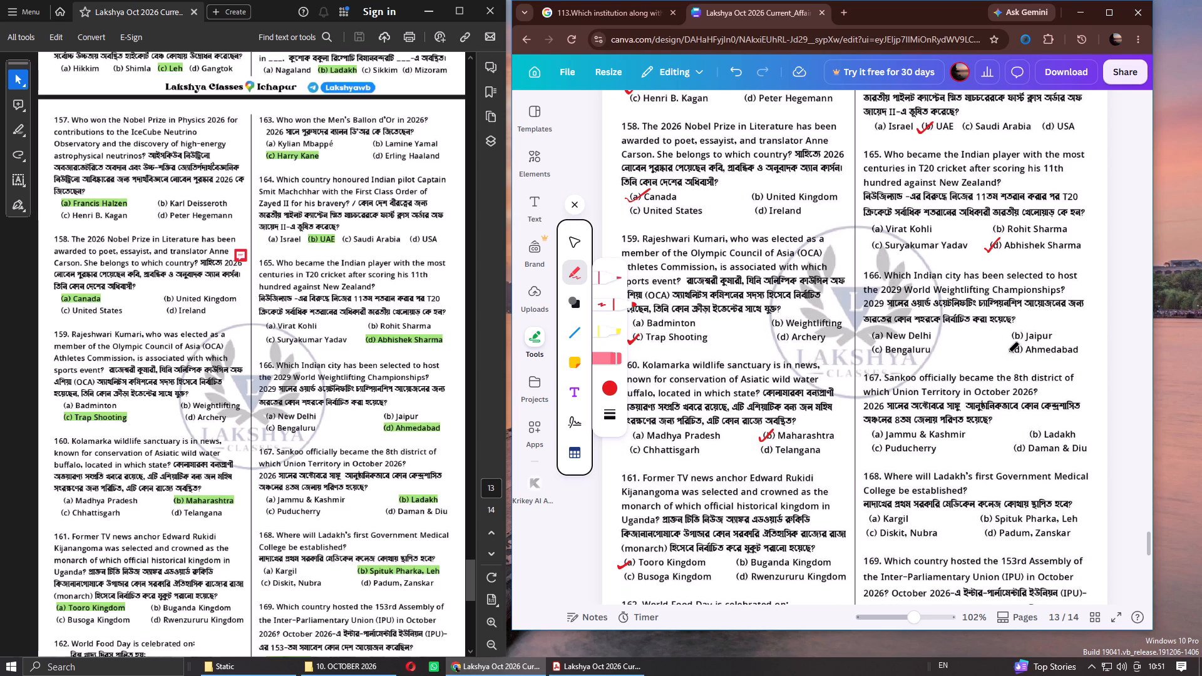
left_click_drag(1005, 351, 1024, 347)
Draw red ticks in page 13's second column beside answers 167(b) Ladakh, 168(b) Spituk Pharka, Leh and 169(a) Tanzania.
scroll(958, 352, "down", 1)
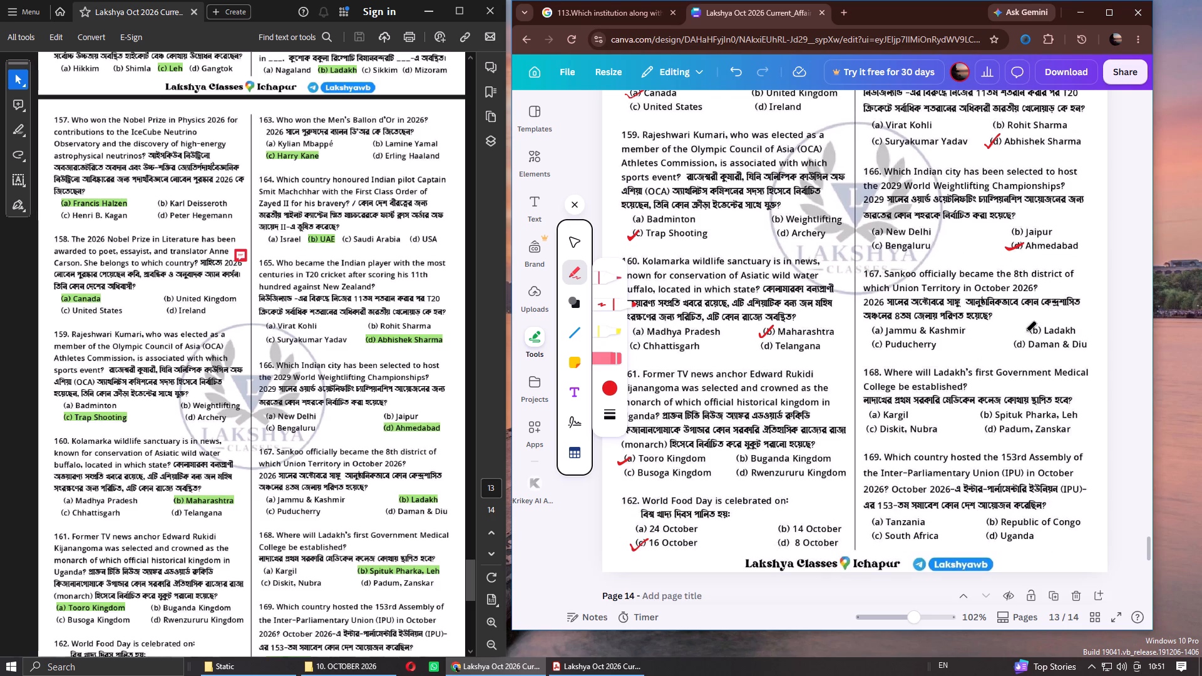
left_click_drag(1025, 330, 1041, 314)
left_click_drag(976, 416, 993, 411)
scroll(918, 329, "down", 1)
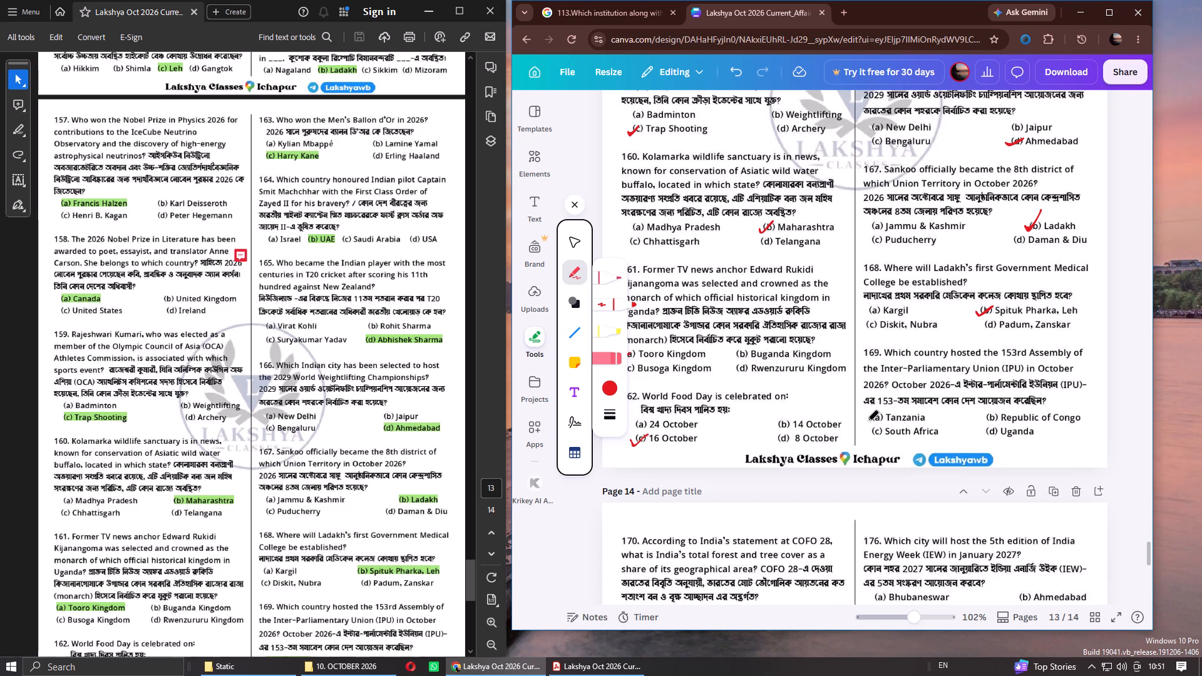
left_click_drag(865, 421, 893, 410)
key("ctrl+z")
left_click_drag(868, 418, 884, 415)
left_click_drag(884, 415, 886, 414)
Draw red ticks in page 14's first column beside answers 170(a) 25.17% and 171(a) Shashi Tharoor.
scroll(933, 343, "down", 1)
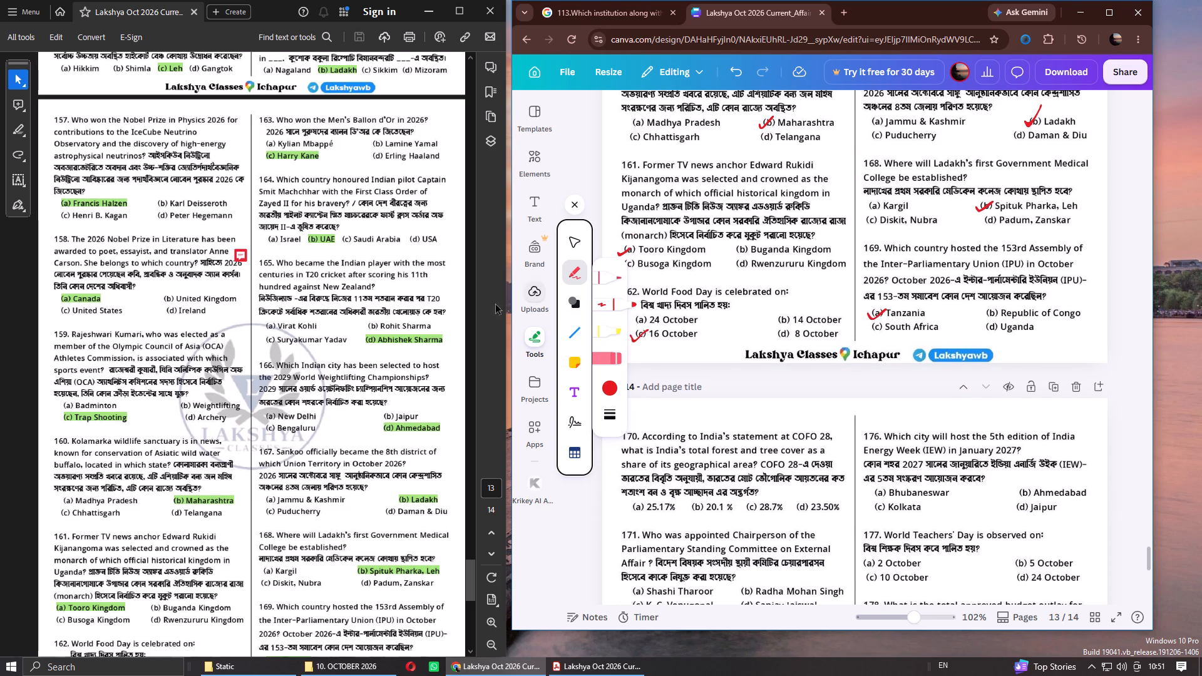
scroll(486, 307, "down", 1)
scroll(359, 320, "down", 3)
scroll(927, 325, "down", 2)
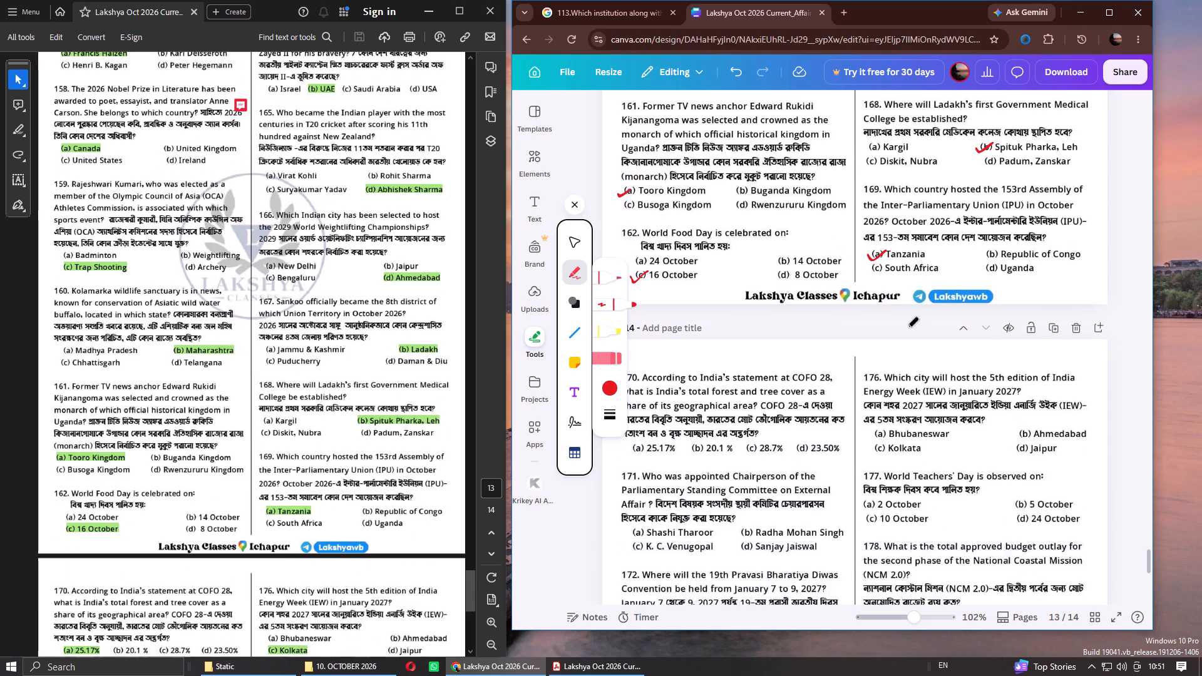
scroll(799, 314, "up", 1)
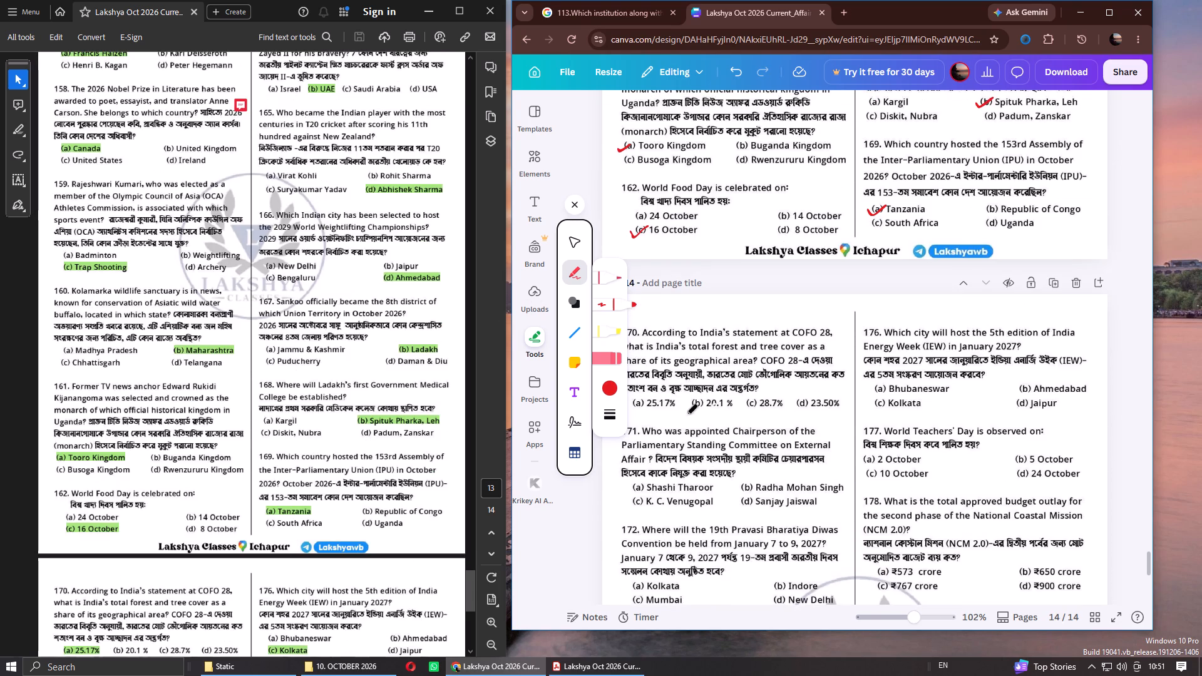
left_click_drag(630, 406, 630, 407)
left_click_drag(630, 407, 642, 398)
scroll(83, 377, "down", 3)
scroll(303, 324, "down", 3)
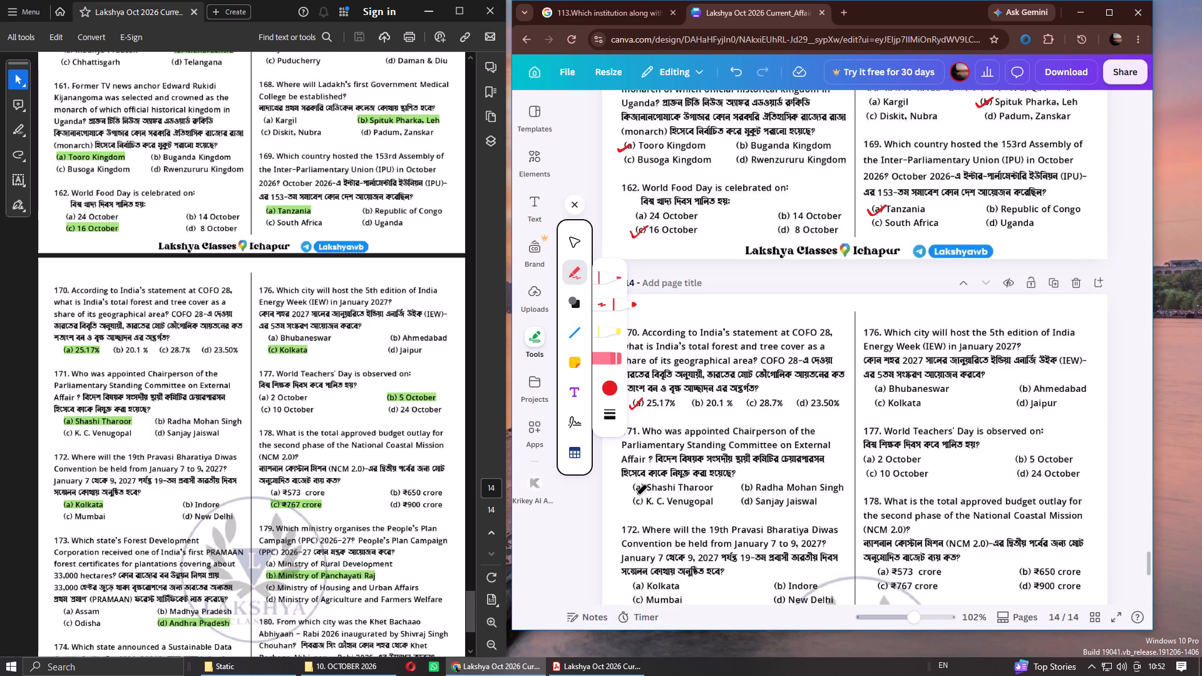
left_click_drag(628, 489, 628, 493)
left_click_drag(628, 493, 645, 484)
Draw red ticks in page 14's first column beside answers 173(d) Andhra Pradesh, 174(c) Karnataka and 175(c) New Delhi.
scroll(743, 437, "down", 2)
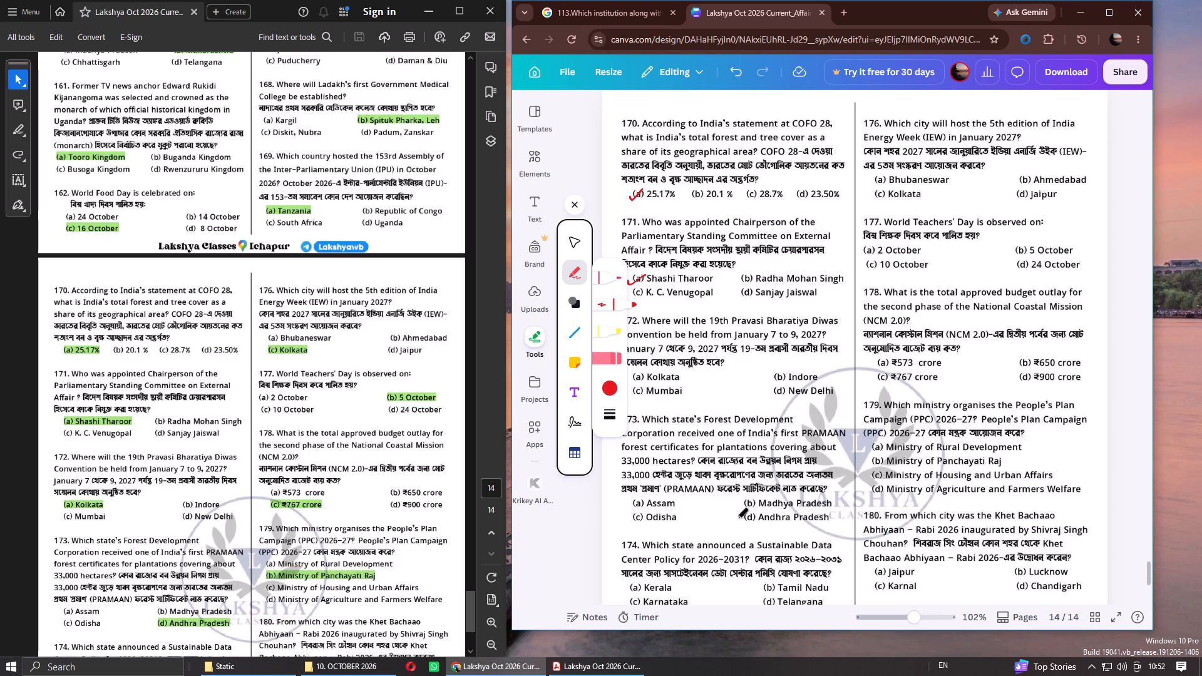
left_click_drag(740, 521, 759, 512)
scroll(711, 425, "down", 1)
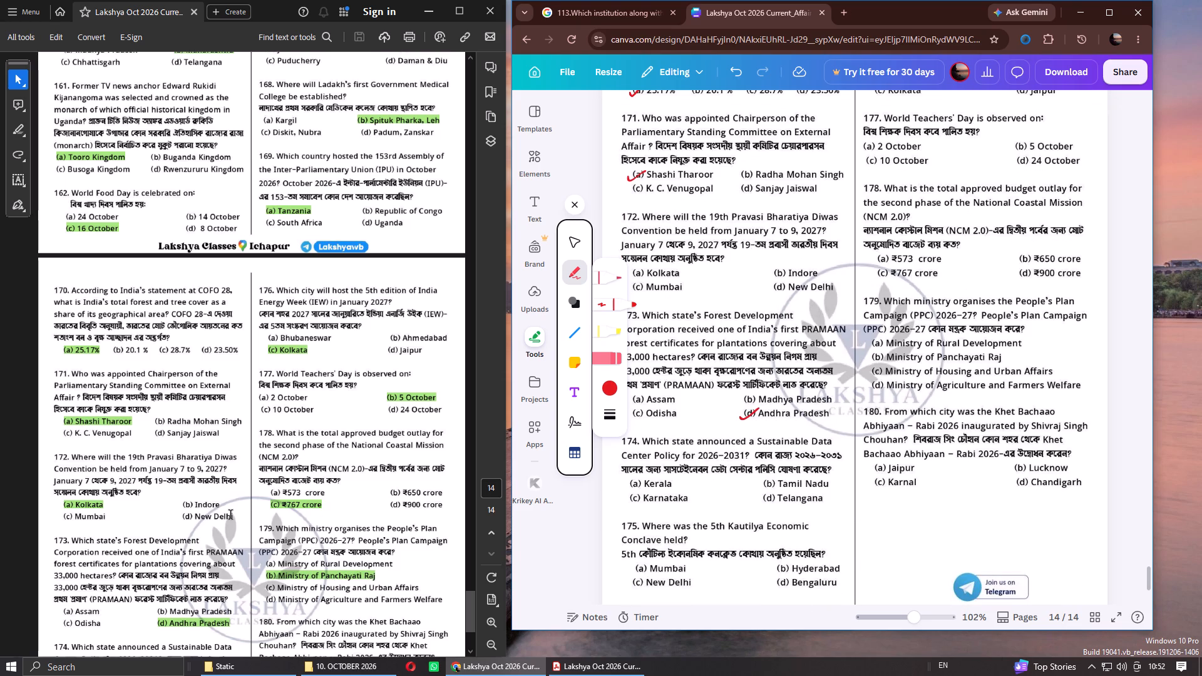
scroll(231, 515, "down", 2)
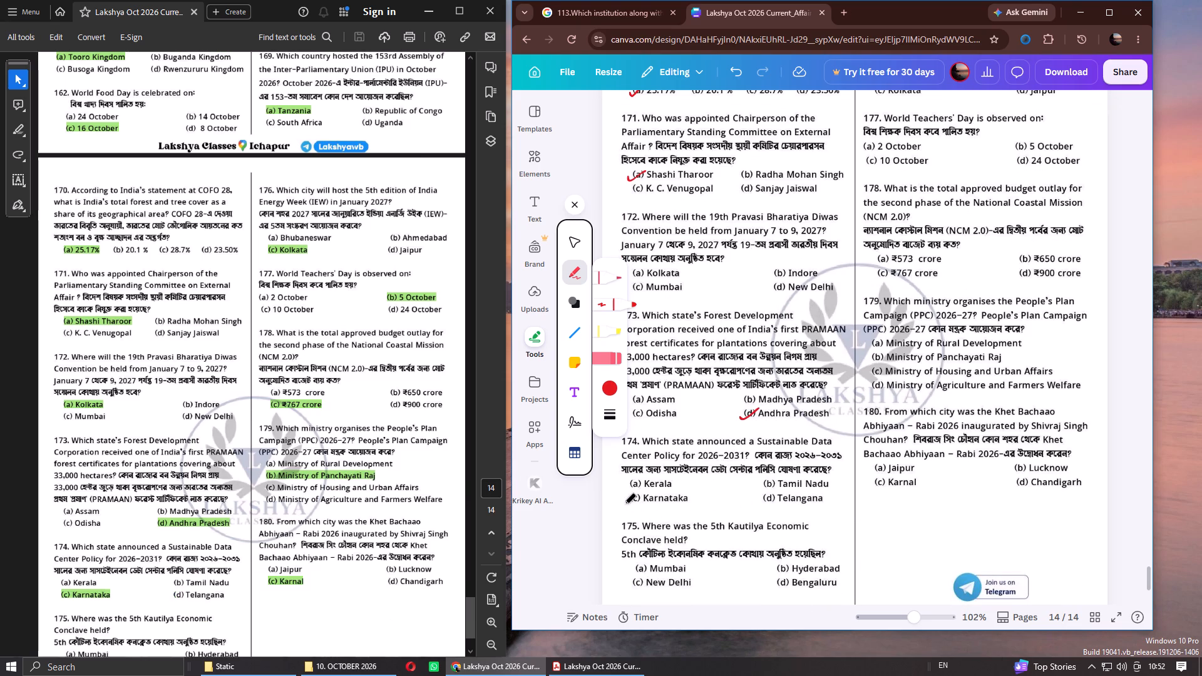
left_click_drag(624, 501, 650, 489)
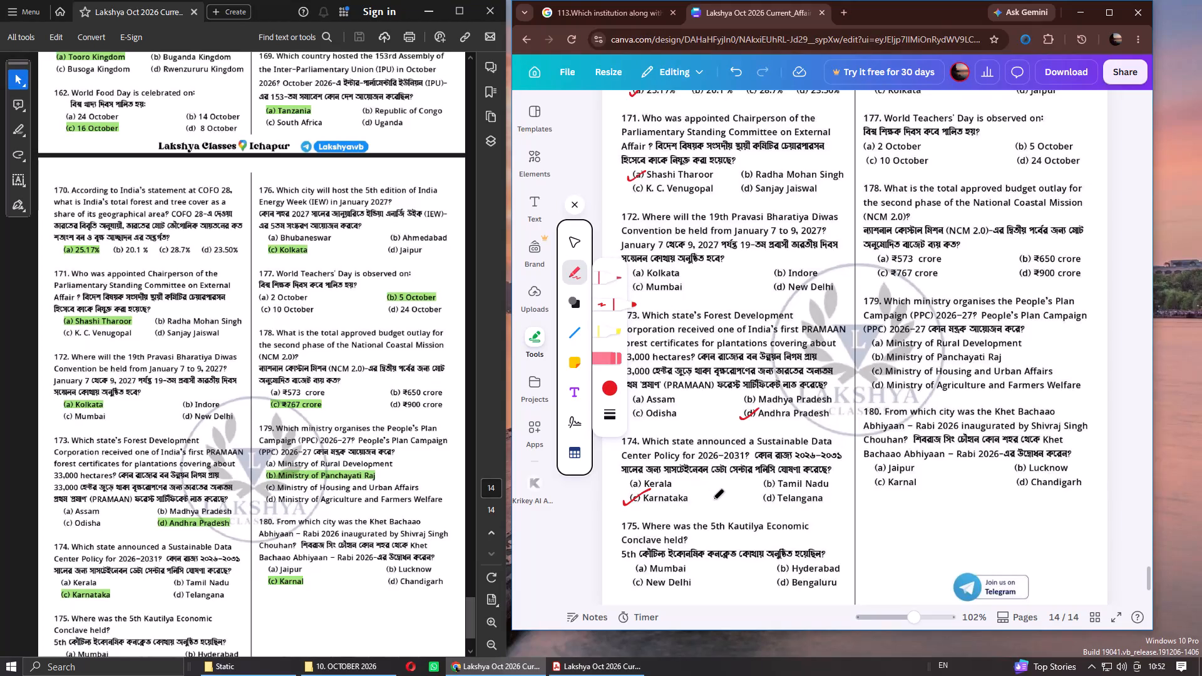
scroll(724, 496, "down", 1)
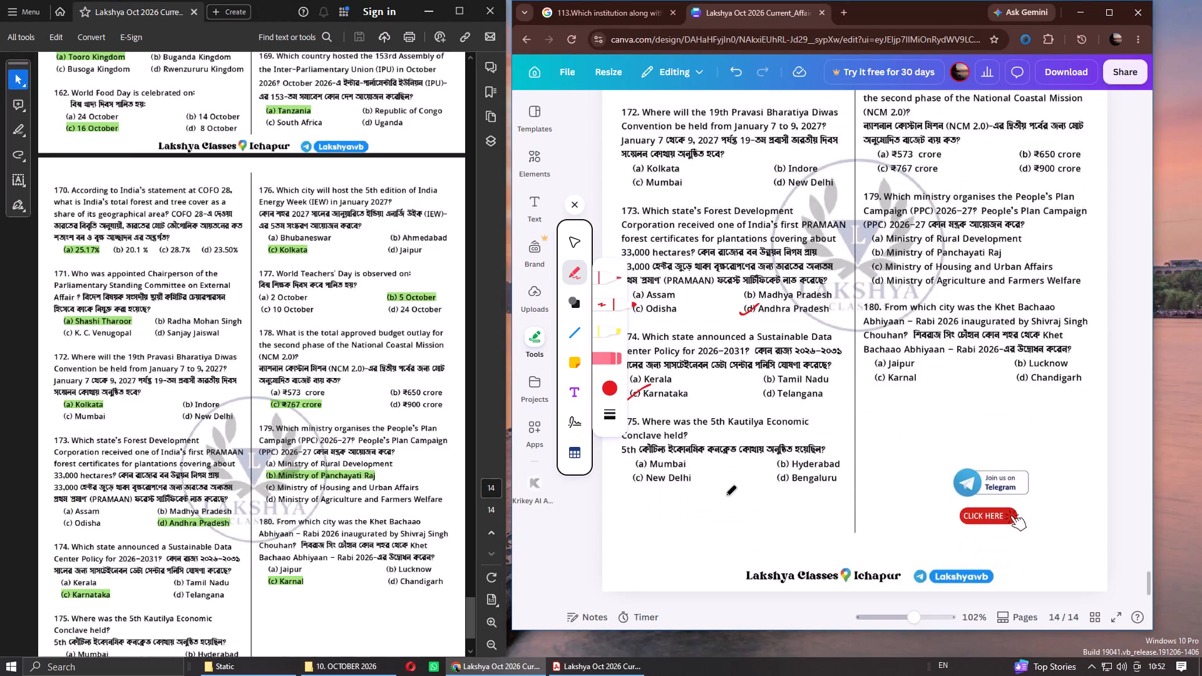
scroll(184, 496, "down", 2)
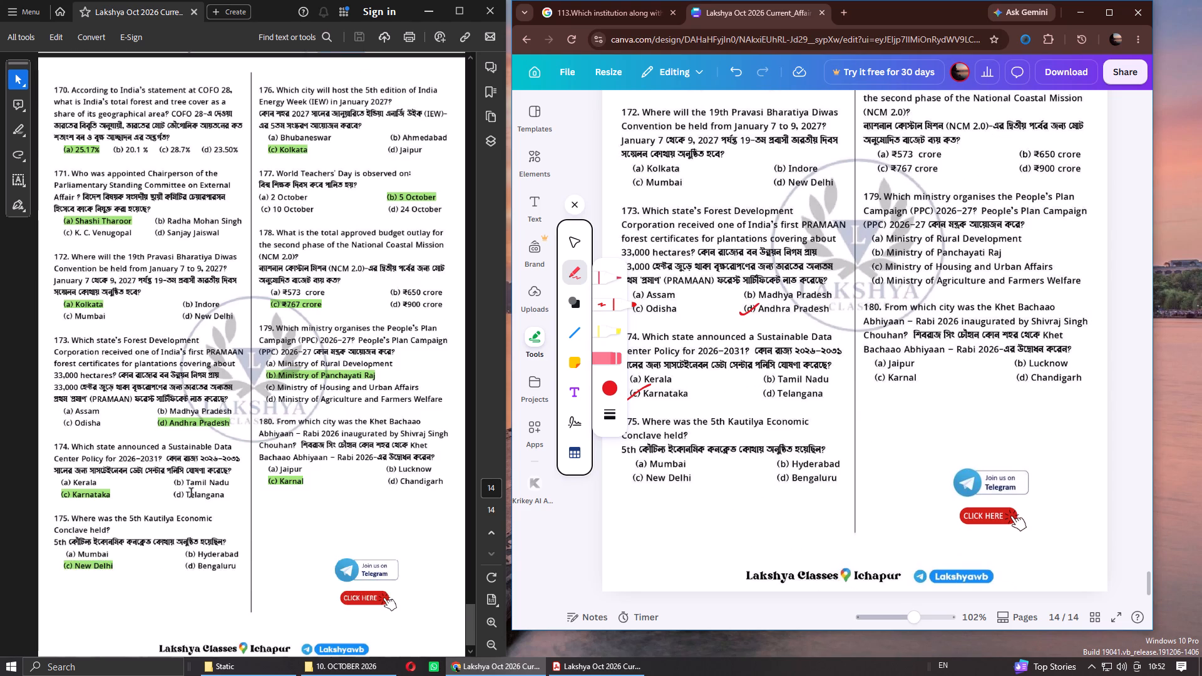
left_click_drag(627, 481, 639, 476)
left_click_drag(639, 476, 640, 476)
Draw red ticks in page 14's second column beside answers 176(c) Kolkata, 177(b) 5 October and 178(c) ₹767 crore.
scroll(907, 384, "up", 1)
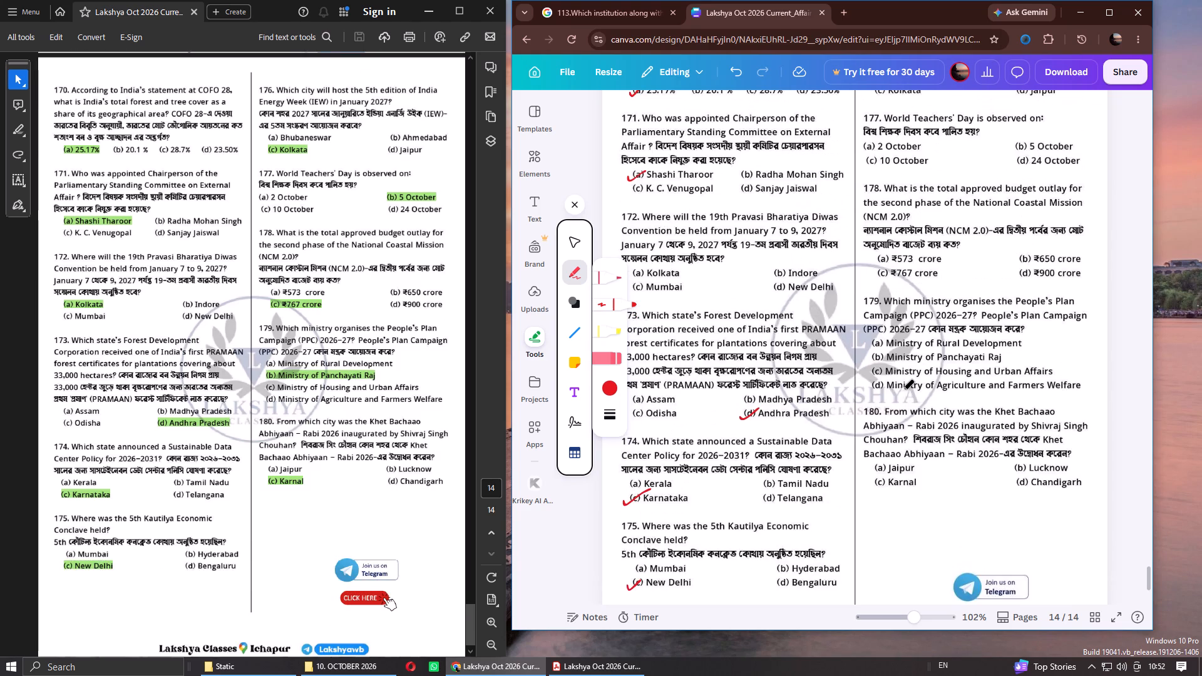
scroll(903, 390, "up", 2)
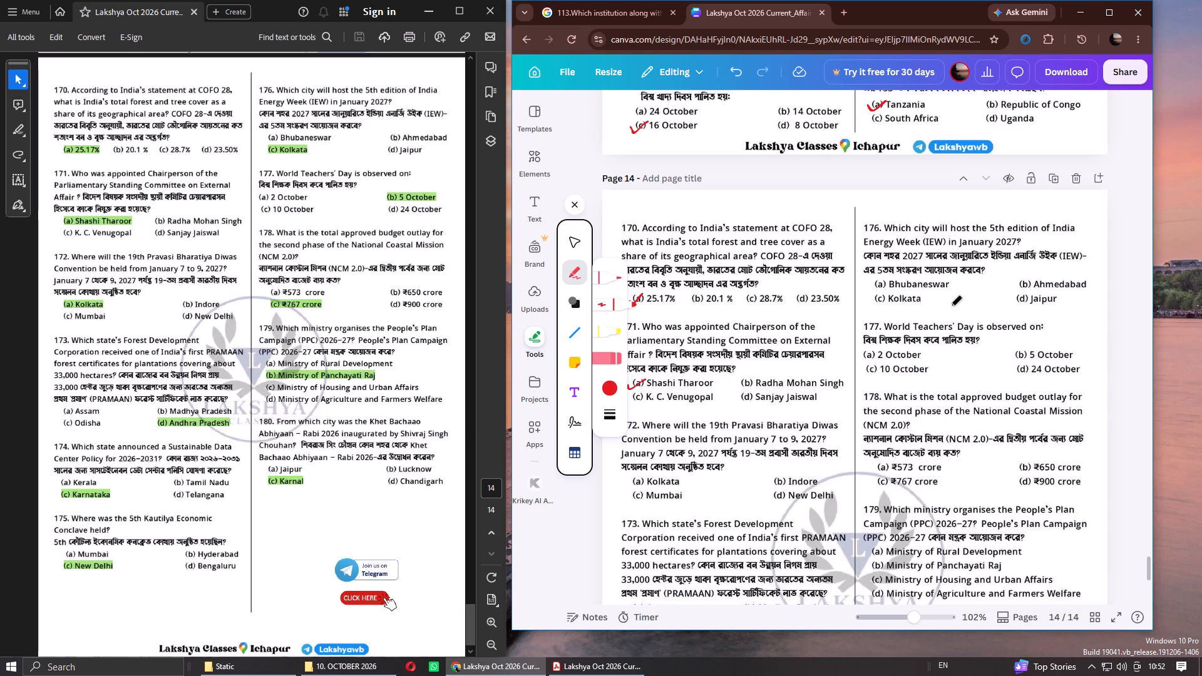
left_click_drag(870, 301, 883, 292)
left_click_drag(883, 292, 884, 291)
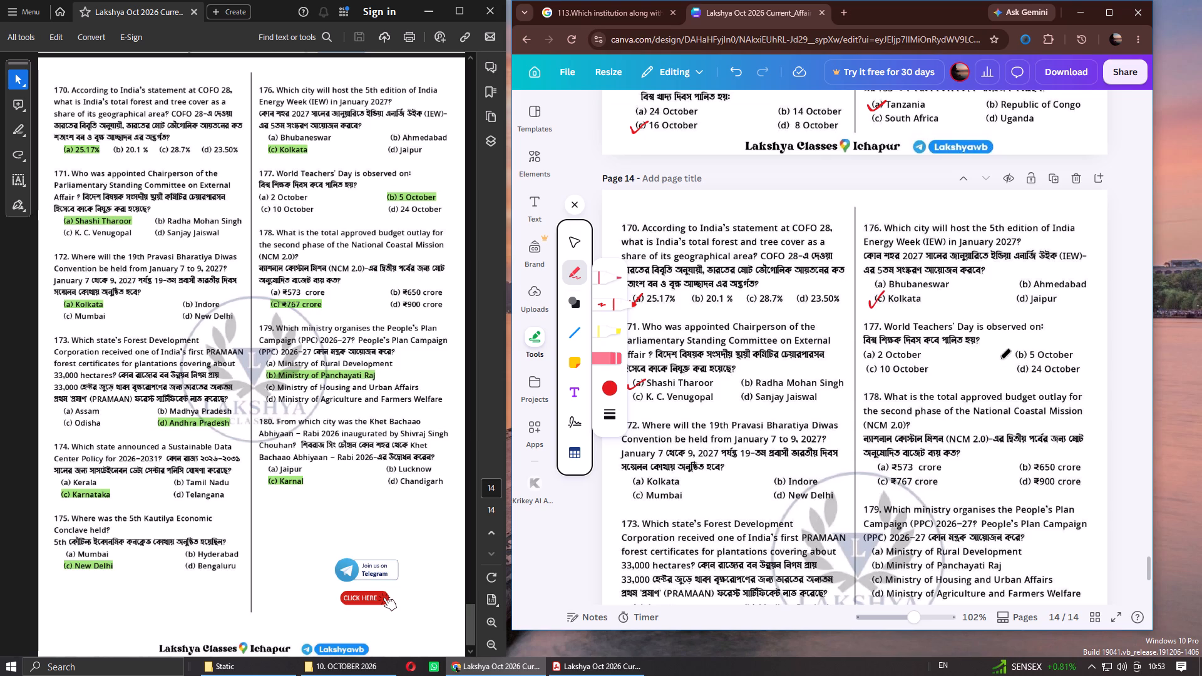
left_click_drag(1009, 356, 1037, 343)
scroll(933, 335, "down", 1)
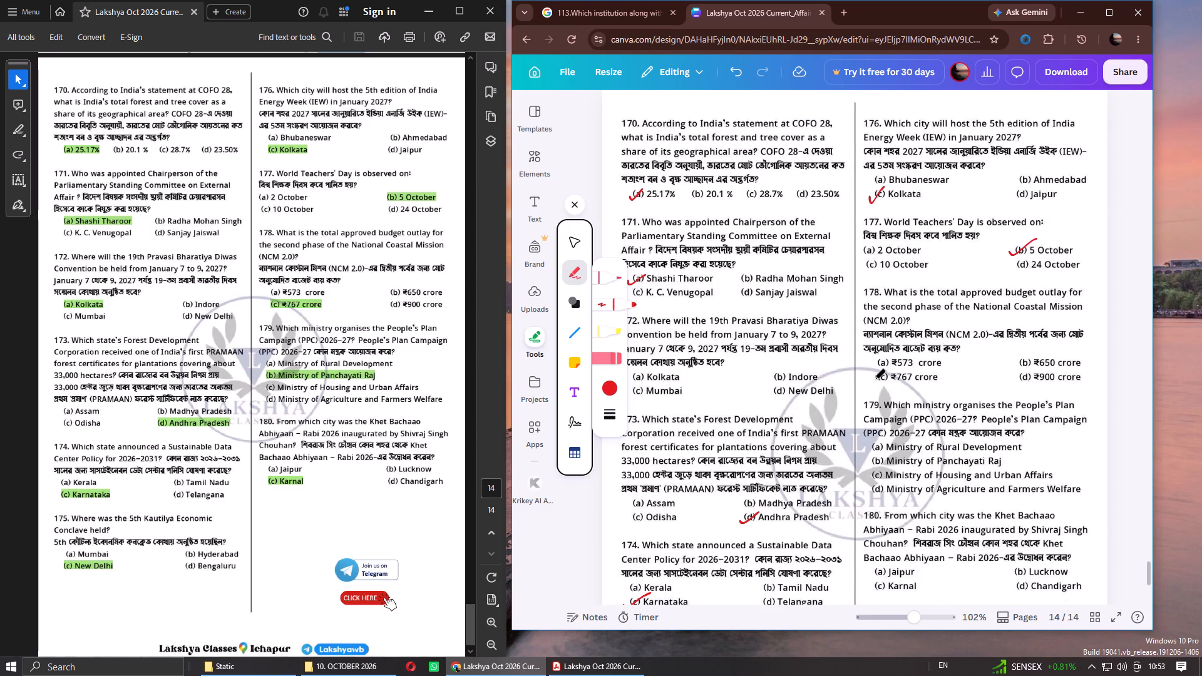
left_click_drag(874, 379, 887, 372)
key("ctrl+z")
left_click_drag(873, 377, 886, 373)
Draw red ticks in page 14's second column beside answers 179(b) Ministry of Panchayati Raj and 180(c) Karnal.
scroll(960, 398, "down", 1)
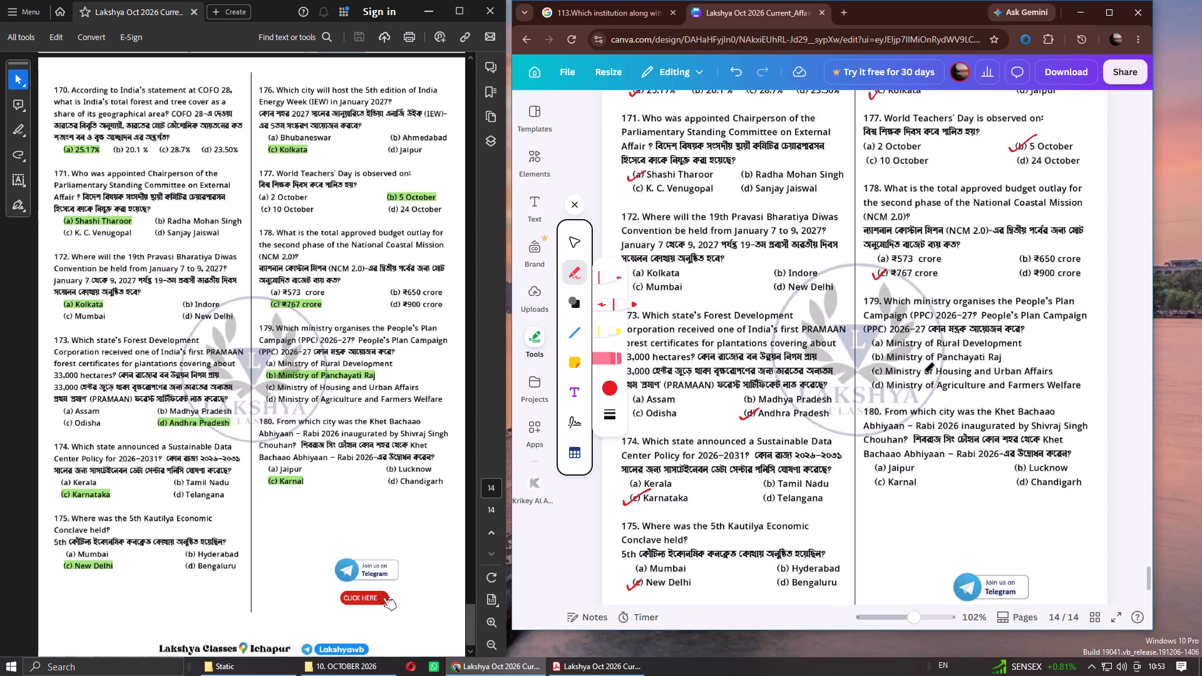
left_click_drag(866, 359, 868, 364)
left_click_drag(868, 364, 883, 352)
left_click_drag(869, 484, 885, 476)
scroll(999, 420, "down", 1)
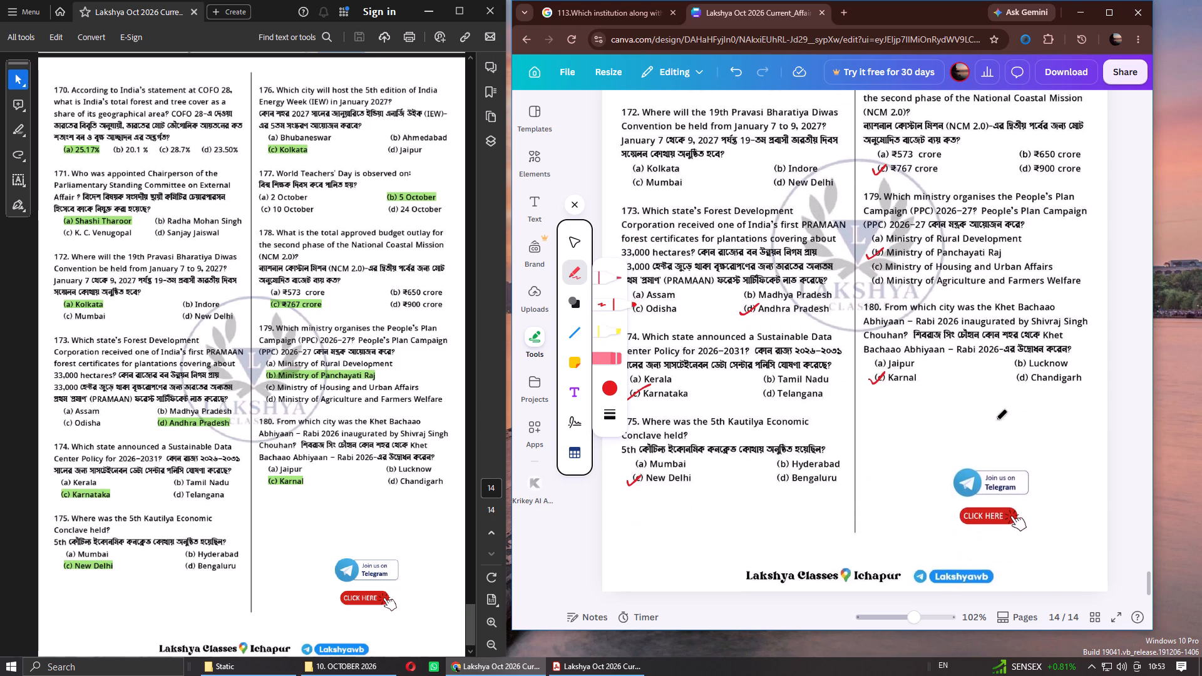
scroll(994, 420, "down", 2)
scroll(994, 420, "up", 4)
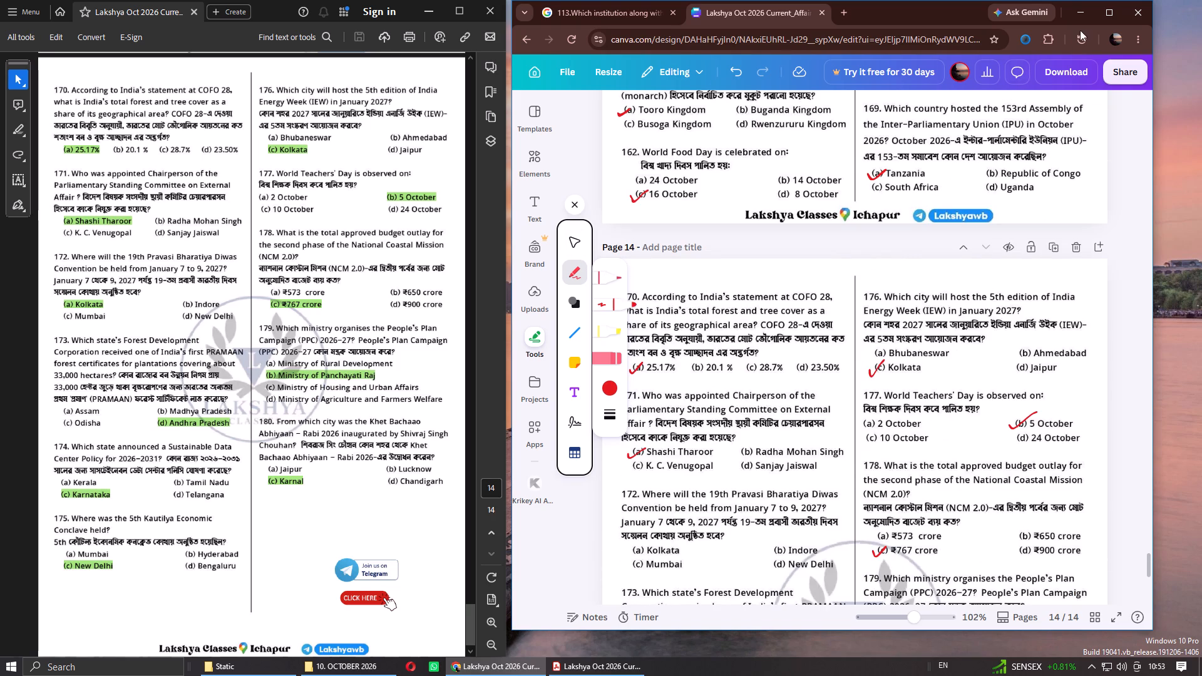
Draw a red tick in page 14's first column beside answer 172(a) Kolkata.
left_click(1105, 15)
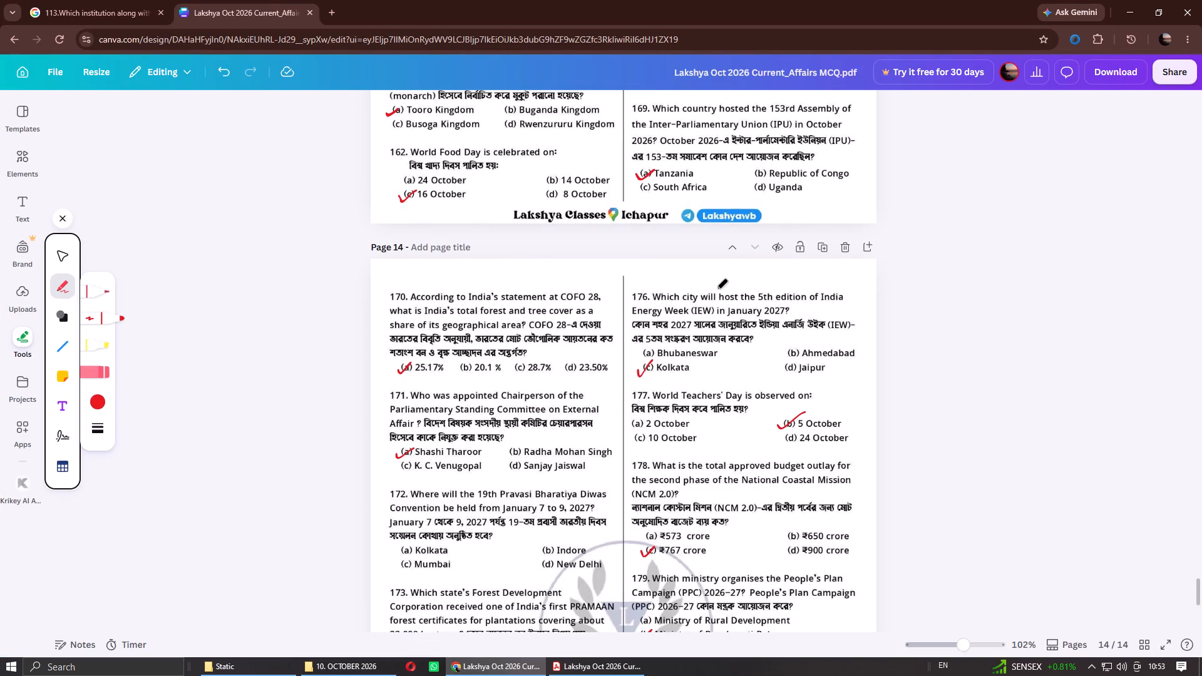
scroll(716, 290, "down", 1)
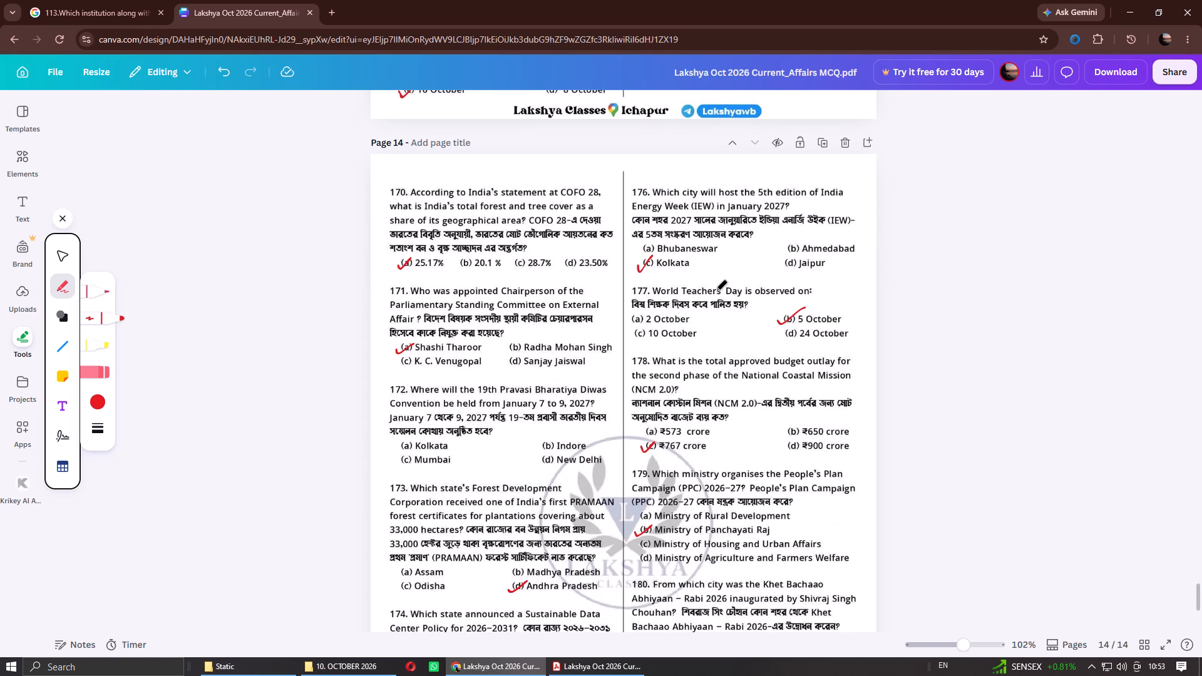
left_click(1159, 14)
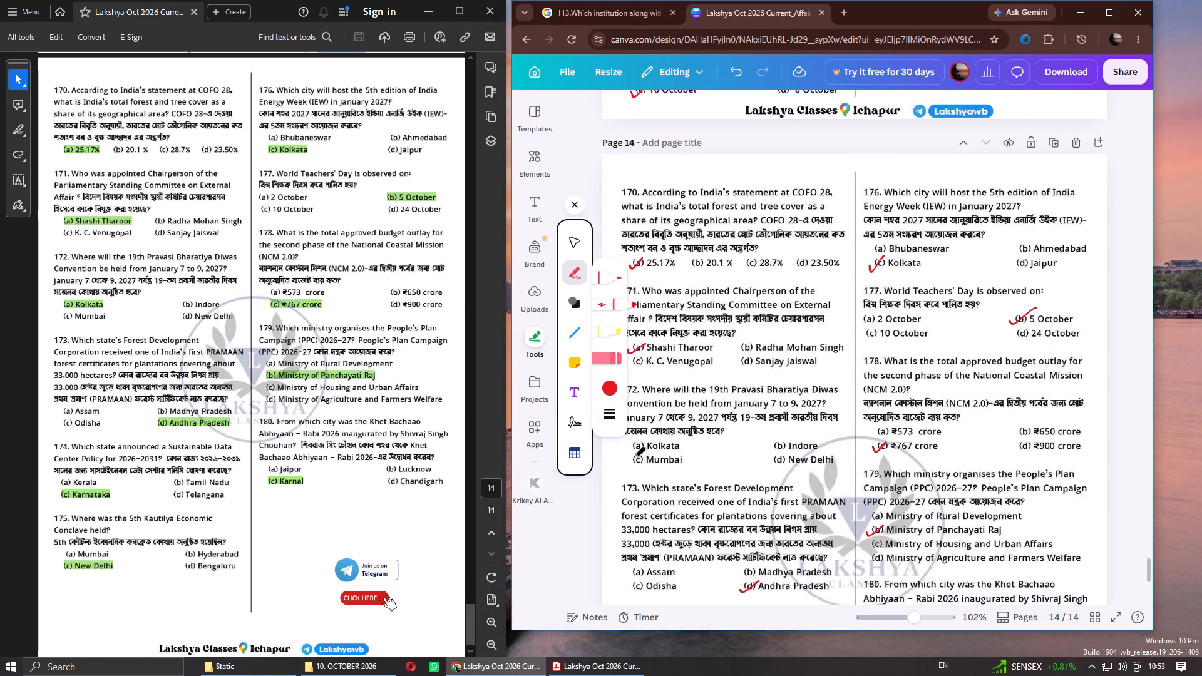
left_click_drag(626, 448, 650, 439)
Download all pages of the ticked MCQ design as a digital PDF.
left_click(1105, 7)
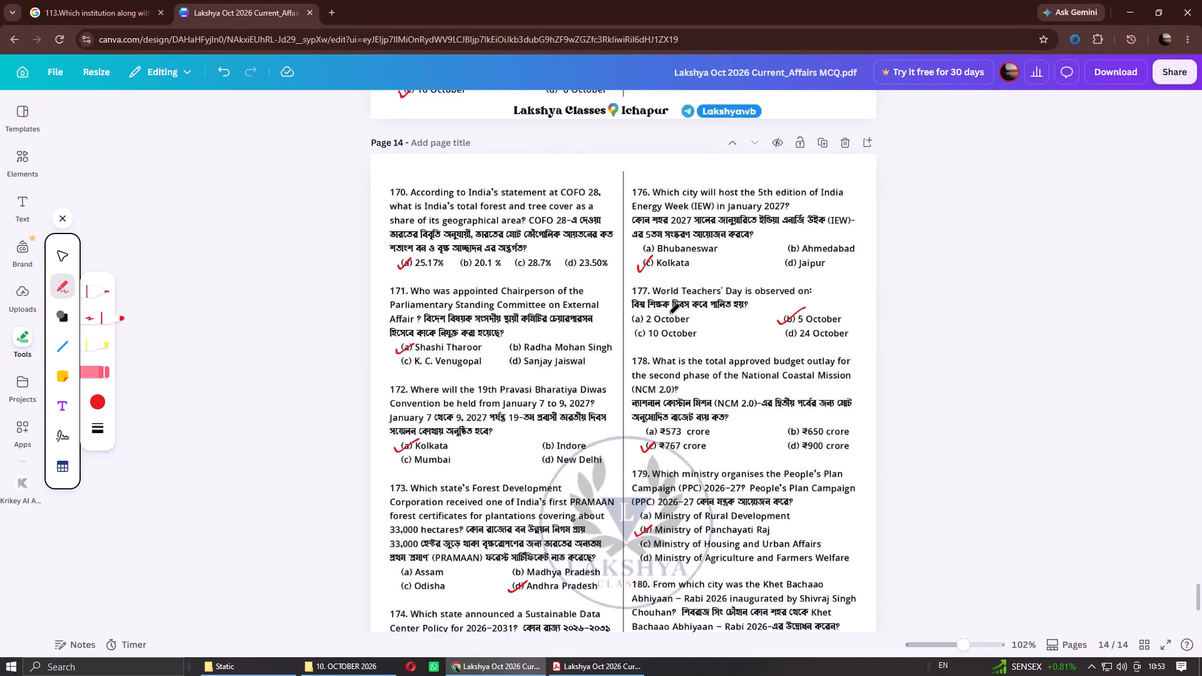
scroll(668, 314, "down", 3)
scroll(668, 314, "up", 4)
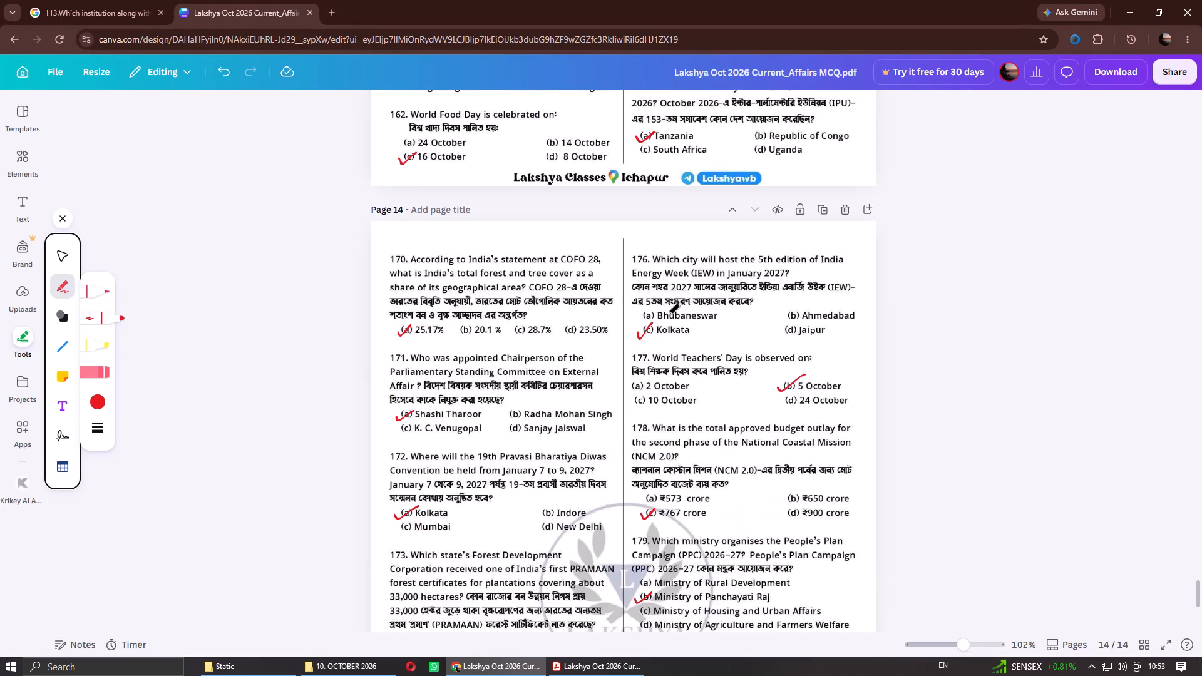
scroll(668, 314, "up", 4)
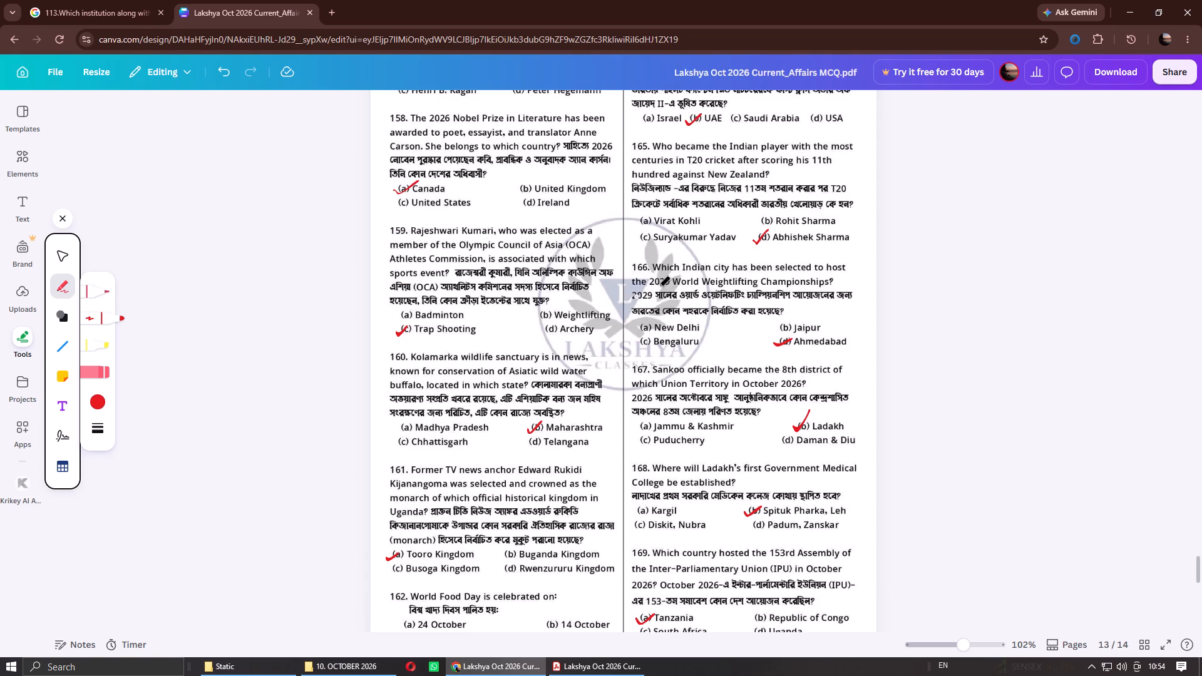
left_click(1116, 69)
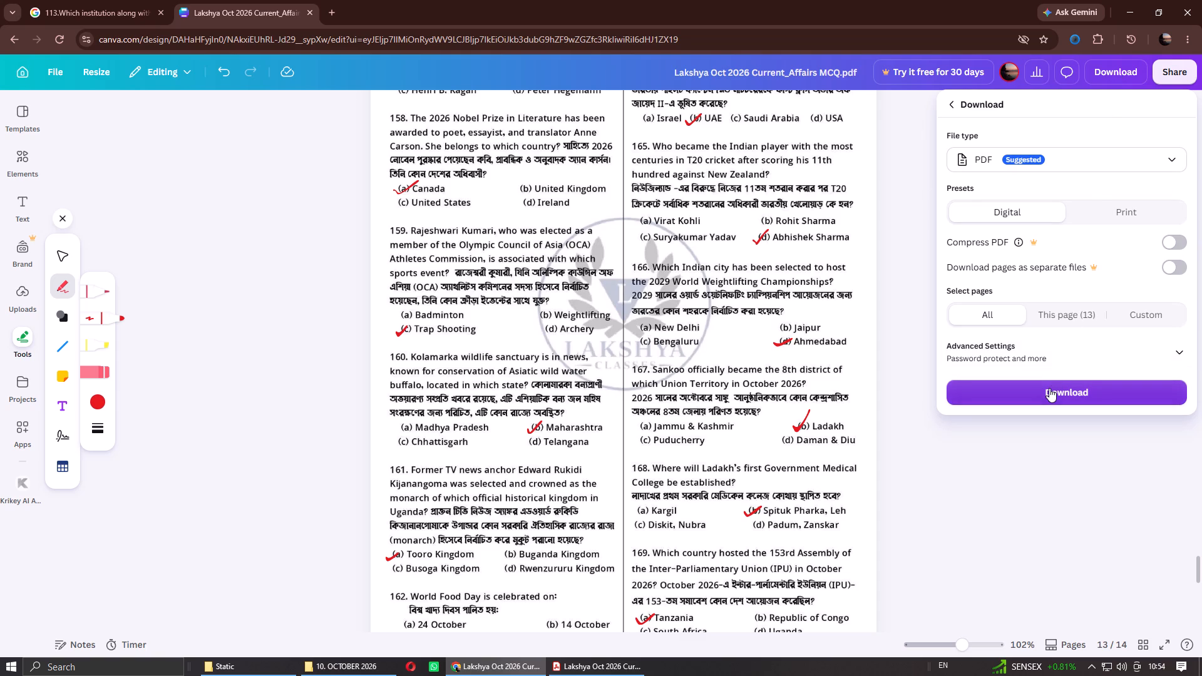
left_click(1049, 388)
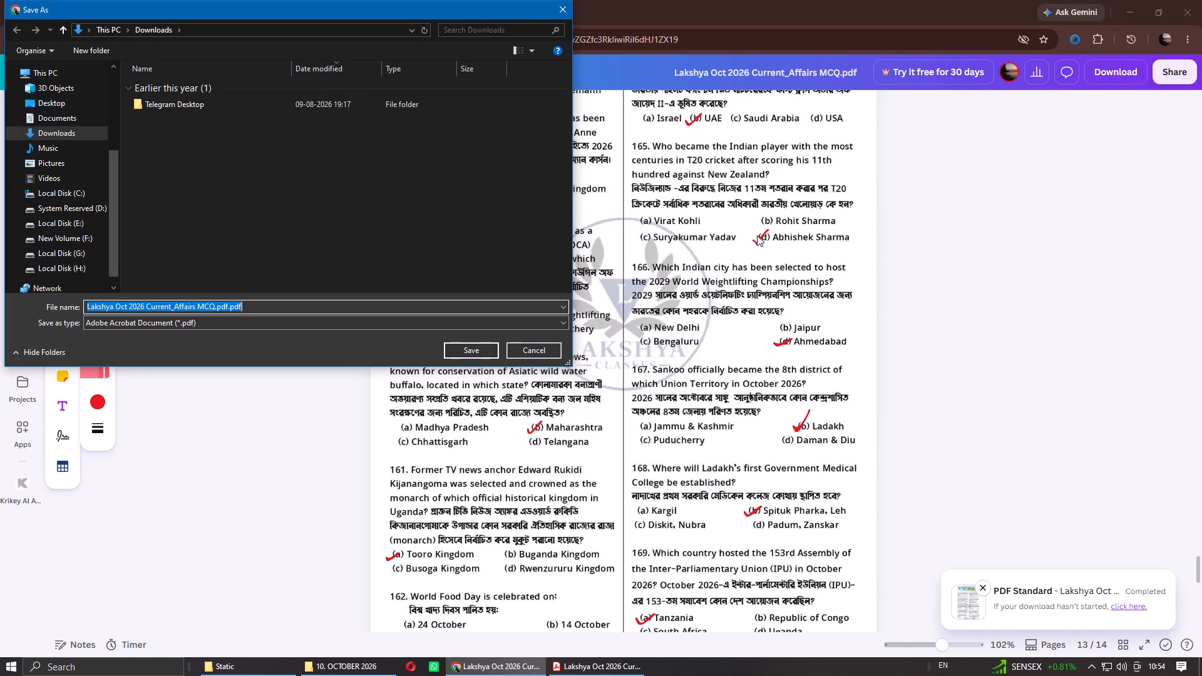
Save the downloaded PDF to the Desktop as Lakshya Oct 2026 Current_Affairs MCQ ANSSSSS.
left_click(83, 105)
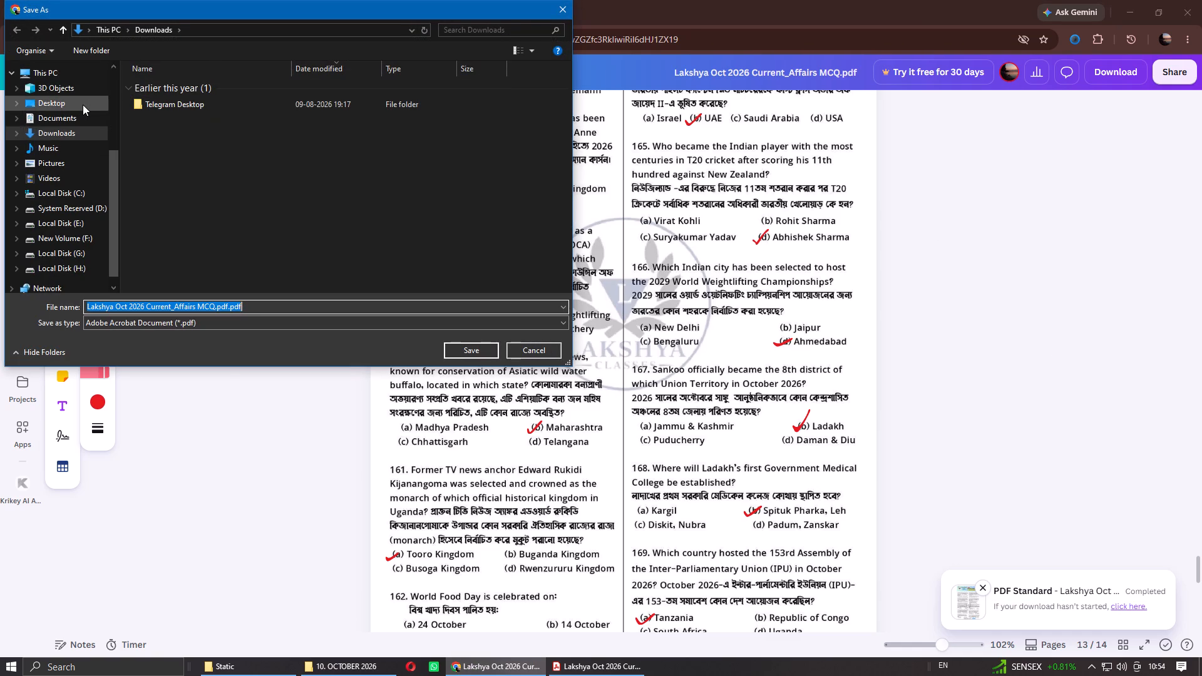
left_click(265, 307)
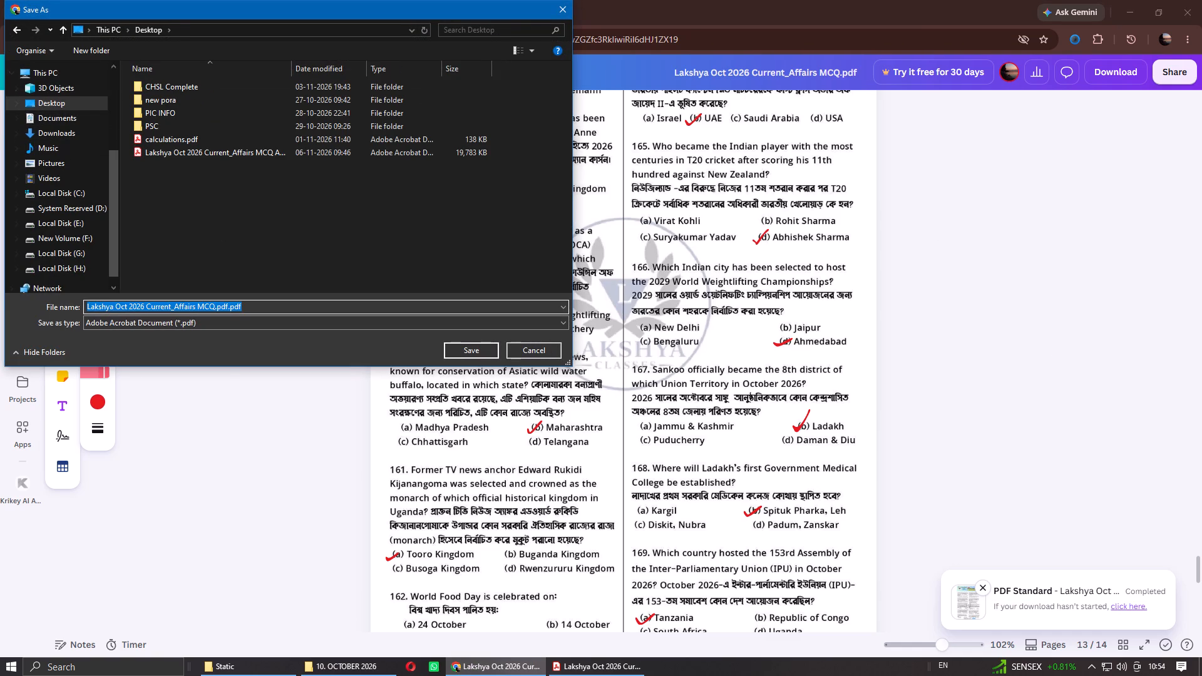
left_click(265, 307)
left_click_drag(264, 308, 218, 312)
key("BackSpace")
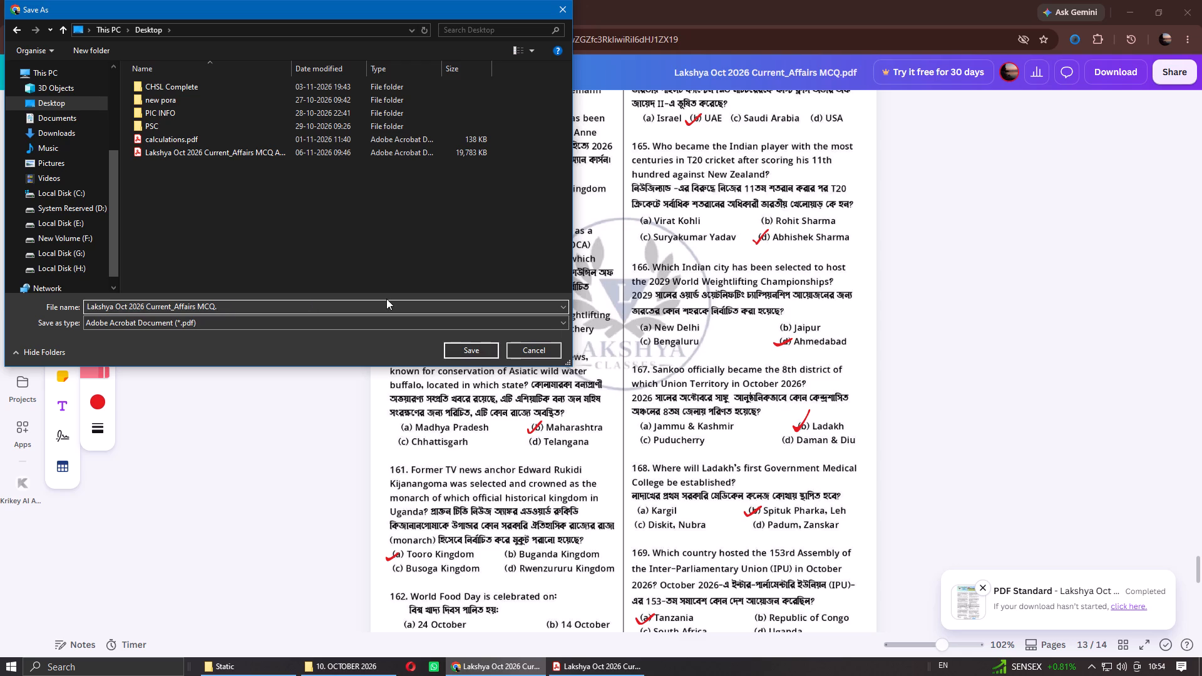
key("BackSpace")
key("space")
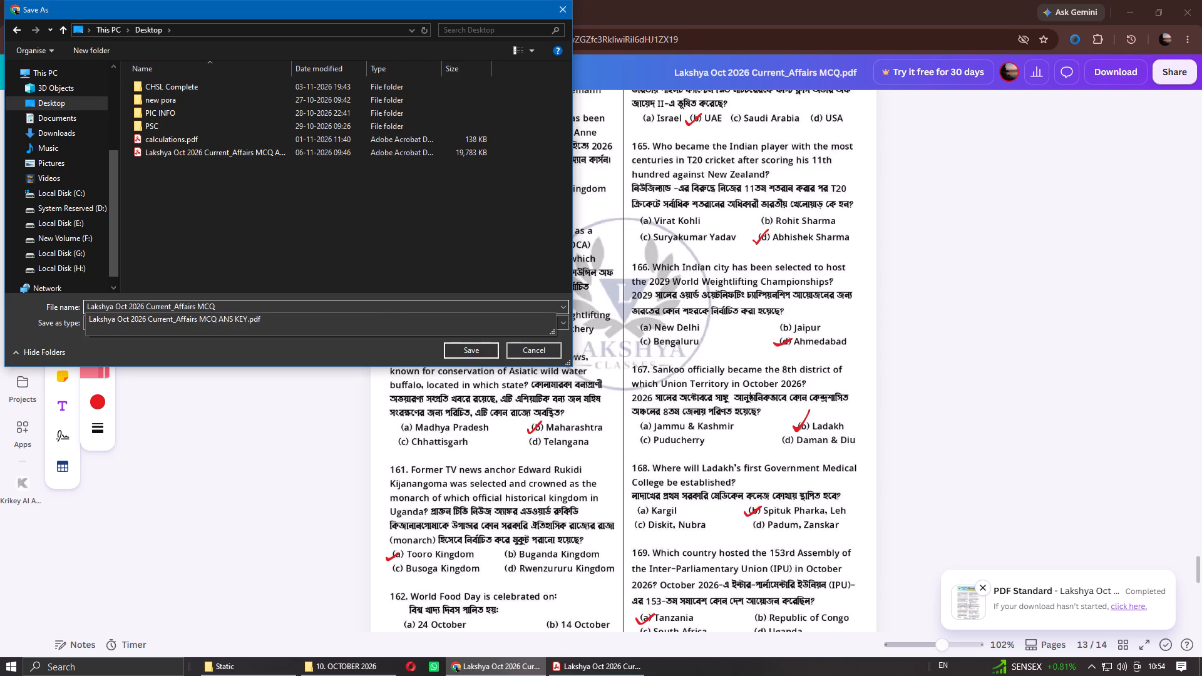
type("ANSSSSS")
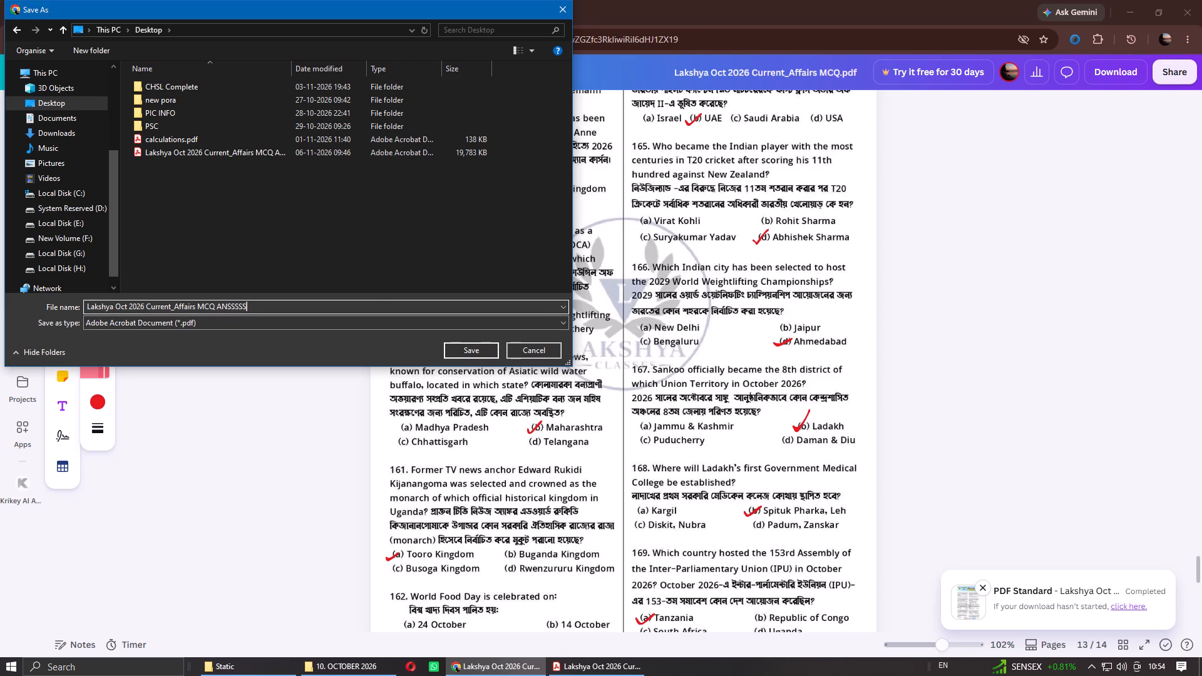
left_click(474, 351)
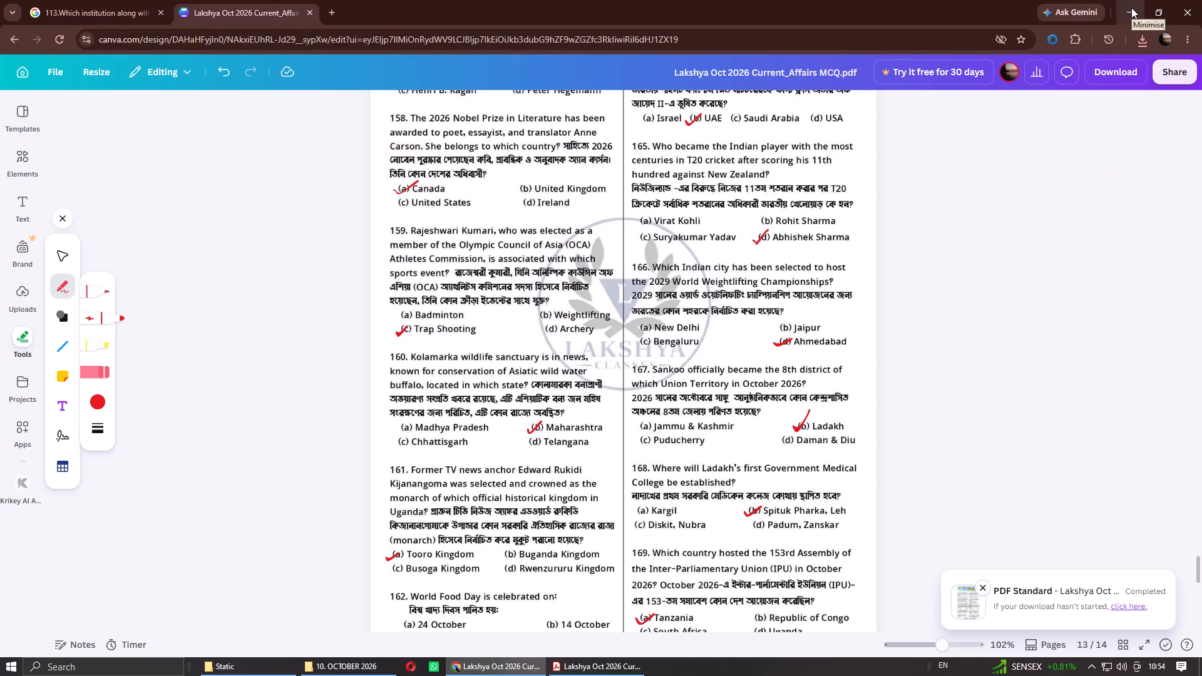
Close the Canva design and the Acrobat answer copy, and clear the browser window away to show the desktop.
left_click(307, 12)
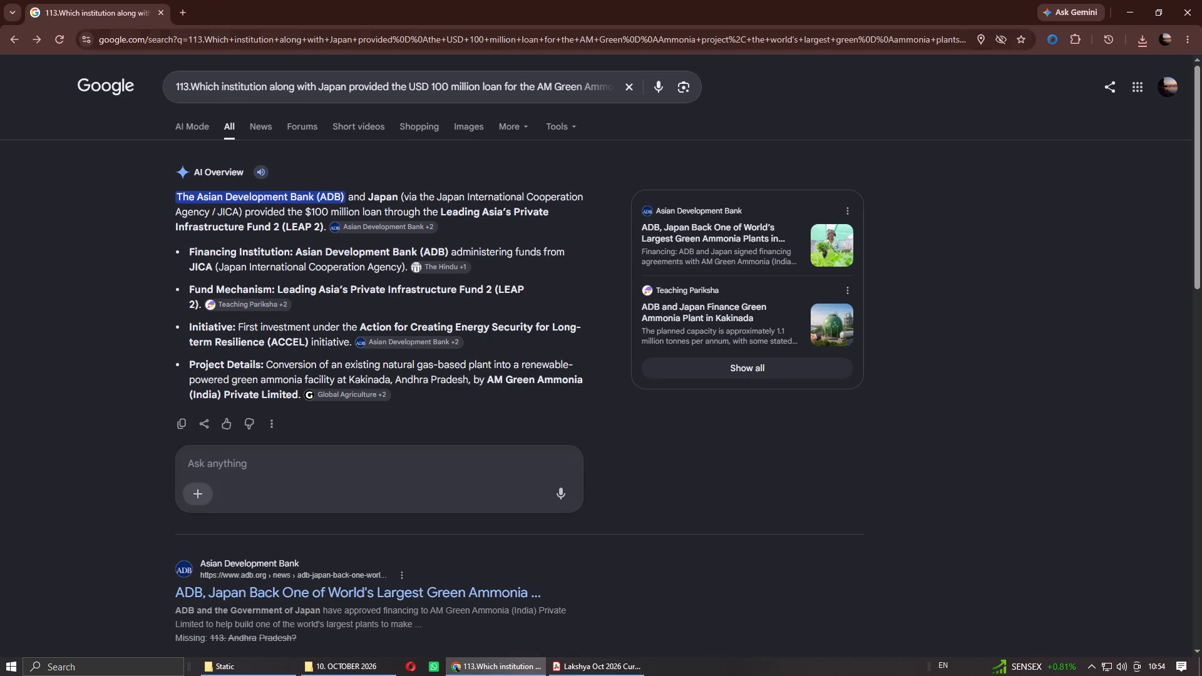
left_click(1131, 0)
left_click(491, 8)
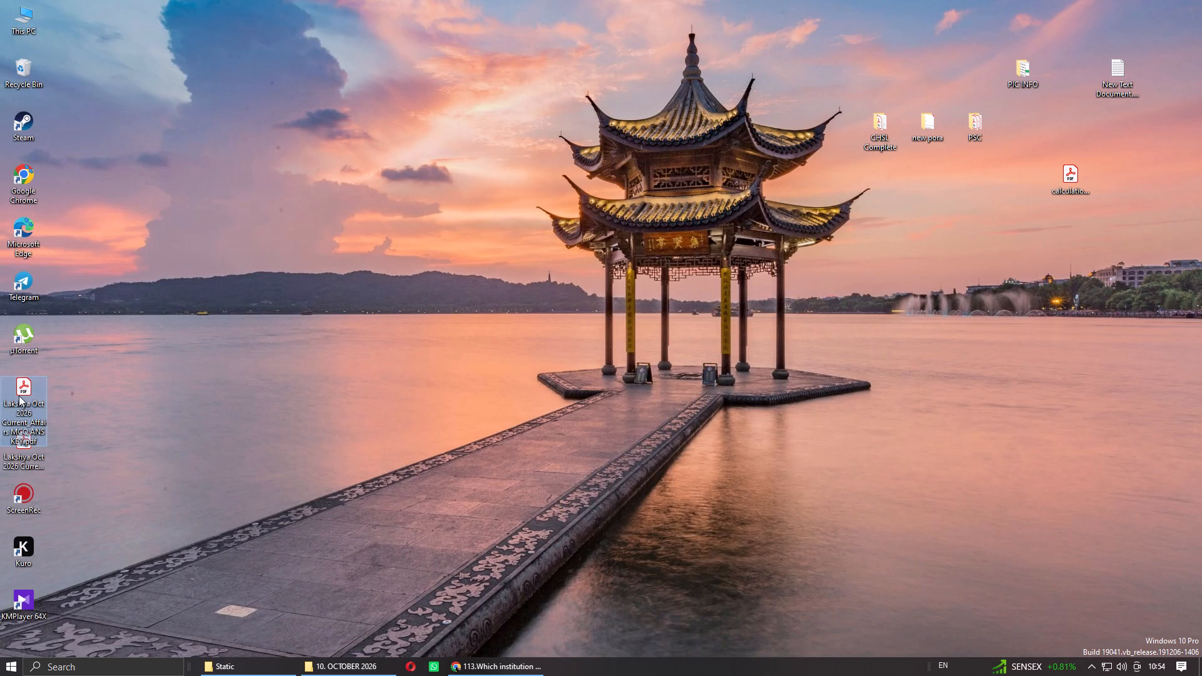
Move the Lakshya Oct 2026 Current_Affairs MCQ ANS KEY PDF out of the desktop's icon column into the open middle area.
left_click_drag(19, 396, 477, 237)
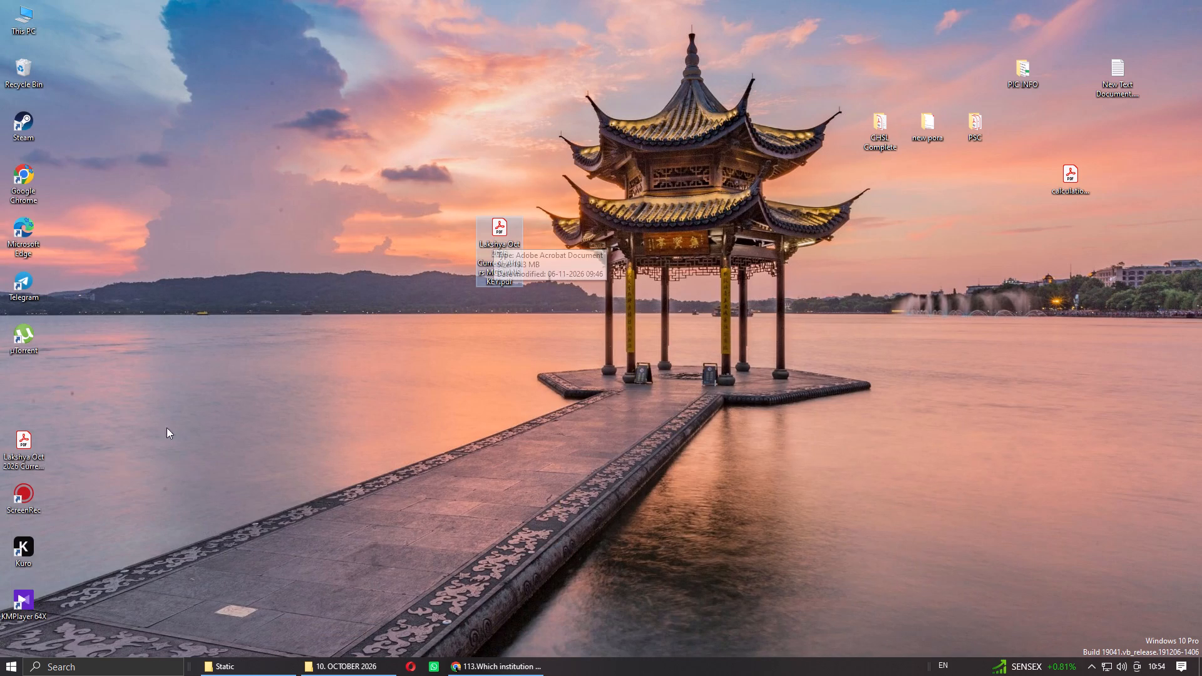
Open the Lakshya Oct 2026 Current_Affairs MCQ ANSSSSS PDF full-screen, check the ticked answers on its opening pages, and close it.
double_click(29, 446)
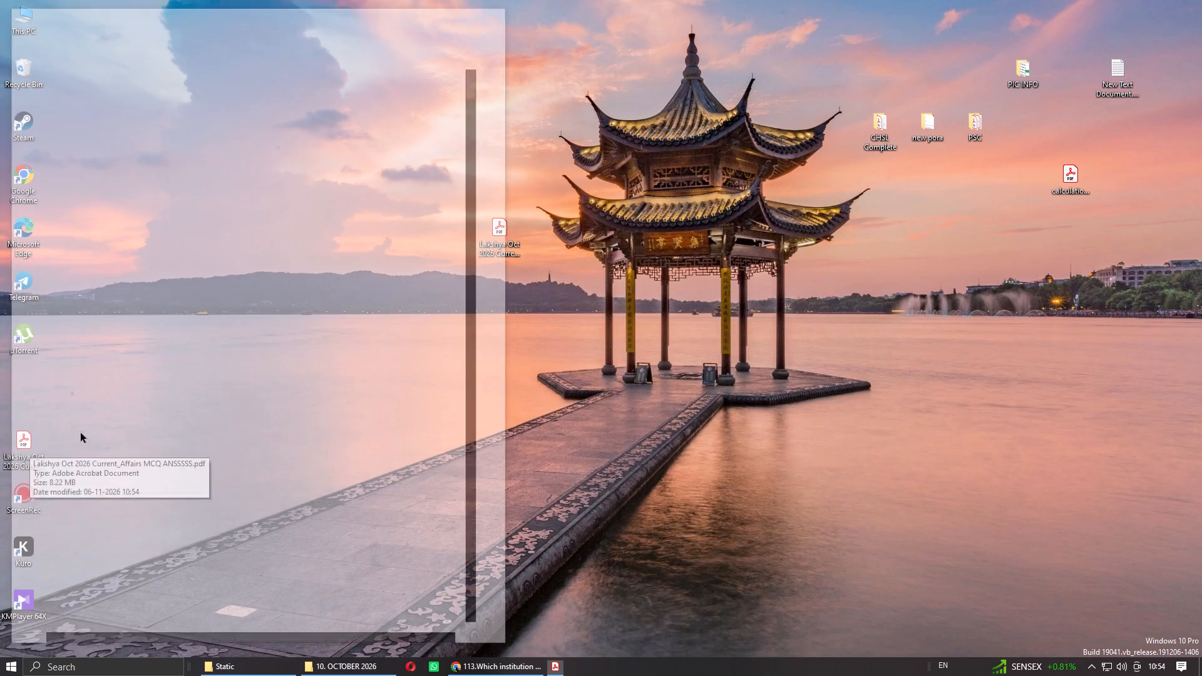
scroll(374, 340, "down", 2)
left_click(464, 5)
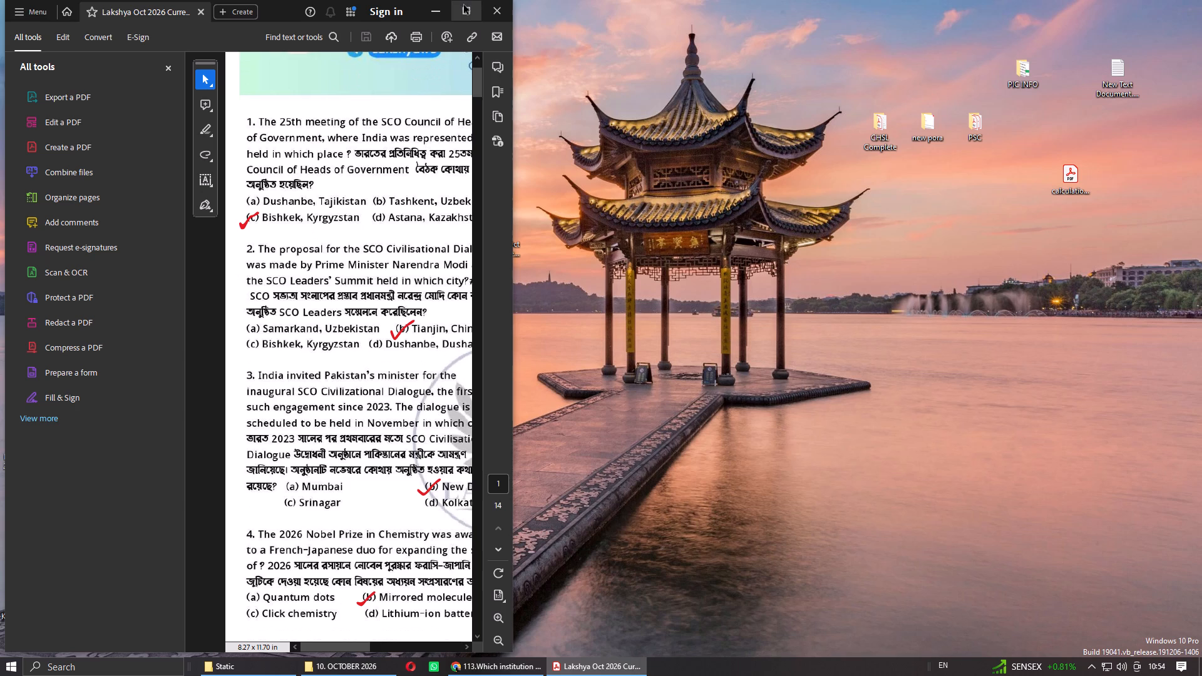
scroll(773, 287, "down", 2)
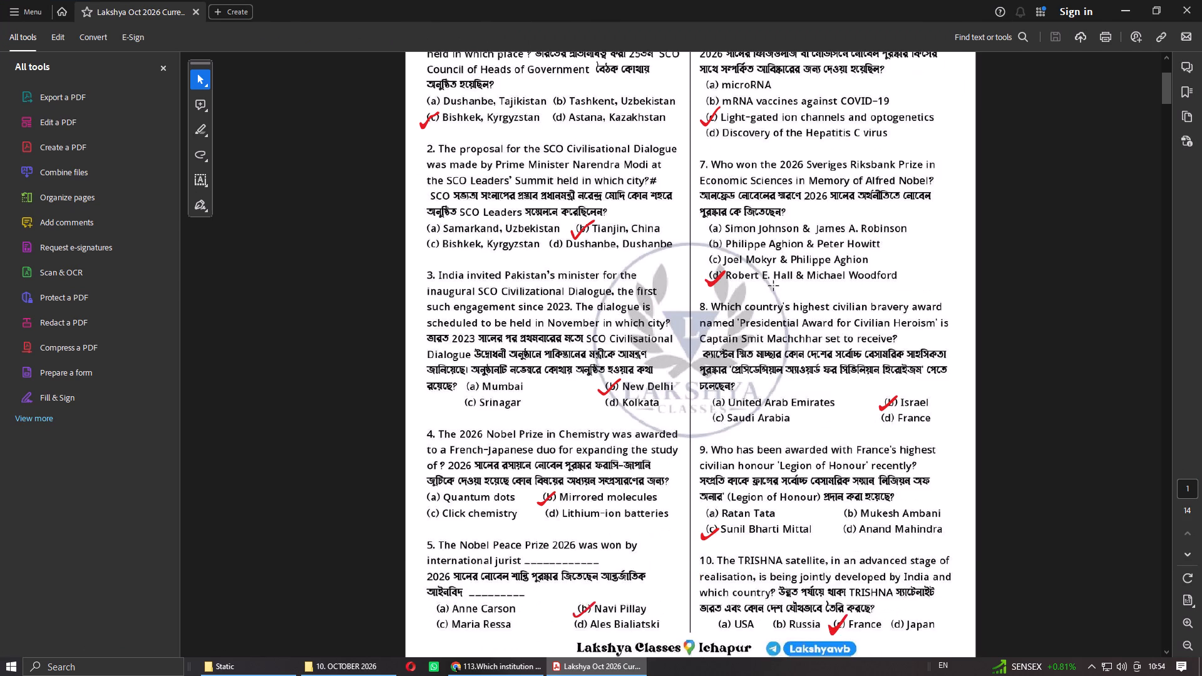
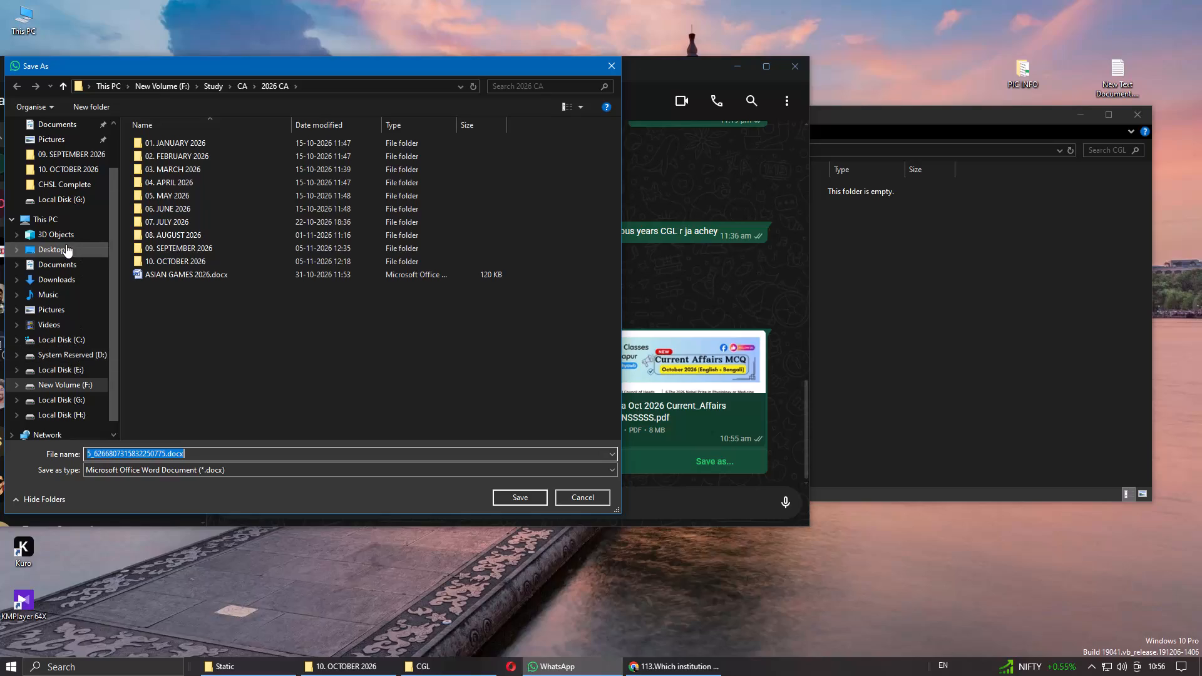
Save the Word document 5_6266807315832250775.docx in the CGL folder inside CHSL Complete on the Desktop.
left_click(66, 244)
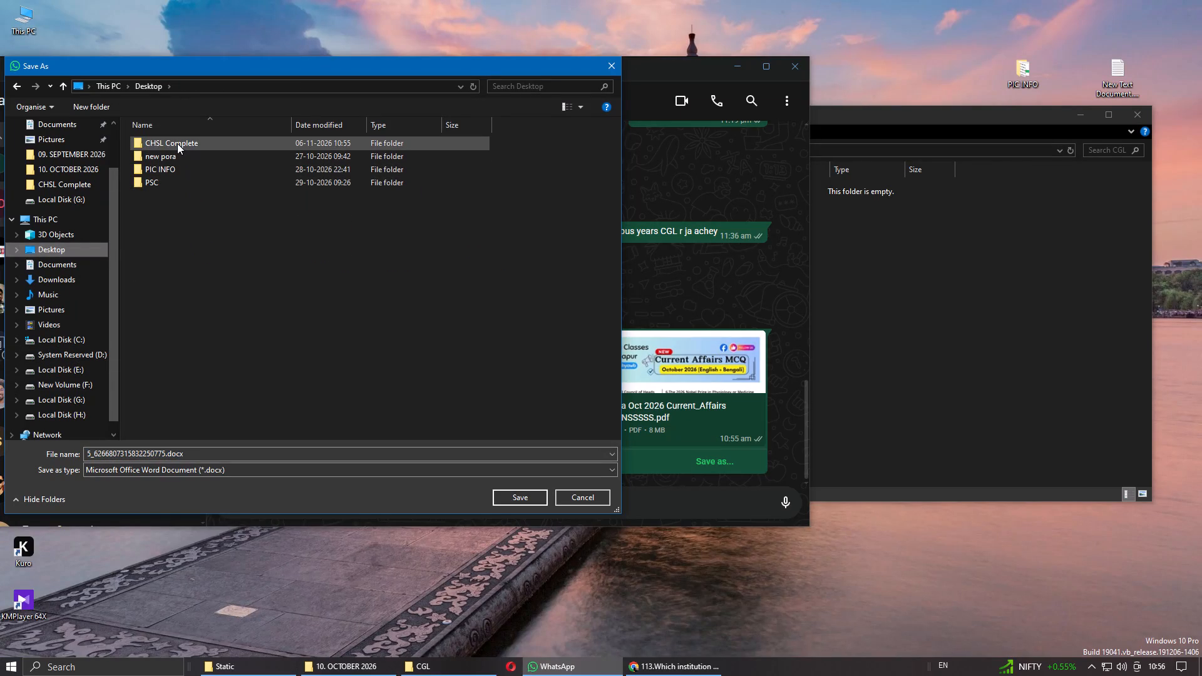
double_click(177, 143)
double_click(177, 143)
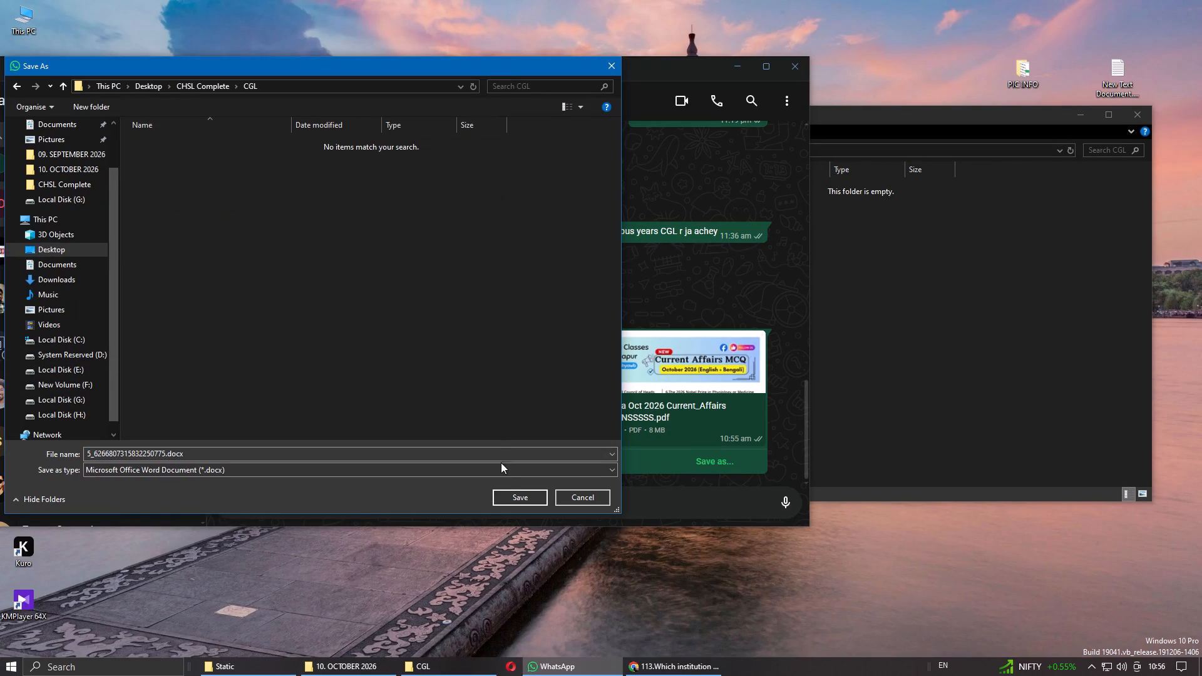
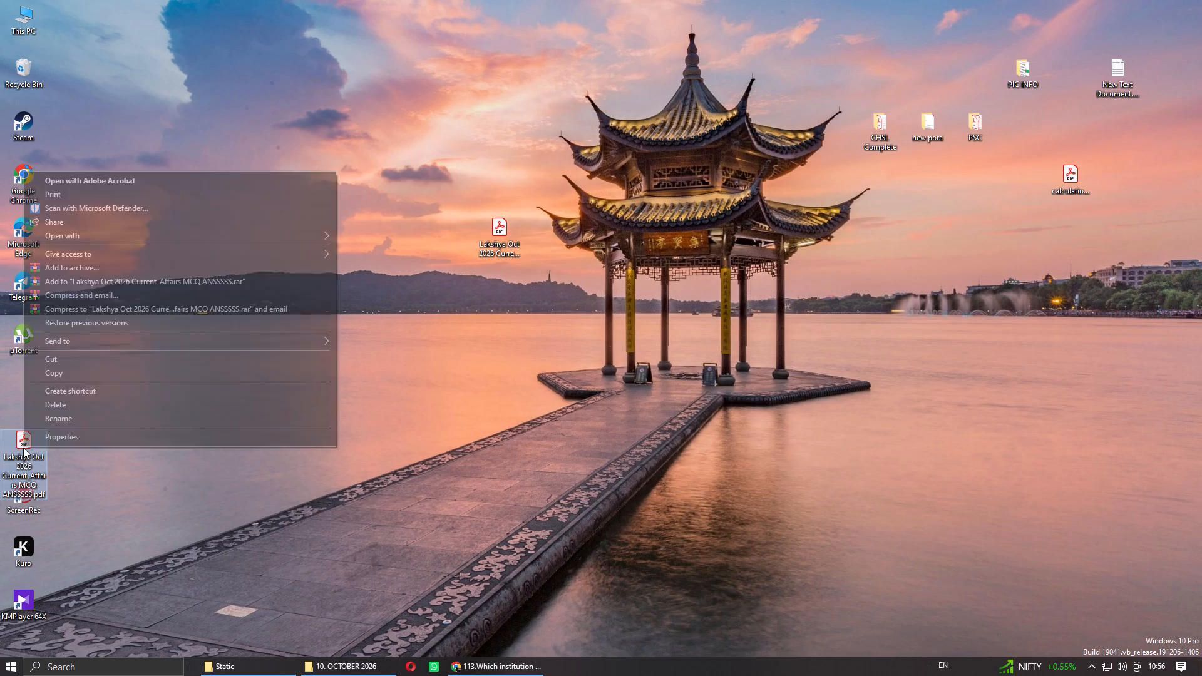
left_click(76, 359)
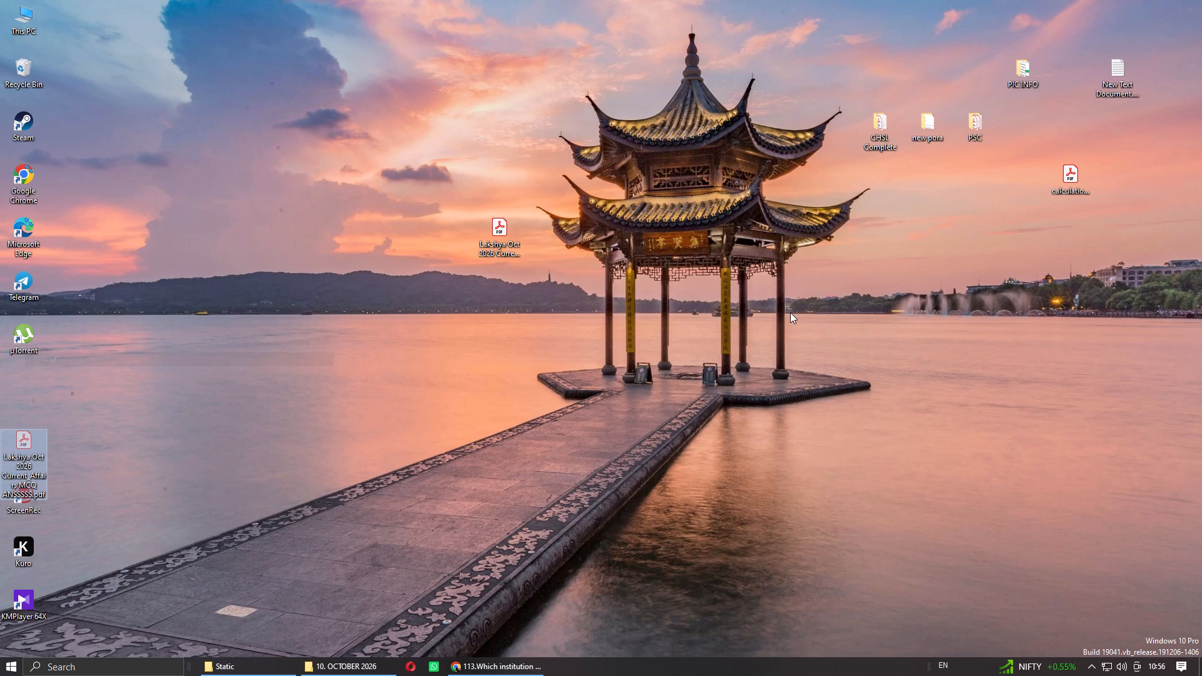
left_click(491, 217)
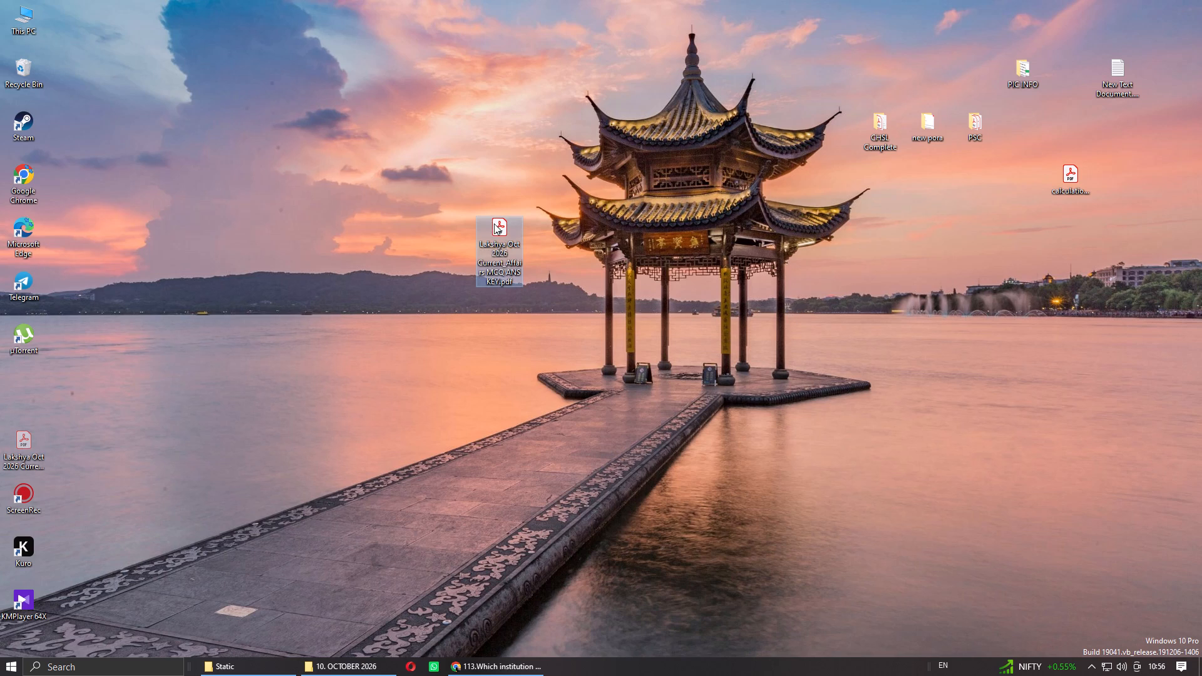
Move the Lakshya Oct 2026 Current_Affairs MCQ ANSSSSS PDF out of the desktop's icon column to beside the ANS KEY PDF.
left_click(23, 441)
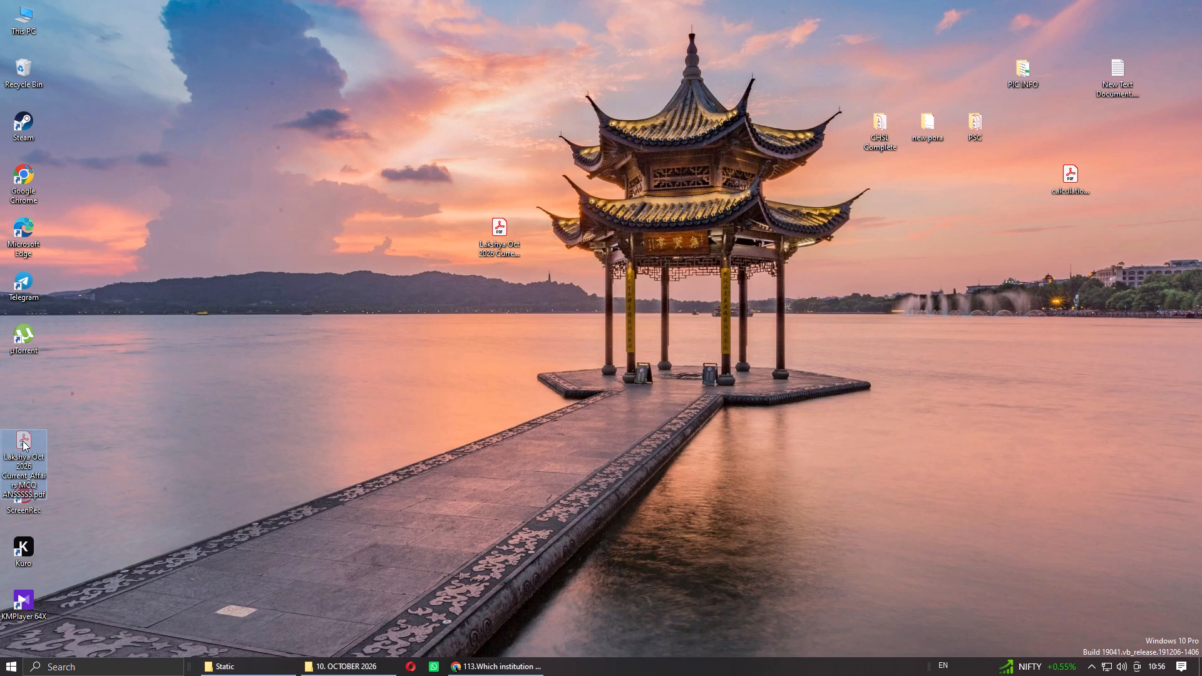
left_click_drag(23, 441, 414, 239)
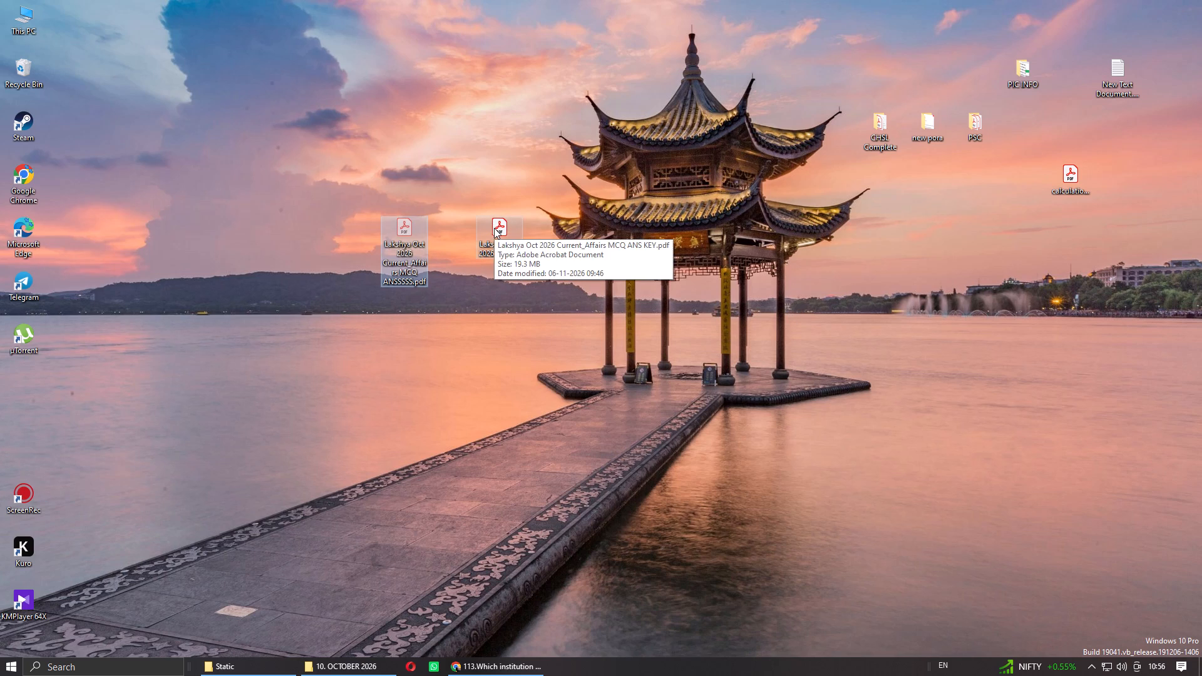
Cut the Lakshya Oct 2026 Current_Affairs MCQ ANS KEY PDF from the desktop and bring up the 10. OCTOBER 2026 folder.
left_click(497, 227)
right_click(497, 227)
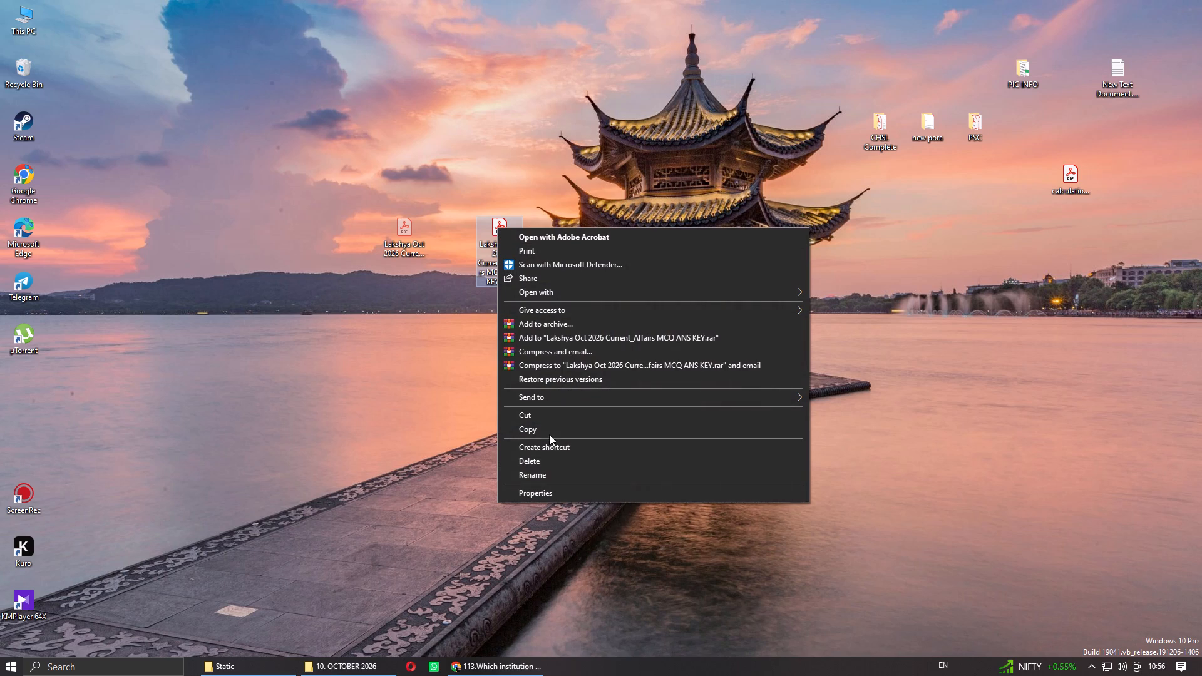
left_click(545, 415)
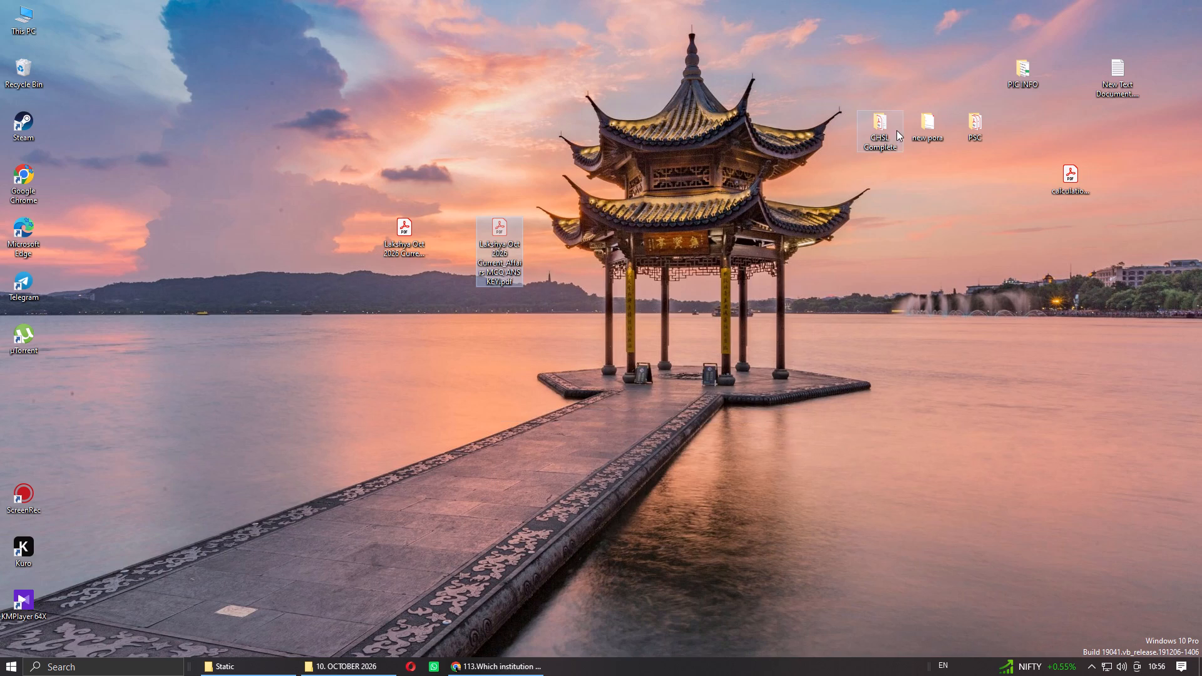
left_click(264, 675)
left_click(360, 662)
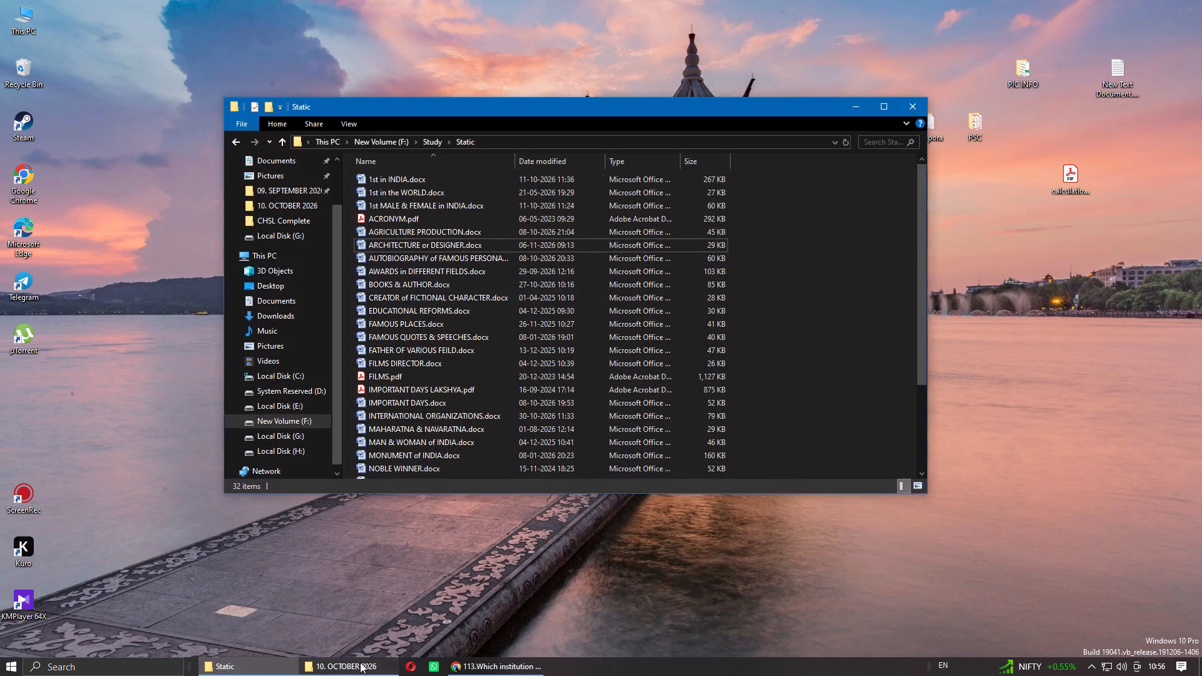
Paste the Lakshya Oct 2026 Current_Affairs MCQ ANS KEY PDF into the 10. OCTOBER 2026 folder.
right_click(254, 146)
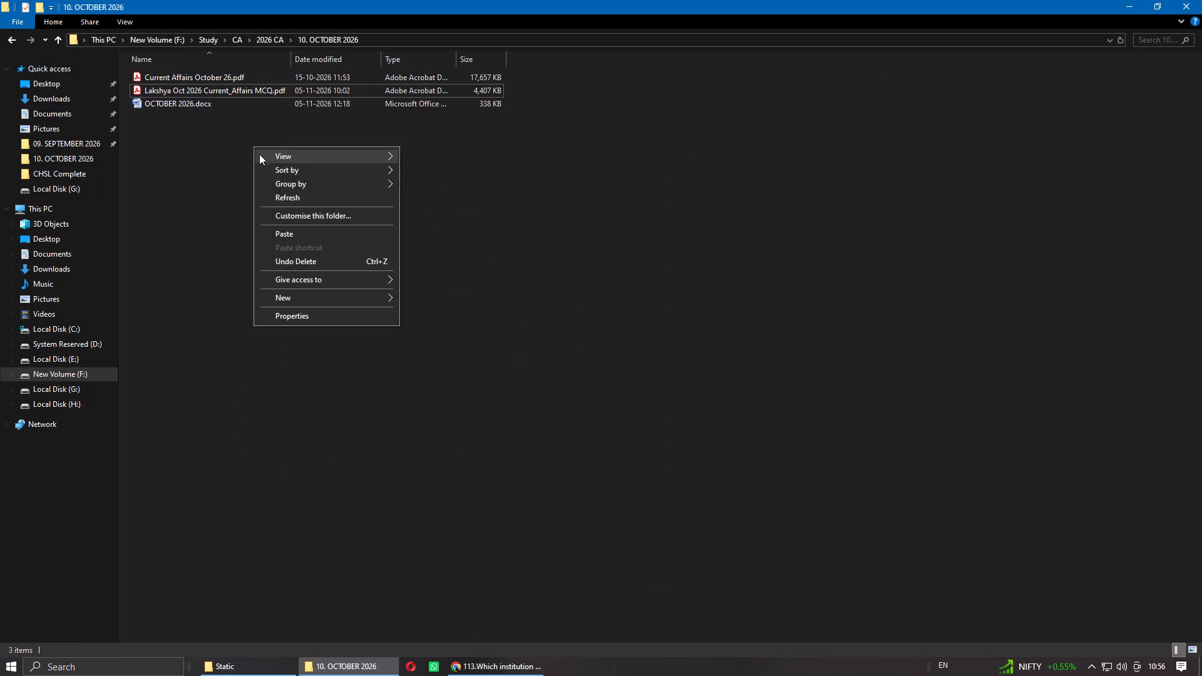
left_click(303, 236)
left_click(268, 225)
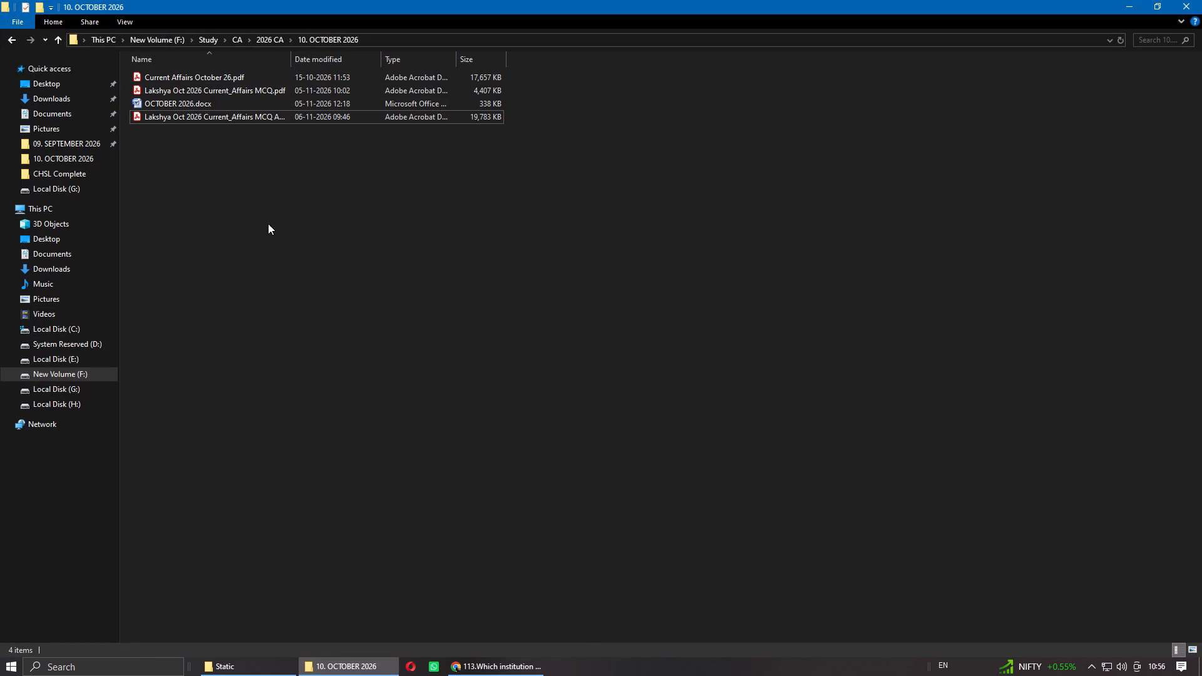
Delete Lakshya Oct 2026 Current_Affairs MCQ.pdf from the 10. OCTOBER 2026 folder.
left_click(240, 95)
right_click(240, 95)
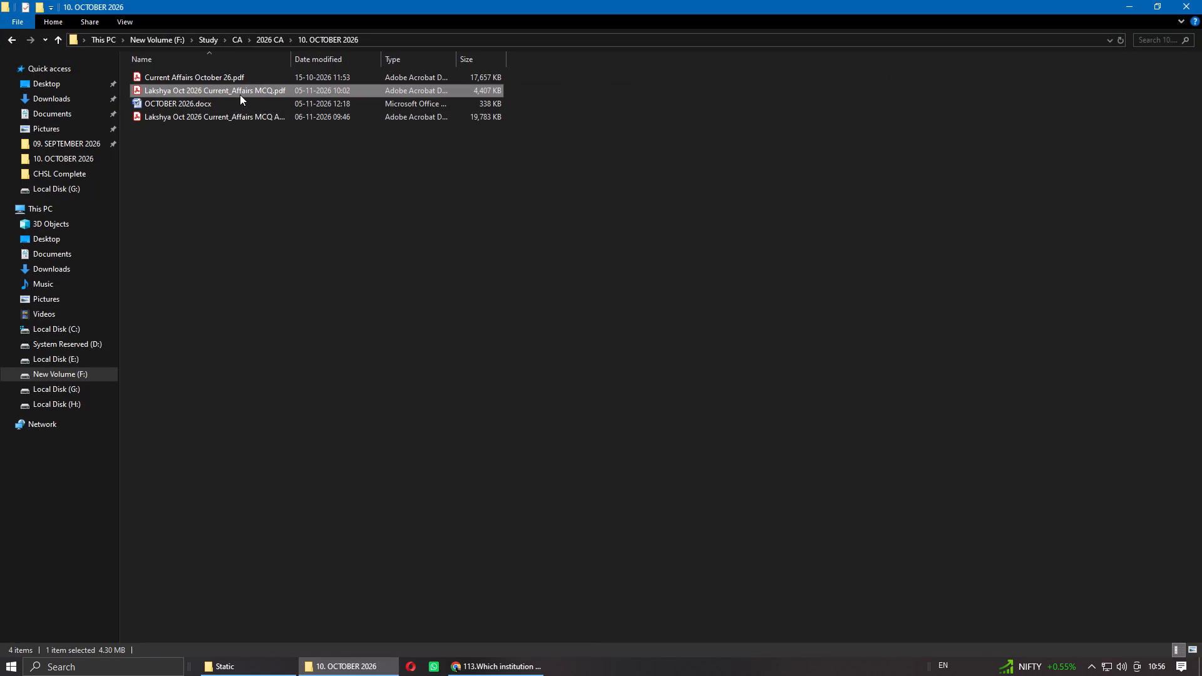
left_click(282, 304)
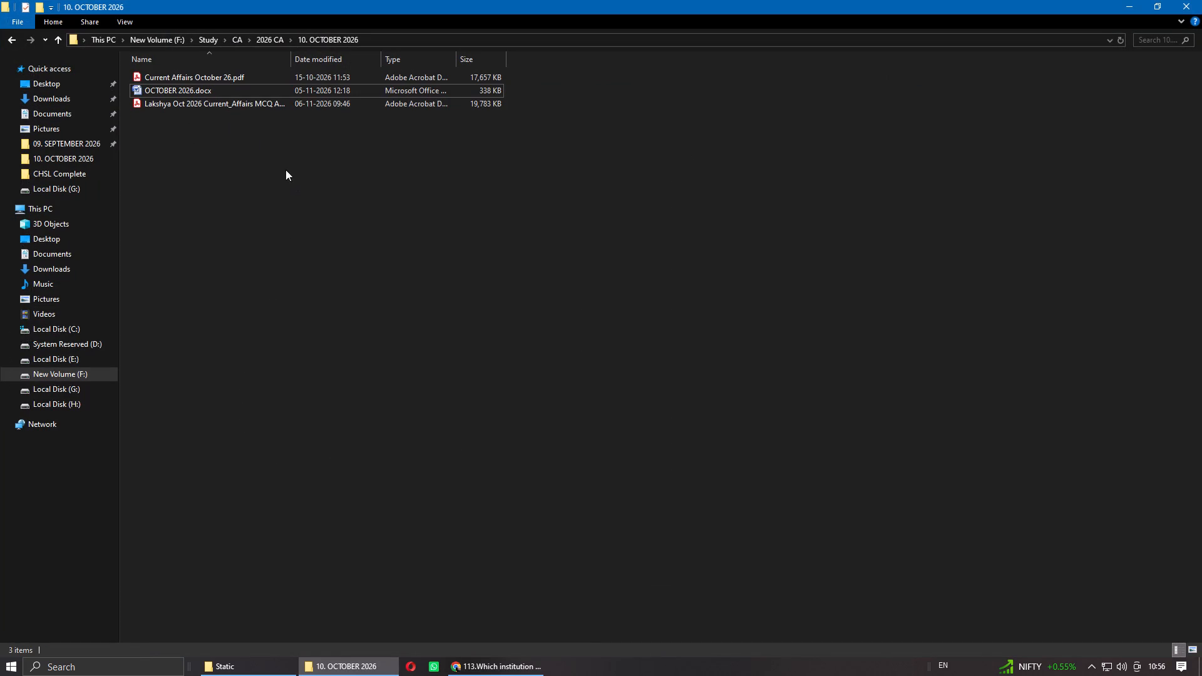
Open the October folder's Word document, pasted answer key PDF and Current Affairs October 26 PDF to check their contents, closing each.
double_click(231, 108)
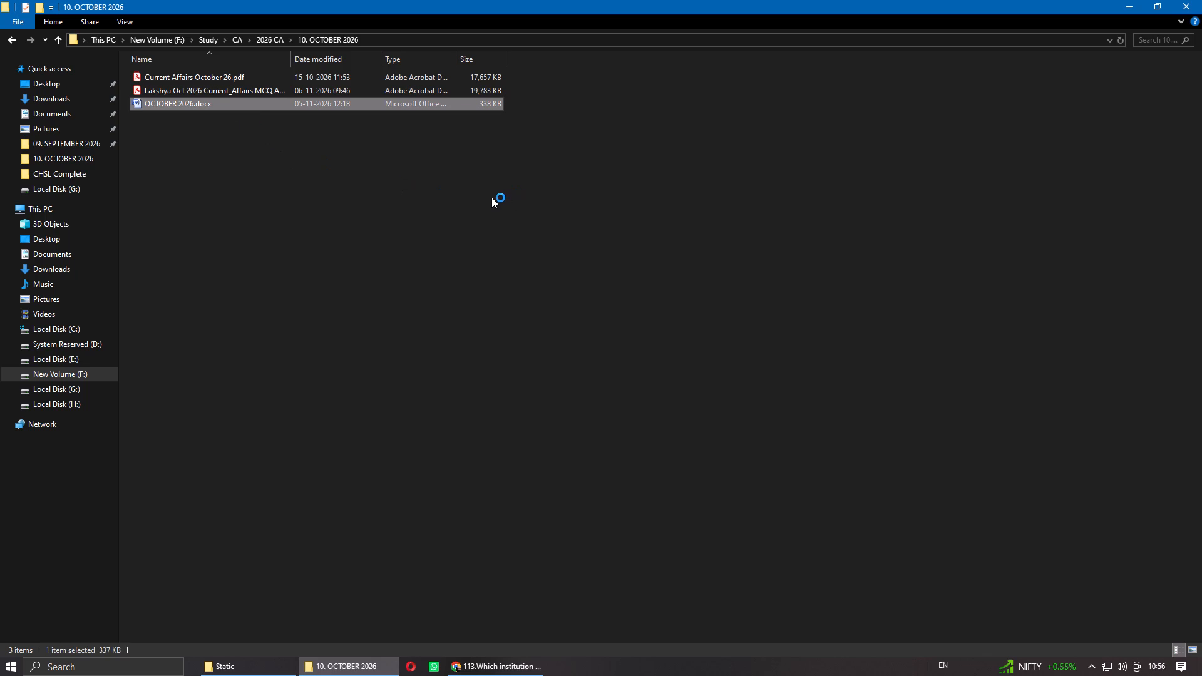
left_click(1010, 47)
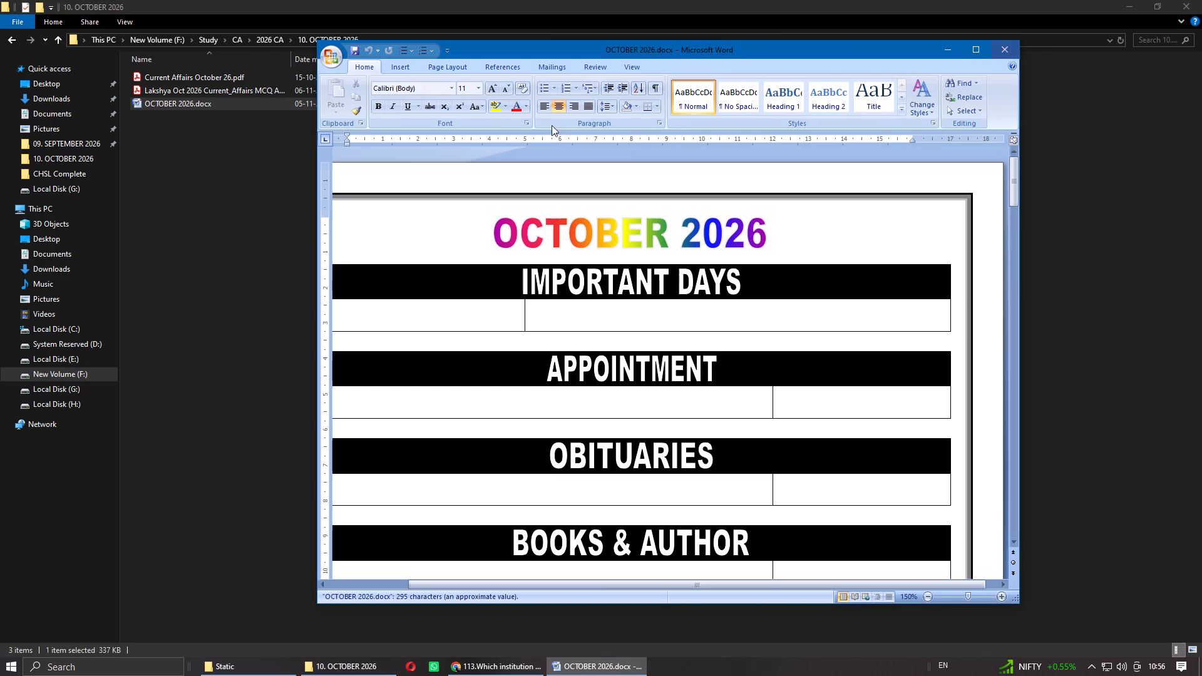
double_click(218, 93)
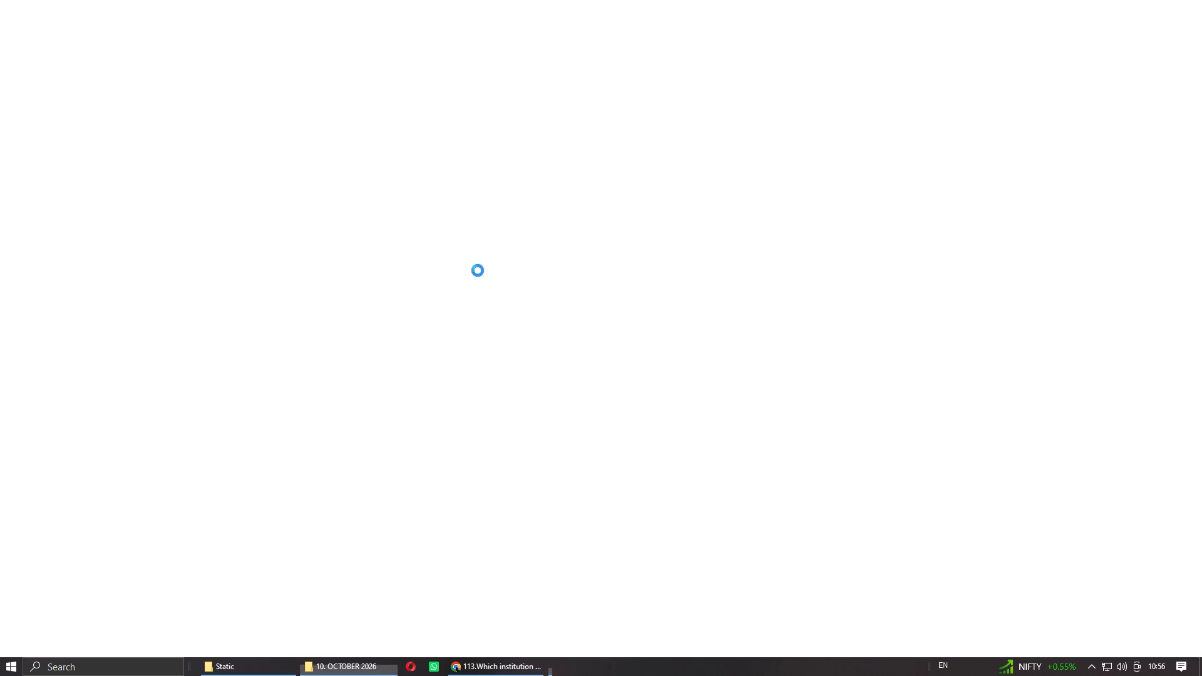
scroll(661, 304, "down", 3)
left_click(1201, 0)
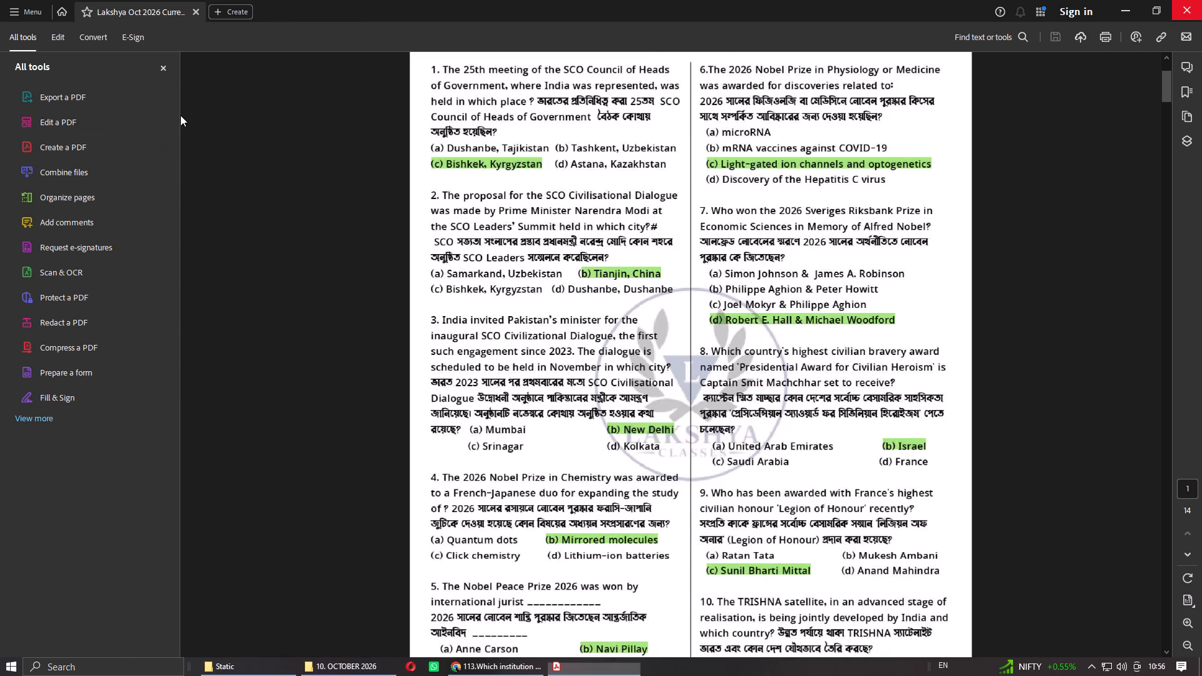
double_click(176, 76)
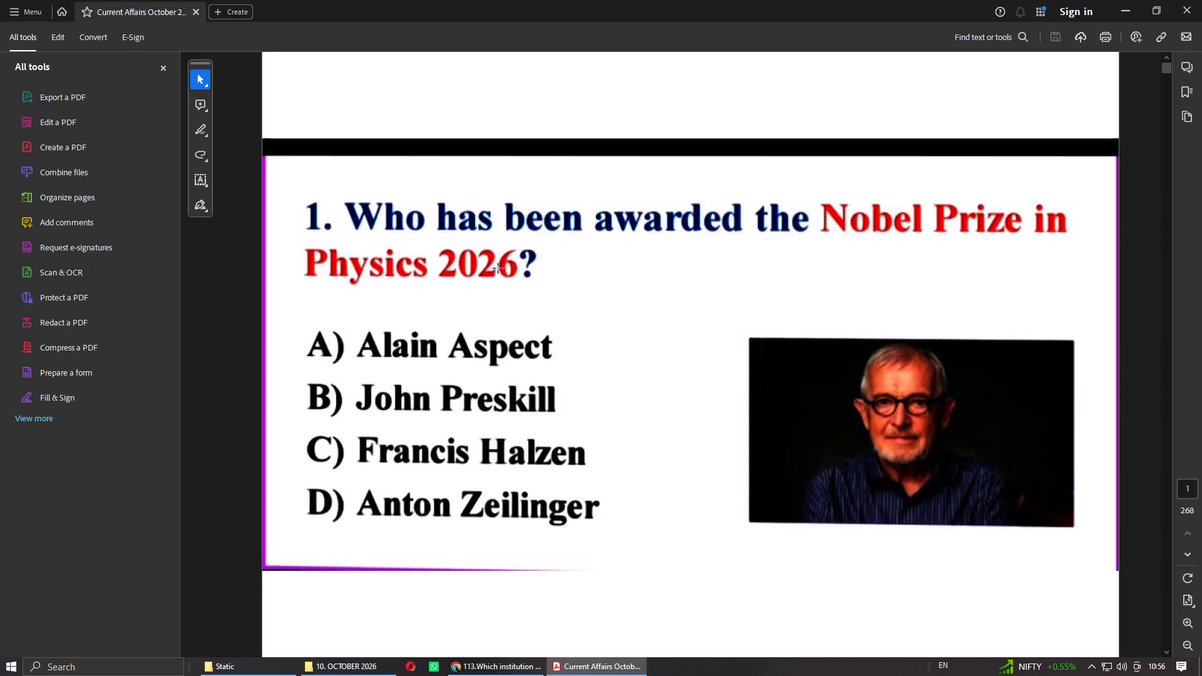
scroll(506, 270, "down", 3)
scroll(507, 270, "up", 3)
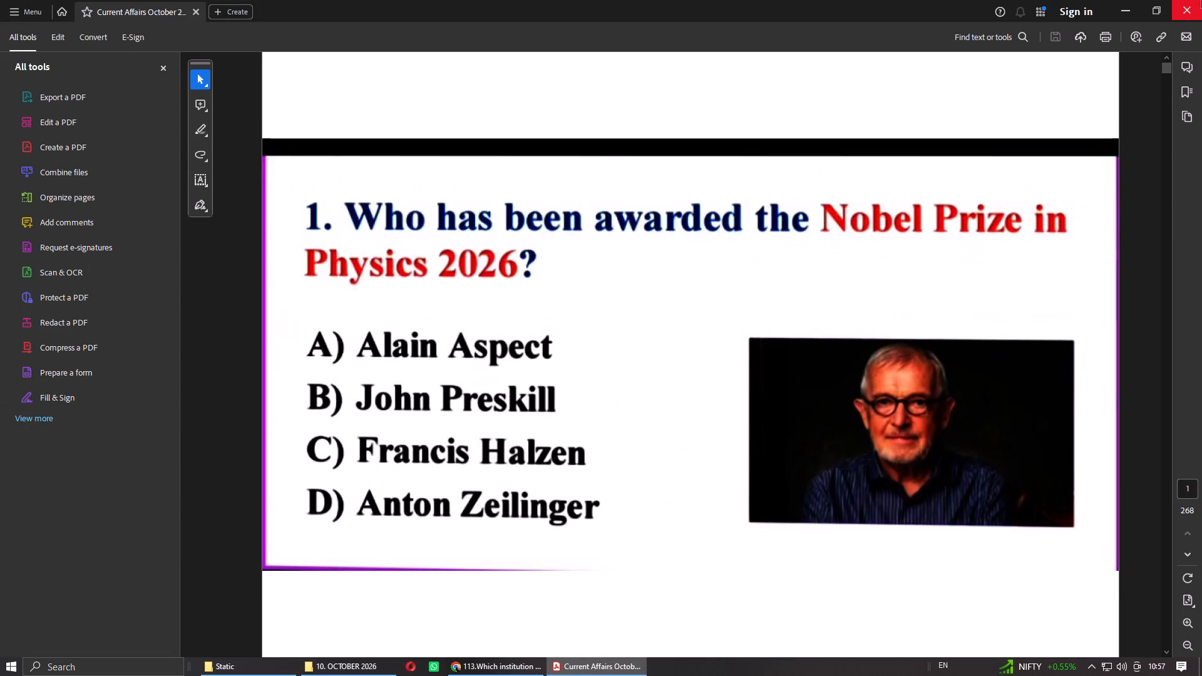
left_click(1201, 0)
Close the 10. OCTOBER 2026 and Static folder windows.
left_click(1201, 0)
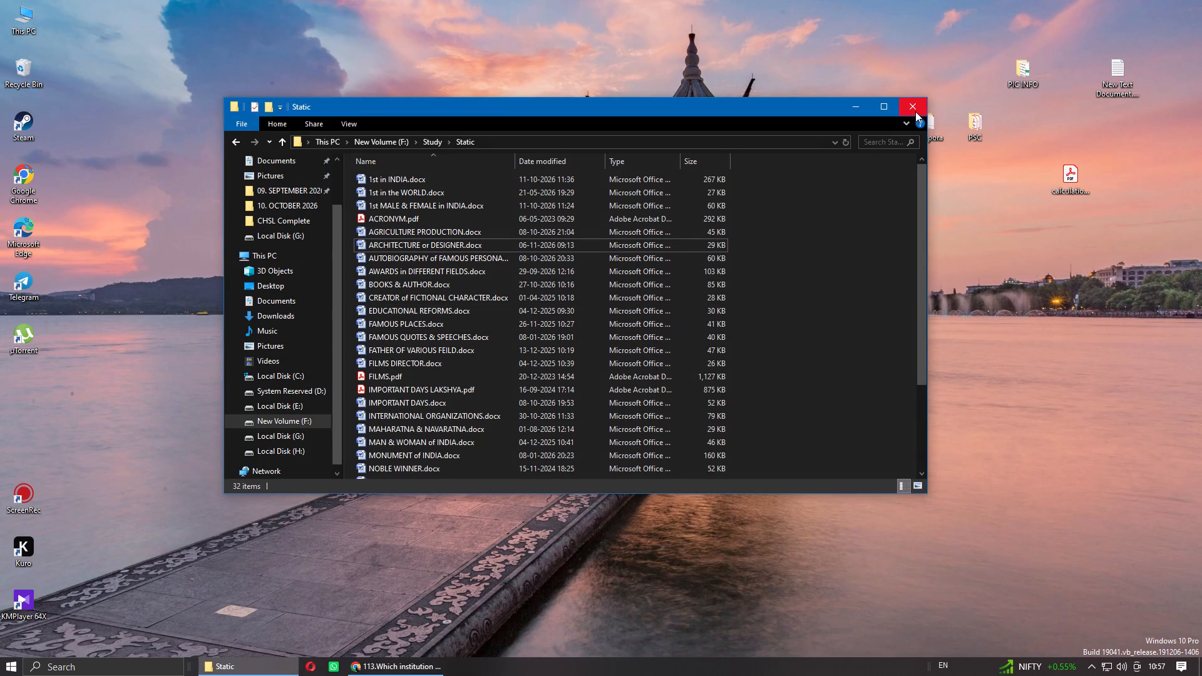
left_click(915, 111)
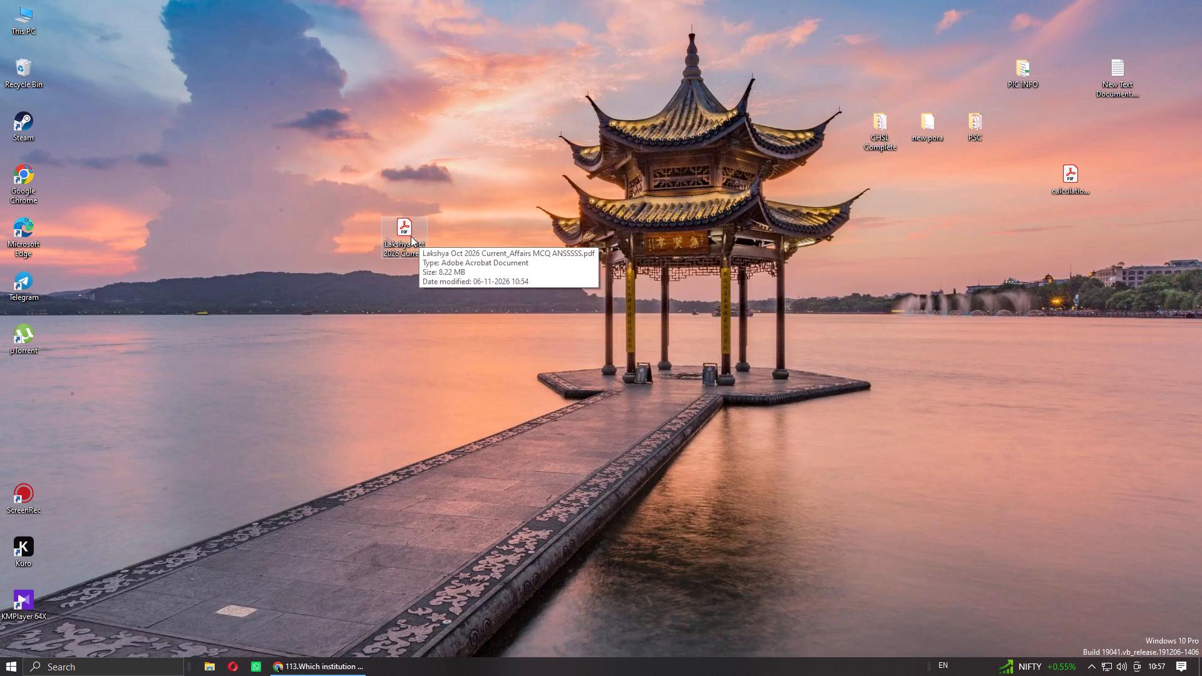
Move the Lakshya Oct 2026 Current_Affairs MCQ ANSSSSS PDF from the desktop into the Recycle Bin.
left_click(406, 233)
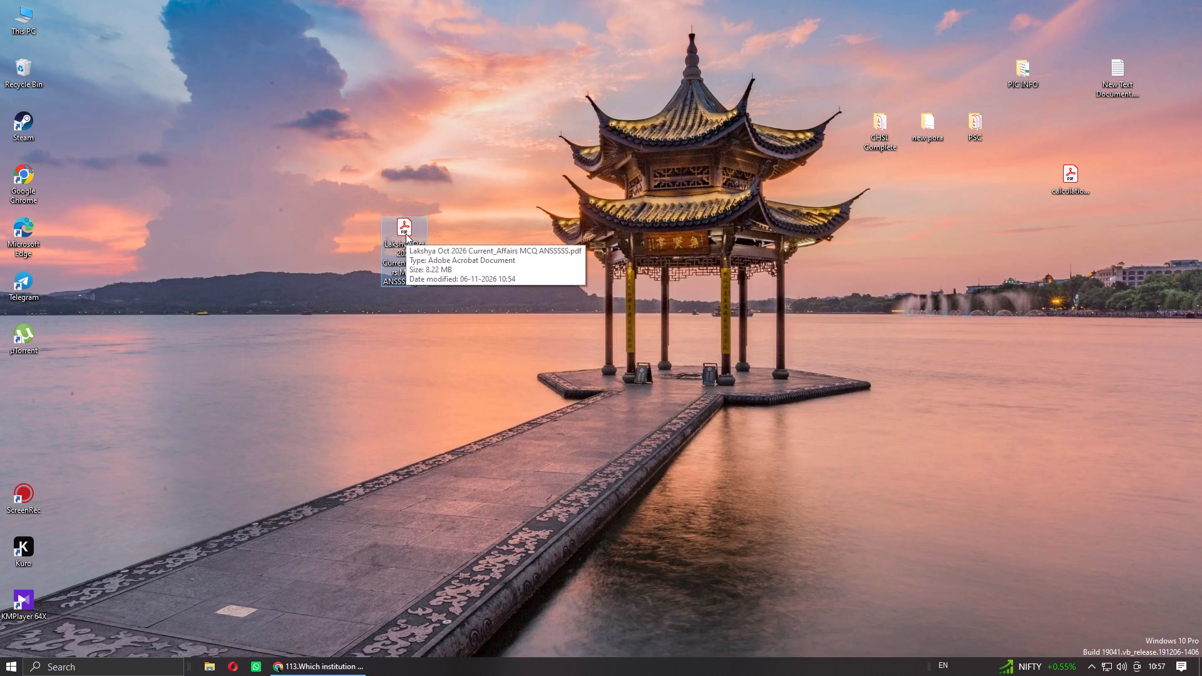
left_click_drag(406, 233, 24, 72)
Permanently delete all items in the Recycle Bin and close its window.
double_click(27, 69)
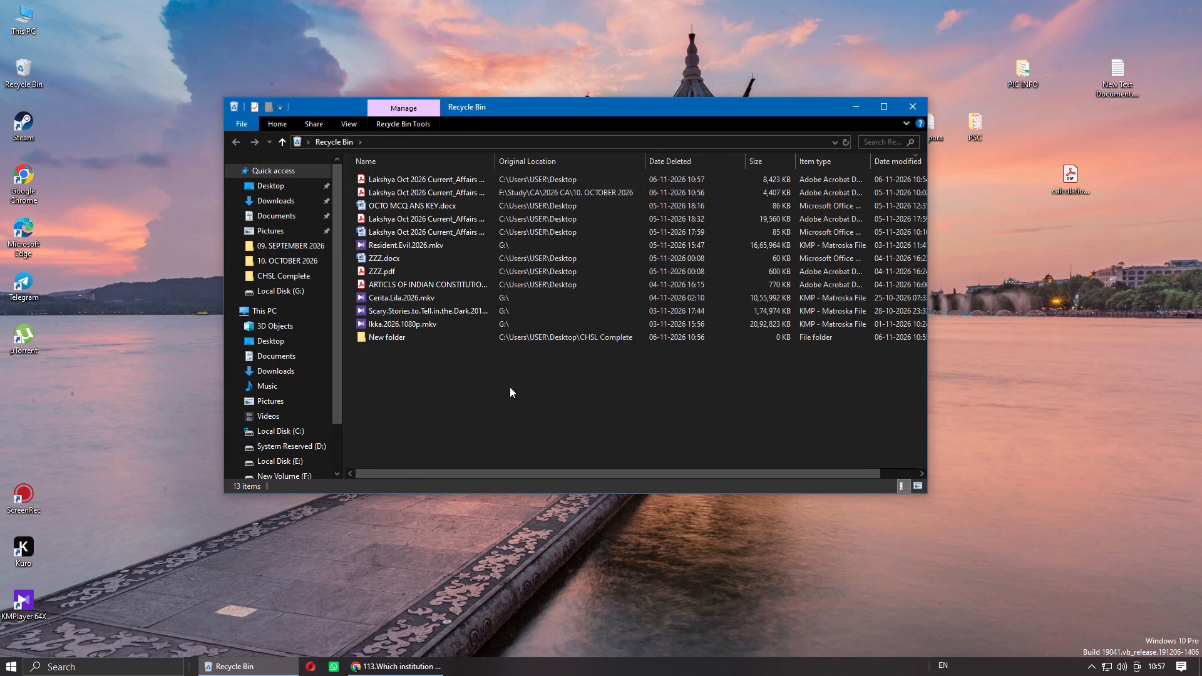
left_click(506, 413)
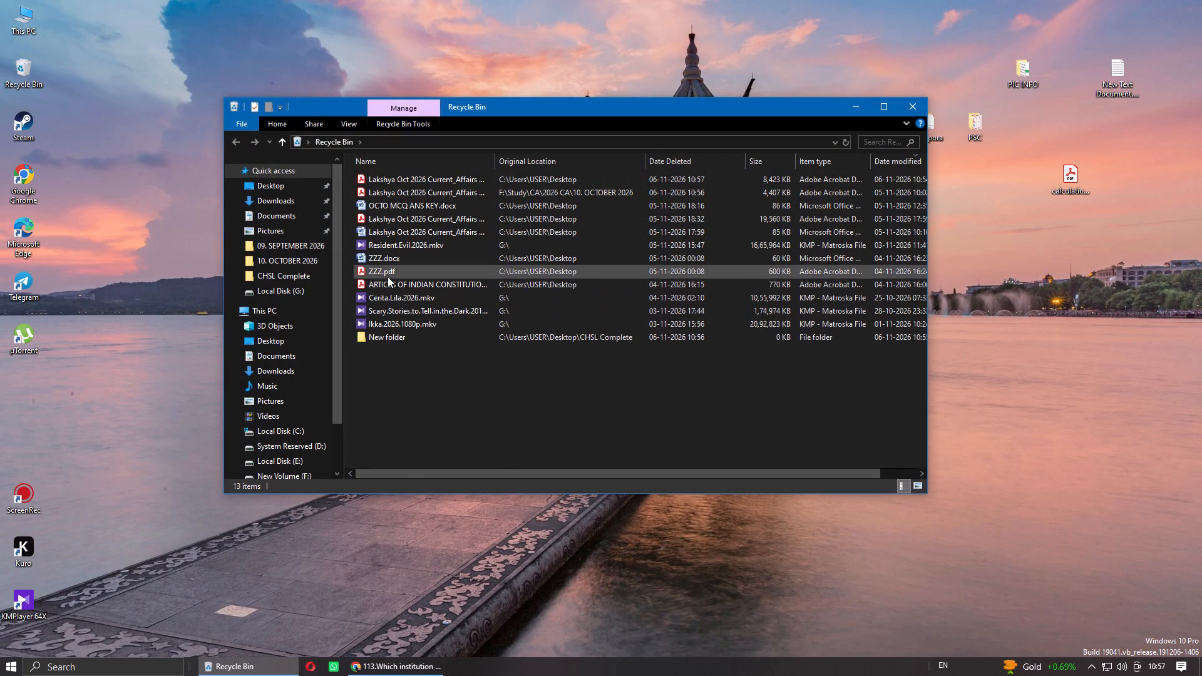
left_click_drag(465, 399, 413, 178)
right_click(420, 198)
left_click(463, 243)
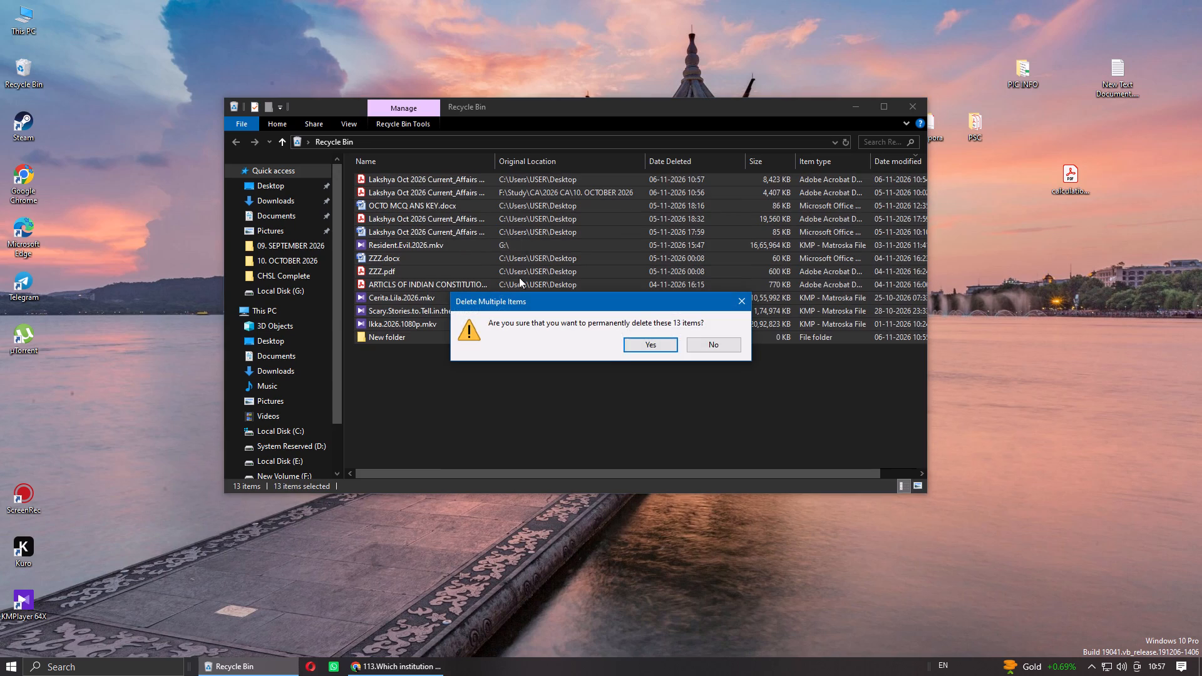
left_click(661, 340)
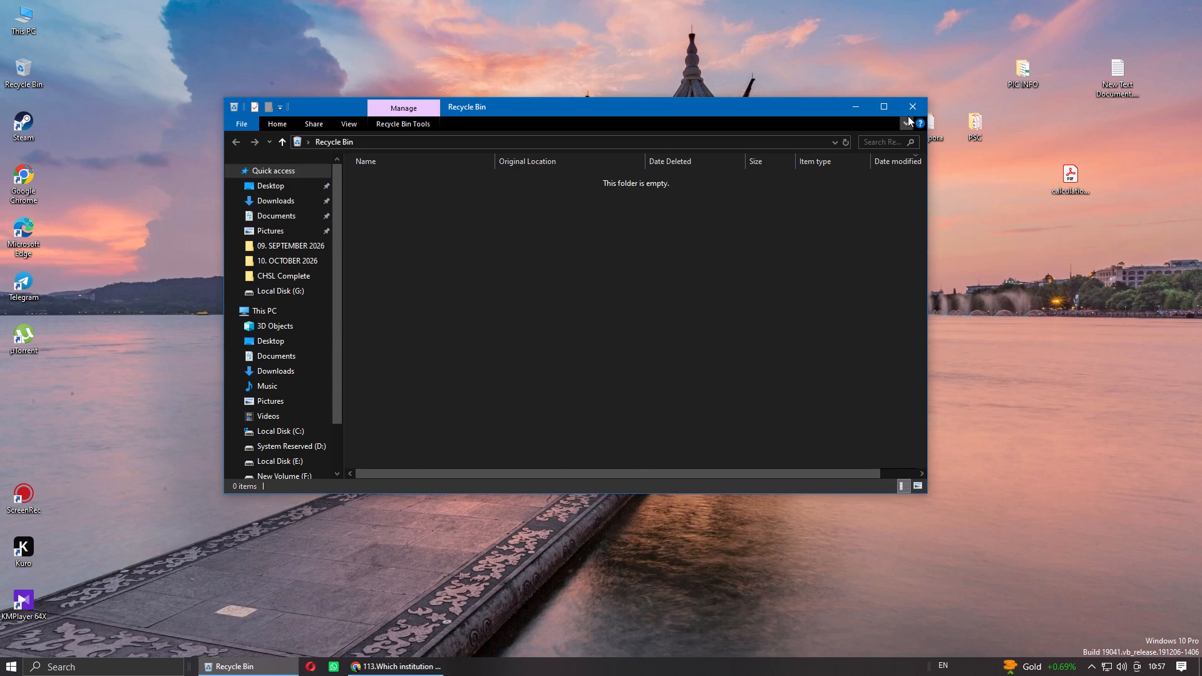
left_click(914, 110)
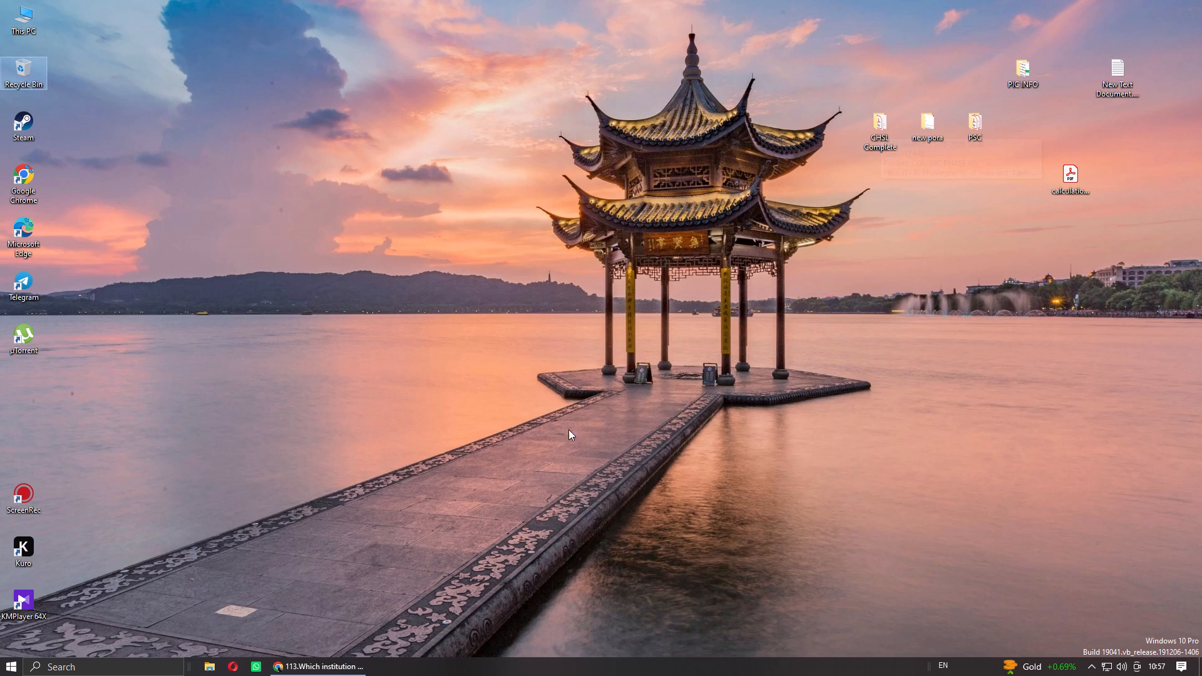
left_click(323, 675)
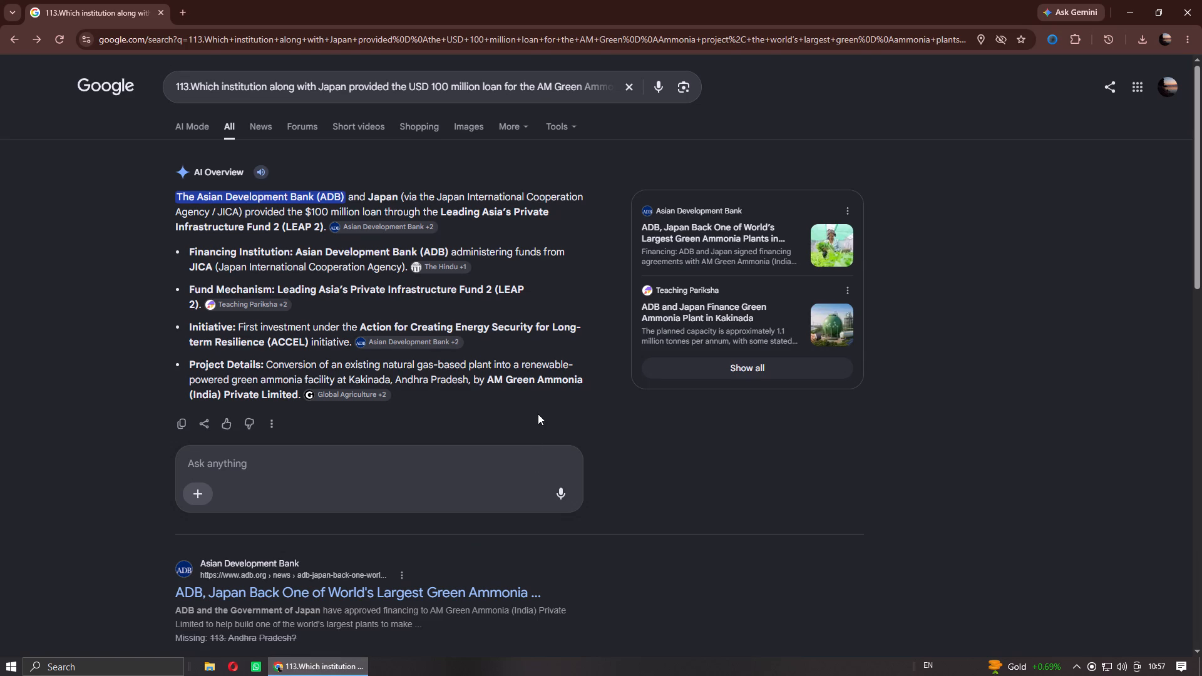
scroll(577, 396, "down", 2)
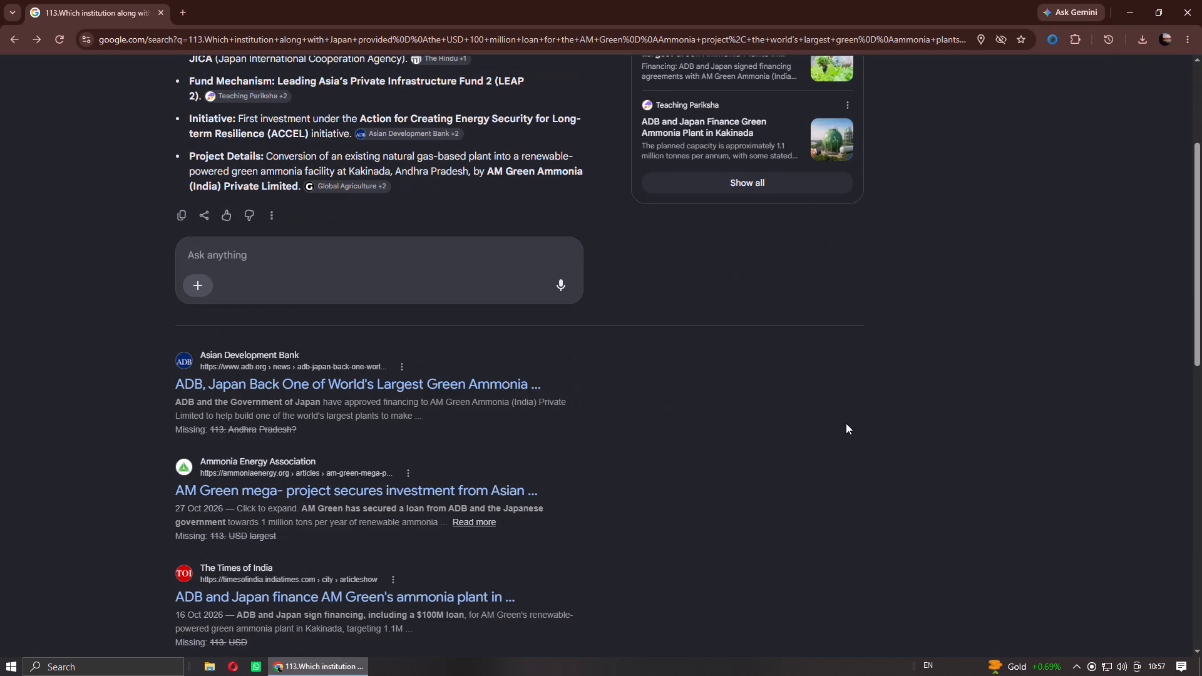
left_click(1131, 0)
Reveal the hidden system tray icons to reach the Kuro recorder.
left_click(1082, 675)
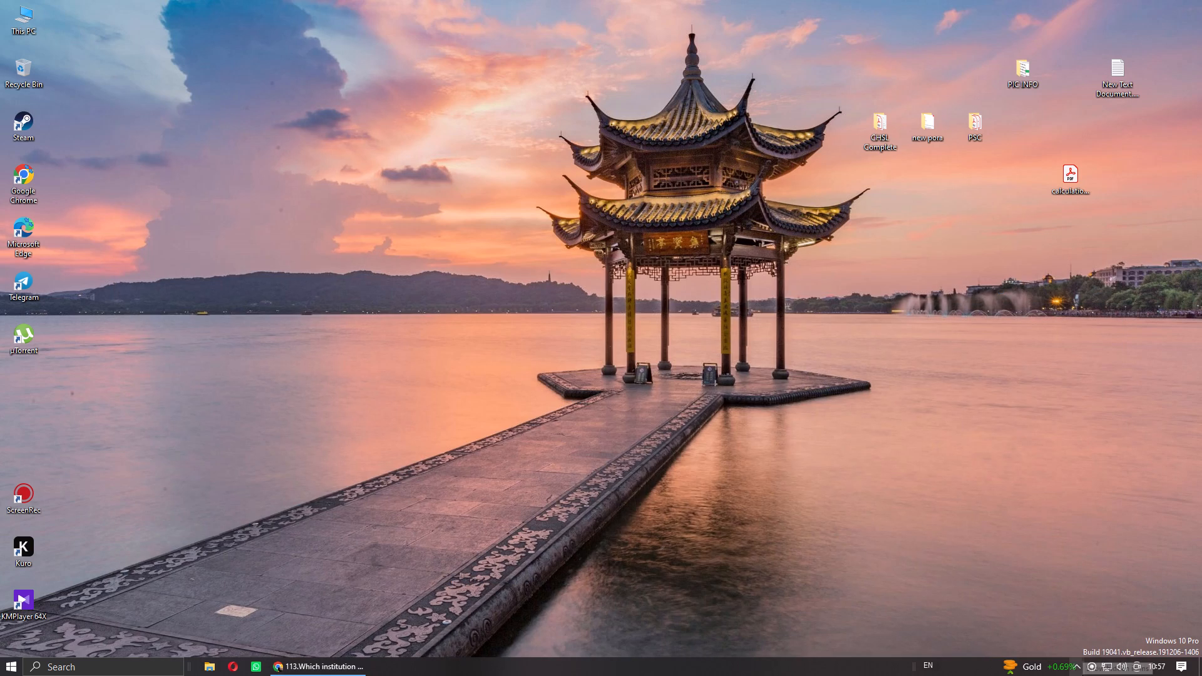
left_click(1095, 662)
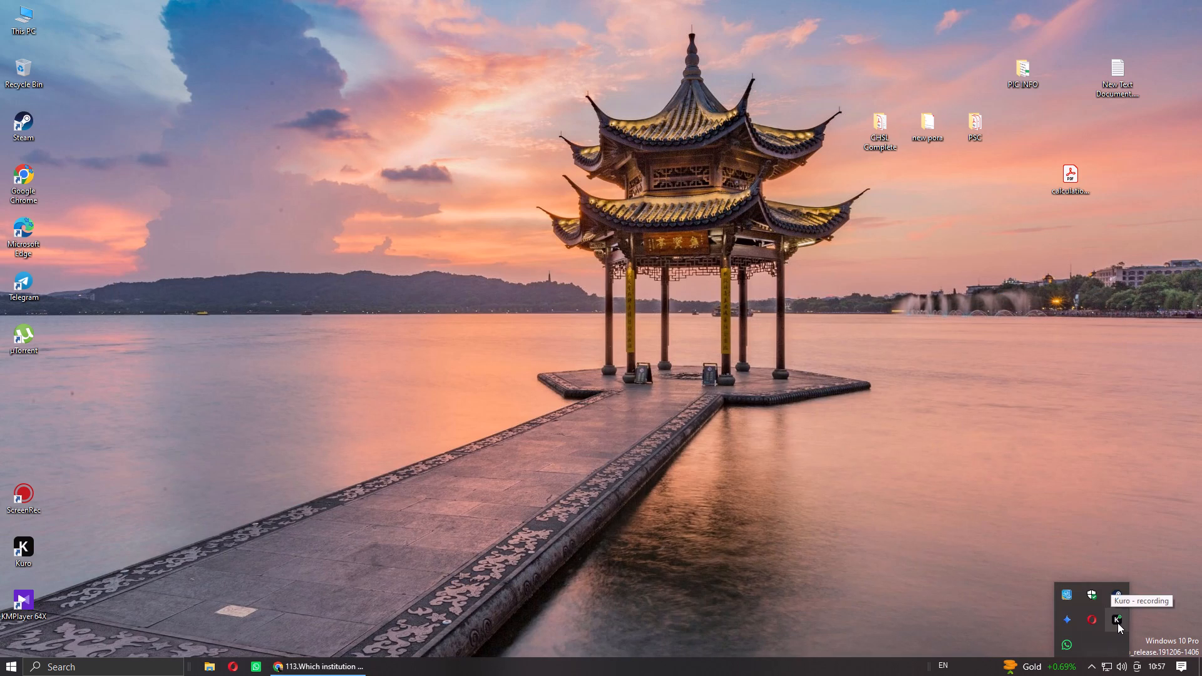
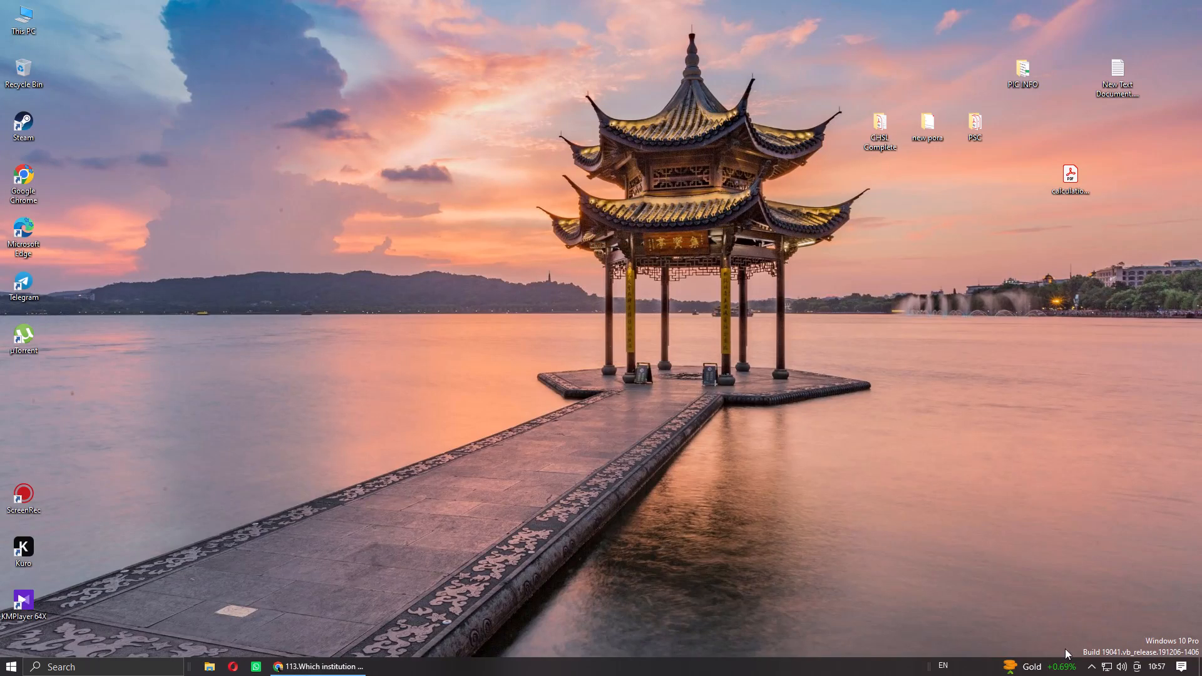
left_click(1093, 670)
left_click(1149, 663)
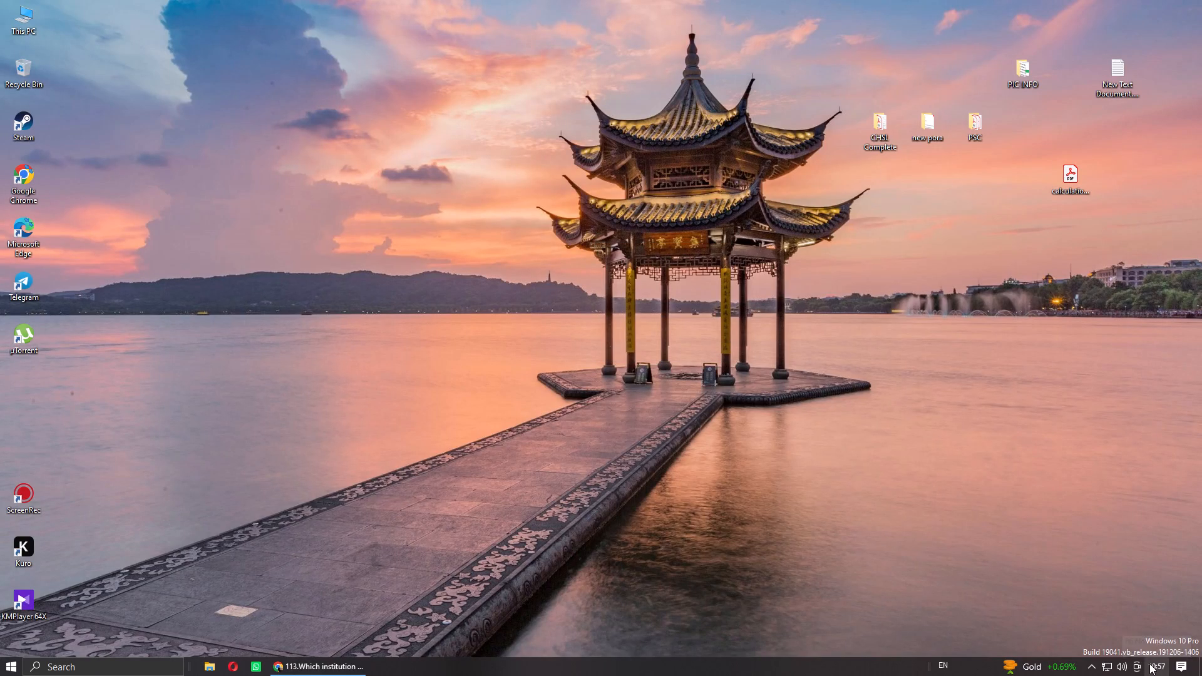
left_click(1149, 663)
Switch to Chrome, replace the ammonia project loan search tab with a blank new tab, and minimise the browser.
left_click(342, 675)
scroll(853, 364, "up", 9)
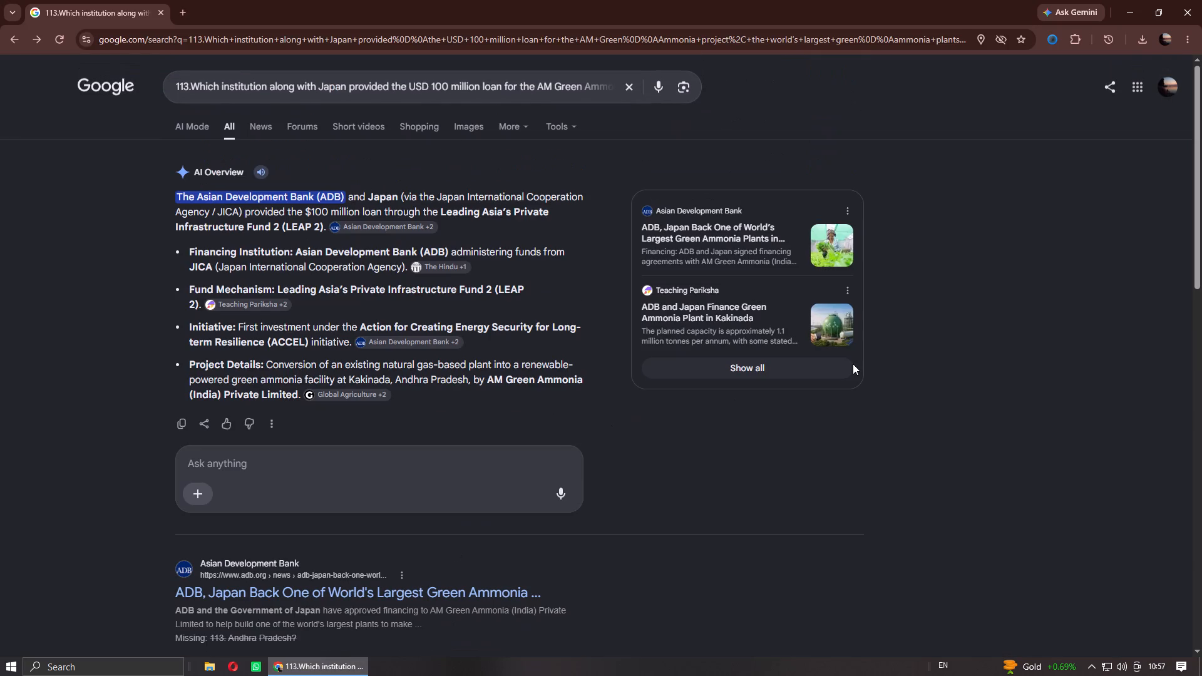
left_click(175, 10)
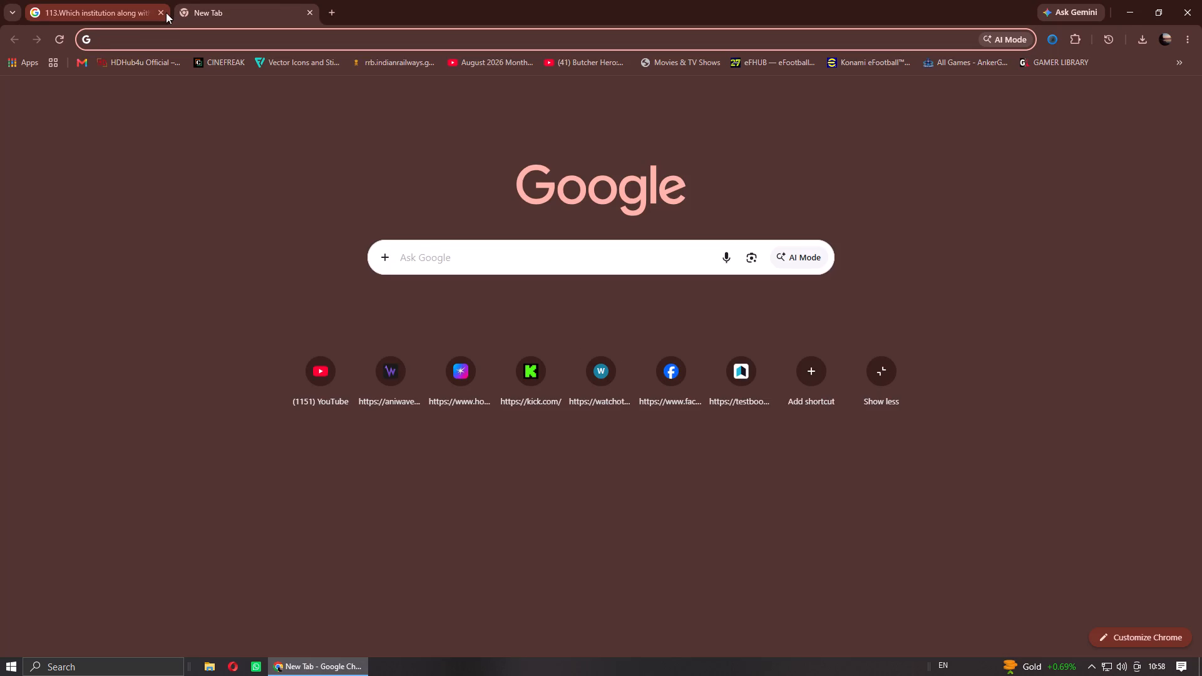
left_click(165, 14)
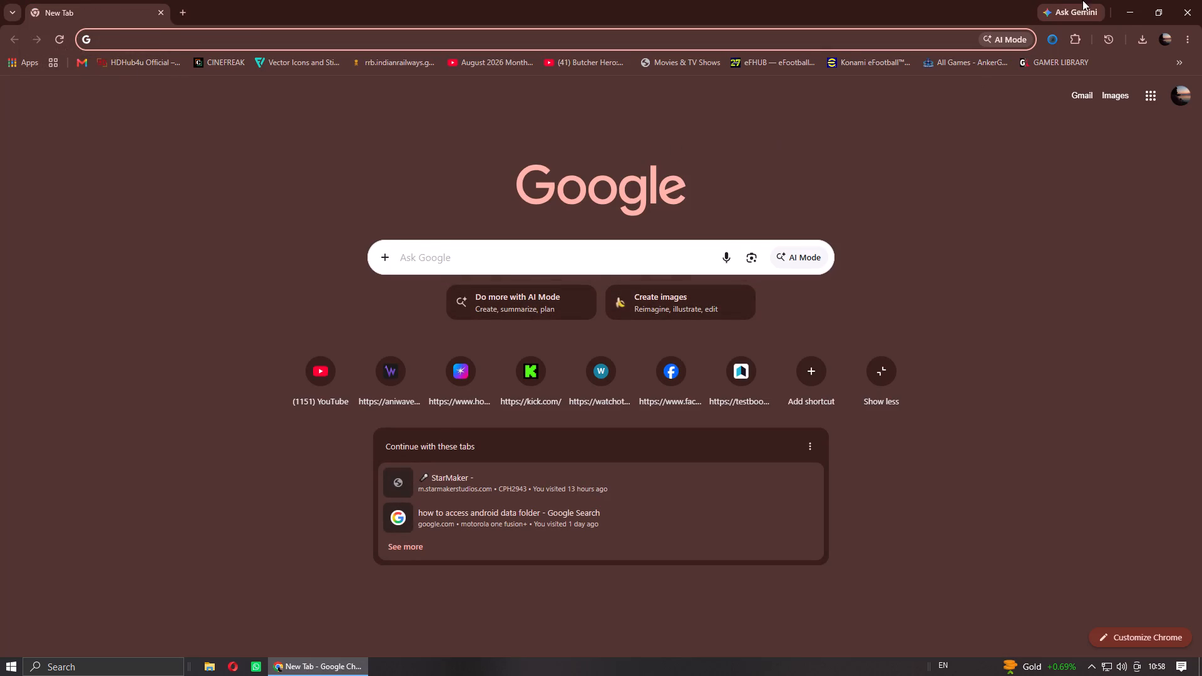
left_click(1126, 0)
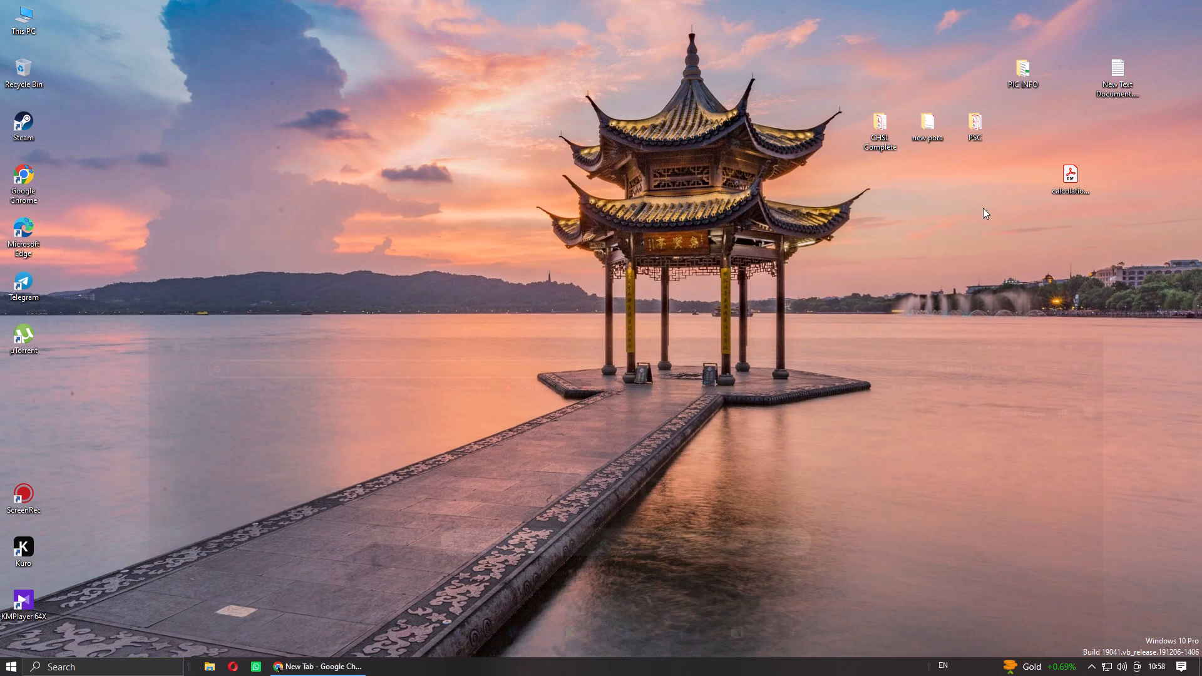
Check the contents of the PIC INFO folder on the desktop and close it.
double_click(1024, 71)
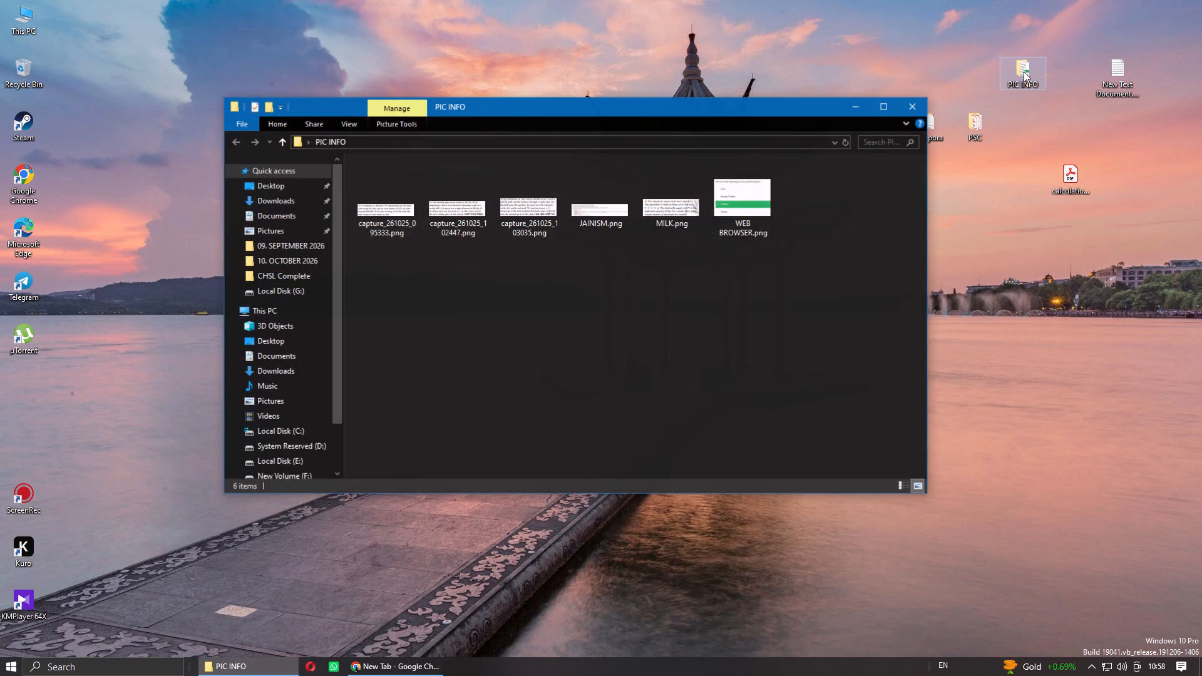
left_click(907, 101)
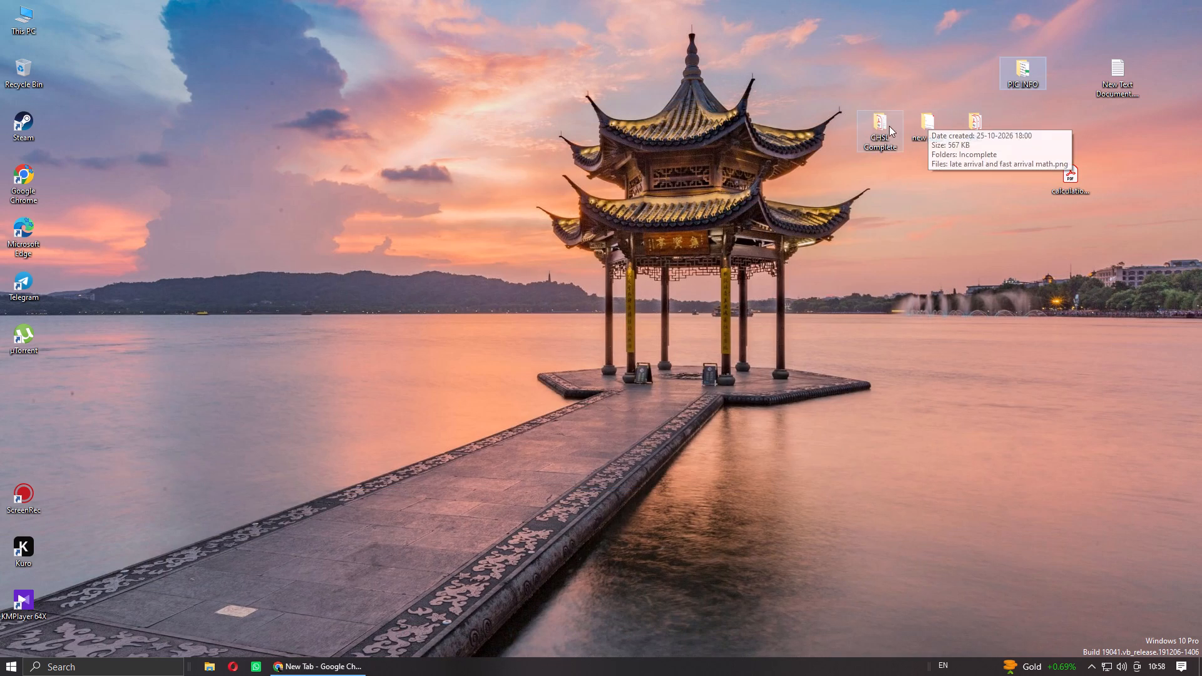
Look through the (E+B) Physiography of India test 1 PDF in the desktop's CHSL Complete folder and close it.
double_click(870, 129)
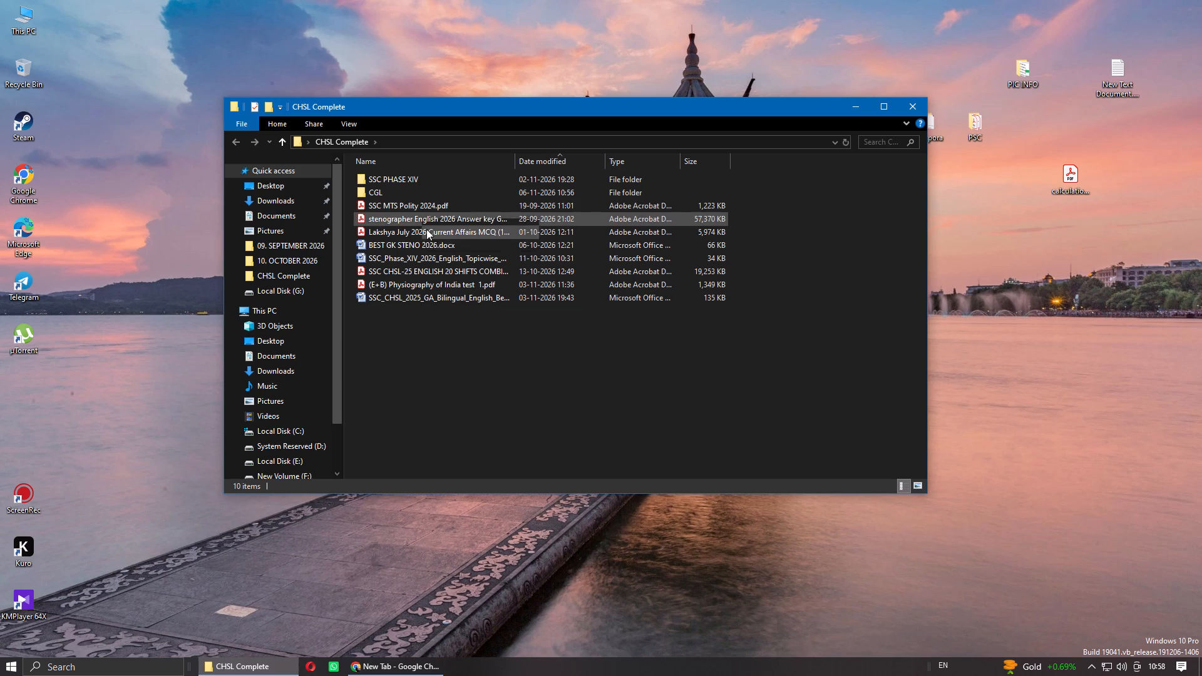
double_click(439, 282)
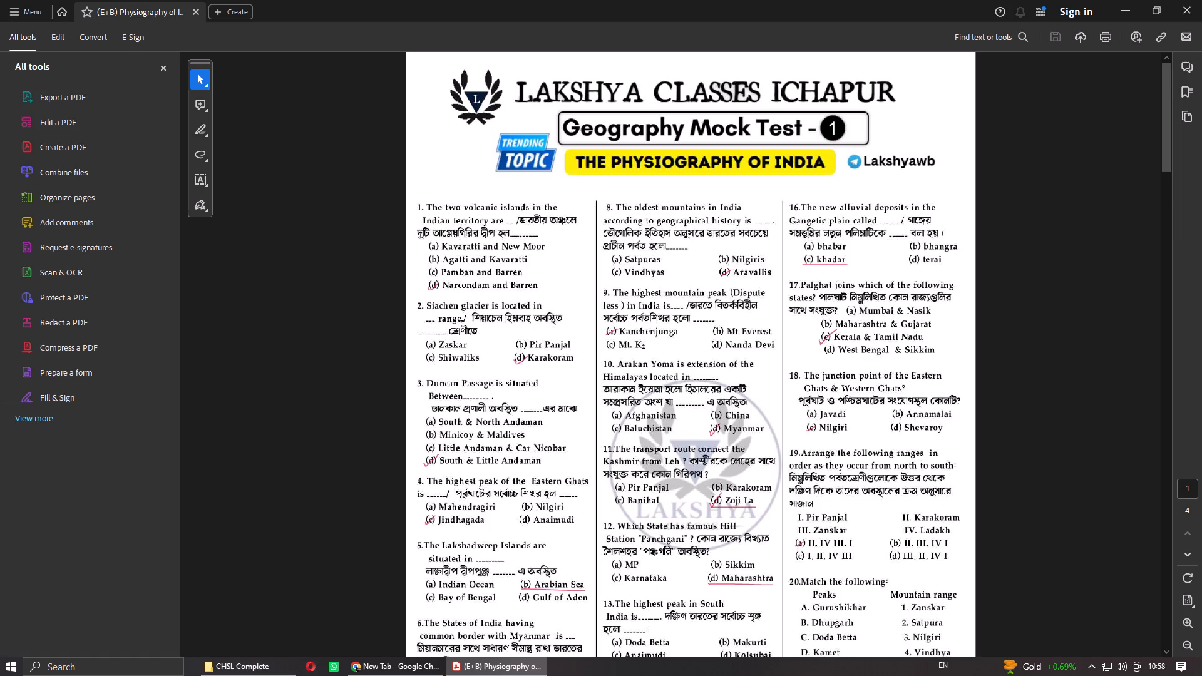
scroll(487, 276, "down", 16)
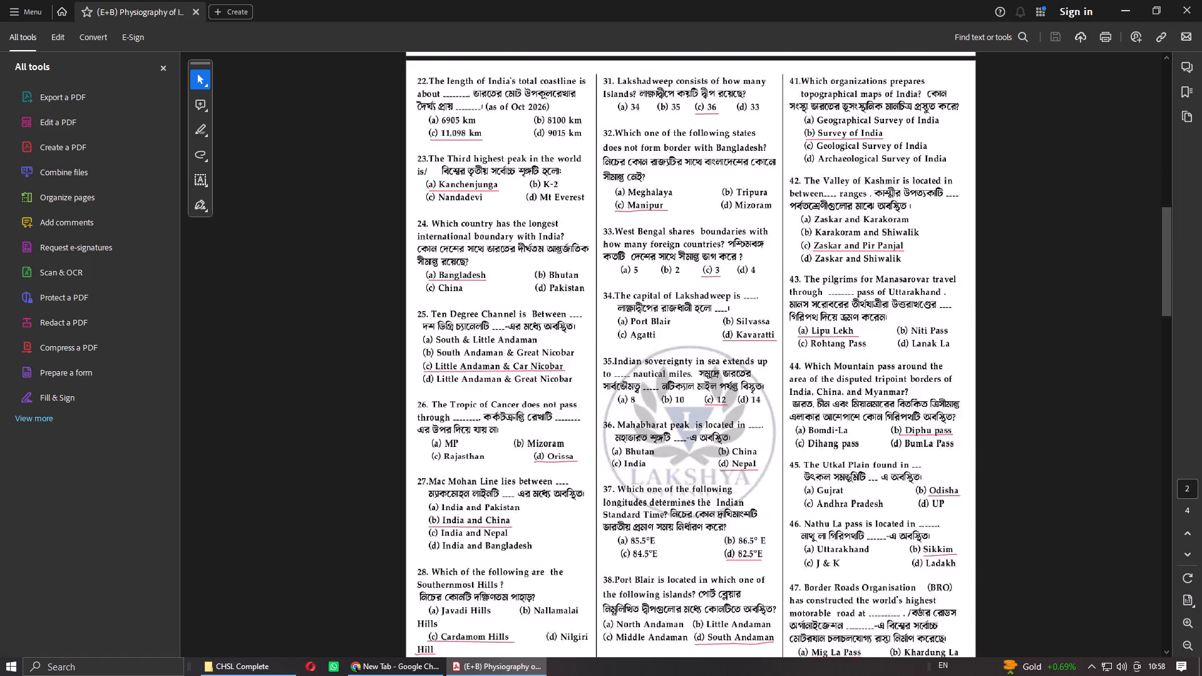
scroll(488, 274, "down", 17)
scroll(480, 276, "down", 13)
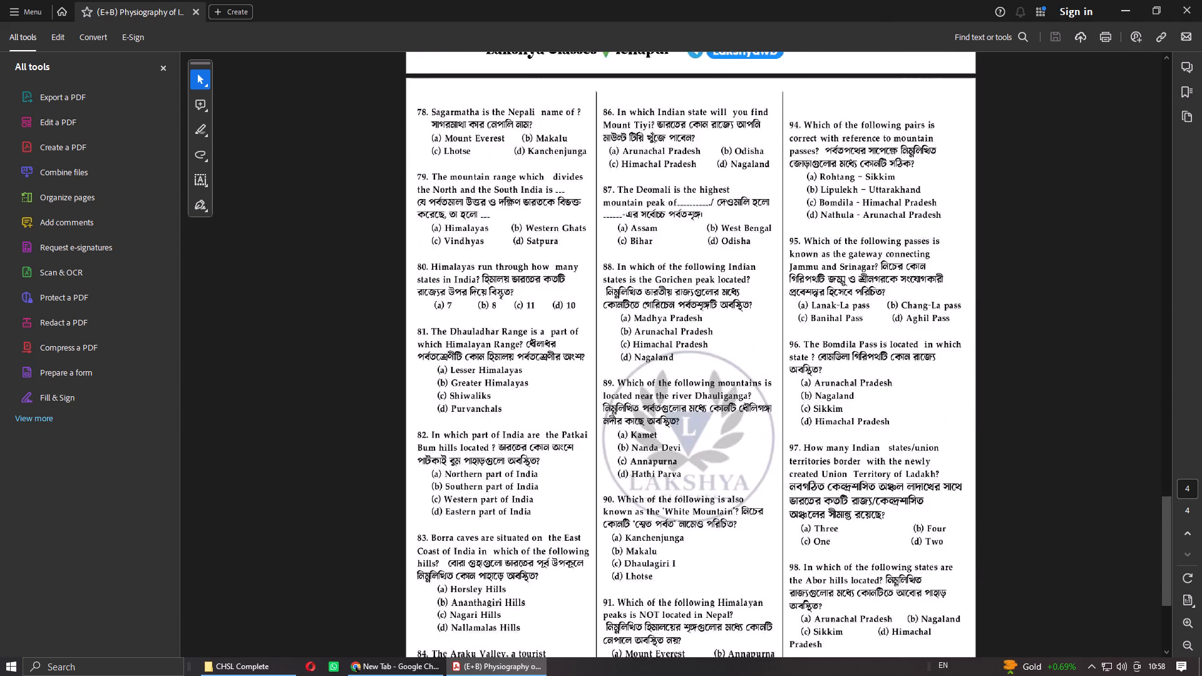
scroll(480, 276, "down", 12)
left_click(1201, 0)
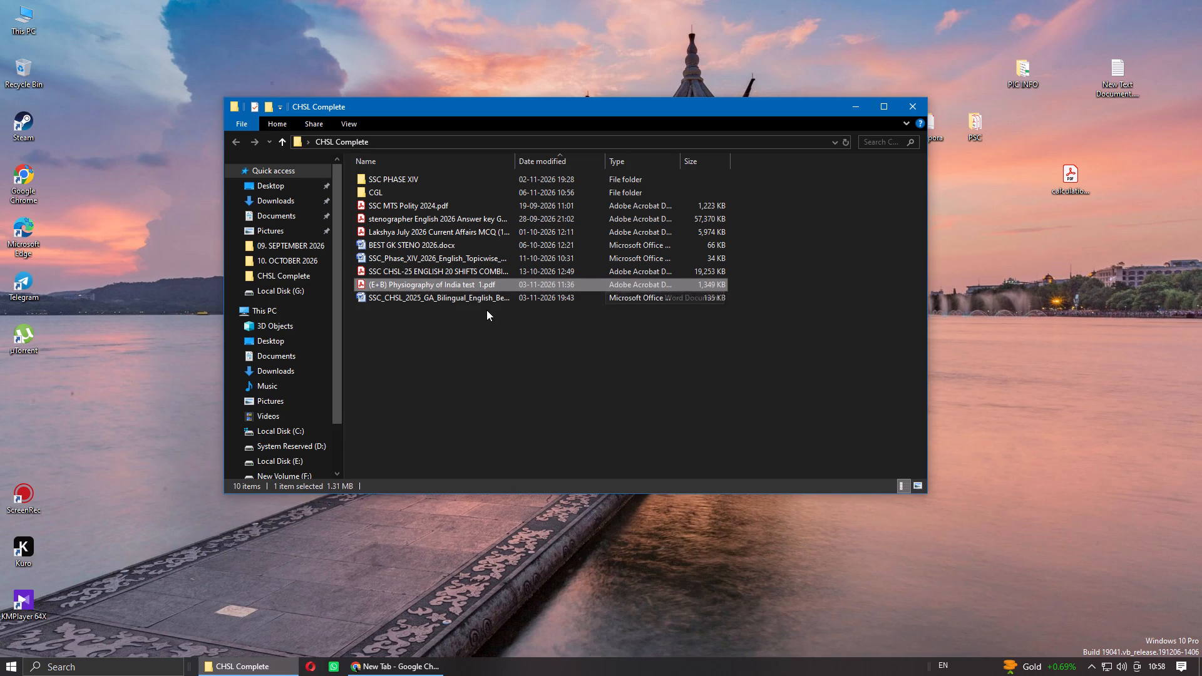
View the SSC_CHSL_2025_GA_Bilingual_English_Bengali document, then close it and the CHSL Complete folder.
double_click(471, 297)
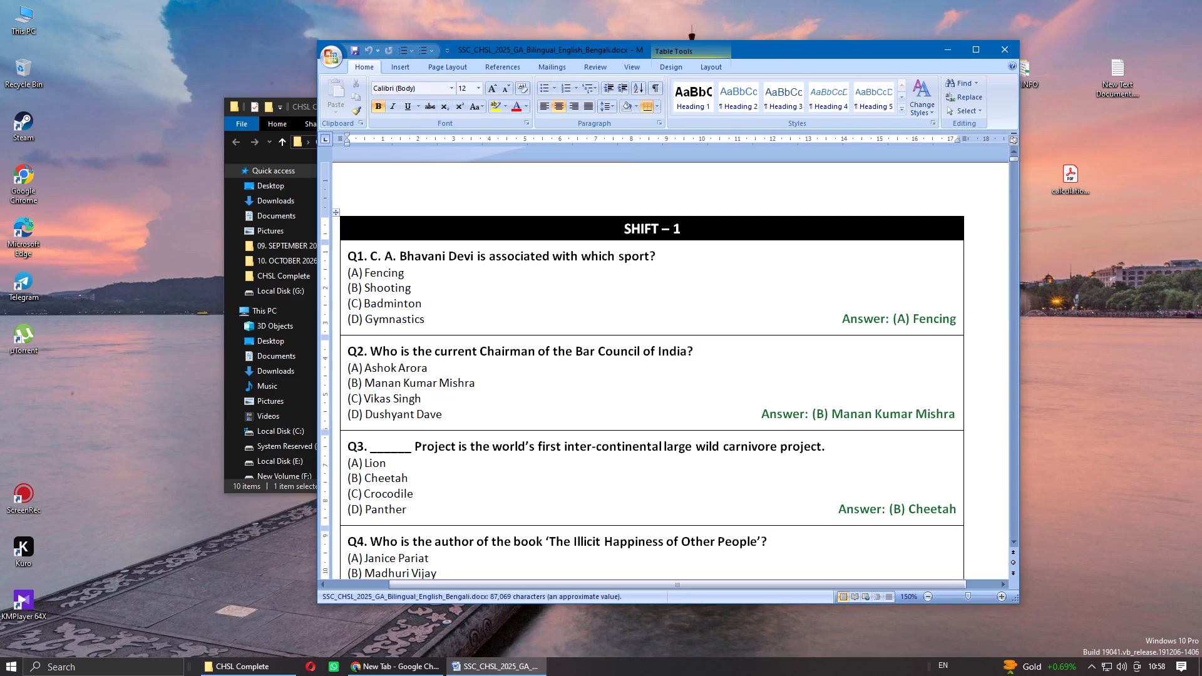
left_click(300, 110)
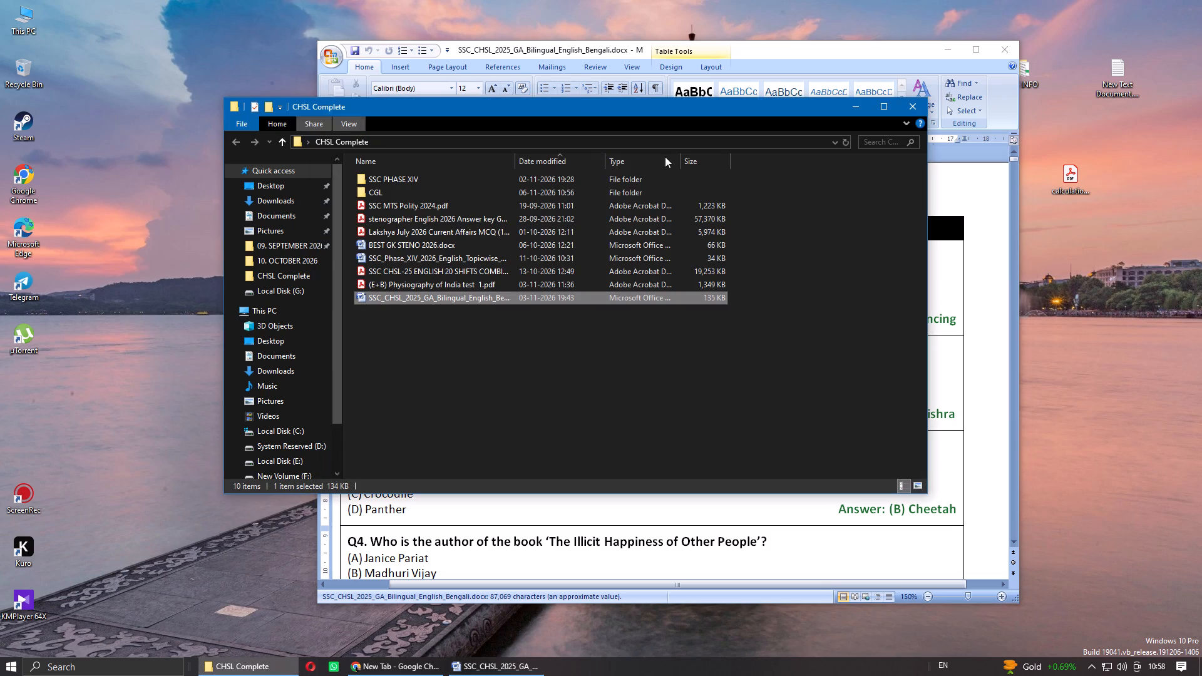
left_click(909, 107)
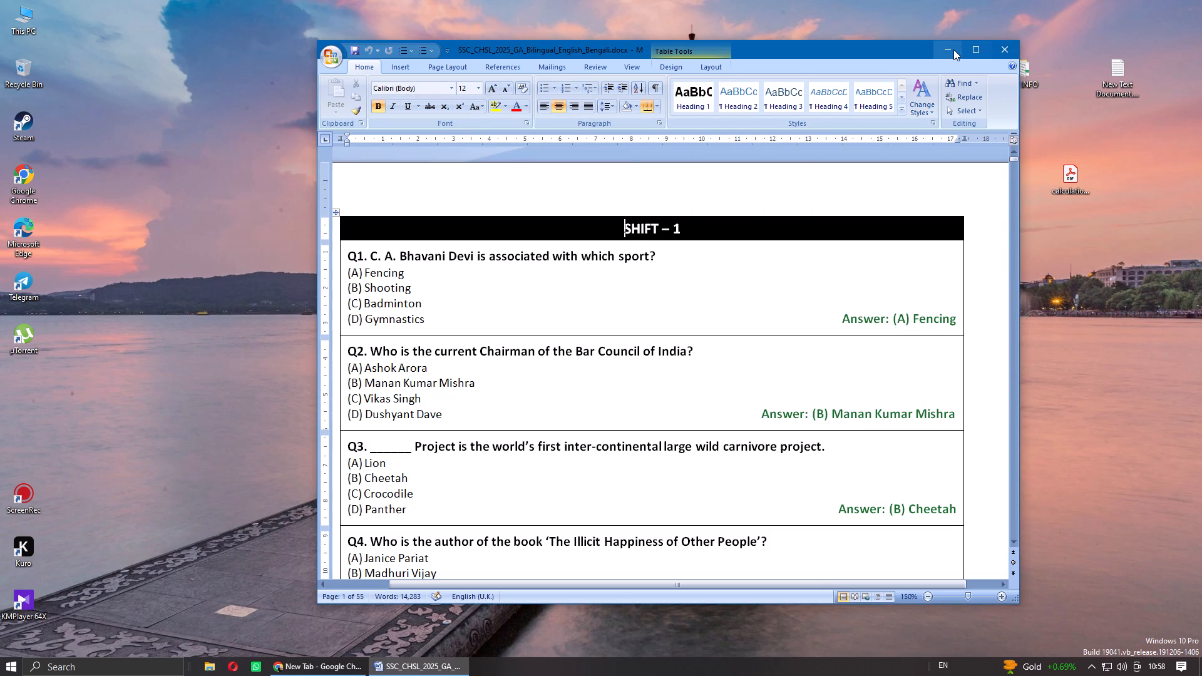
left_click(999, 48)
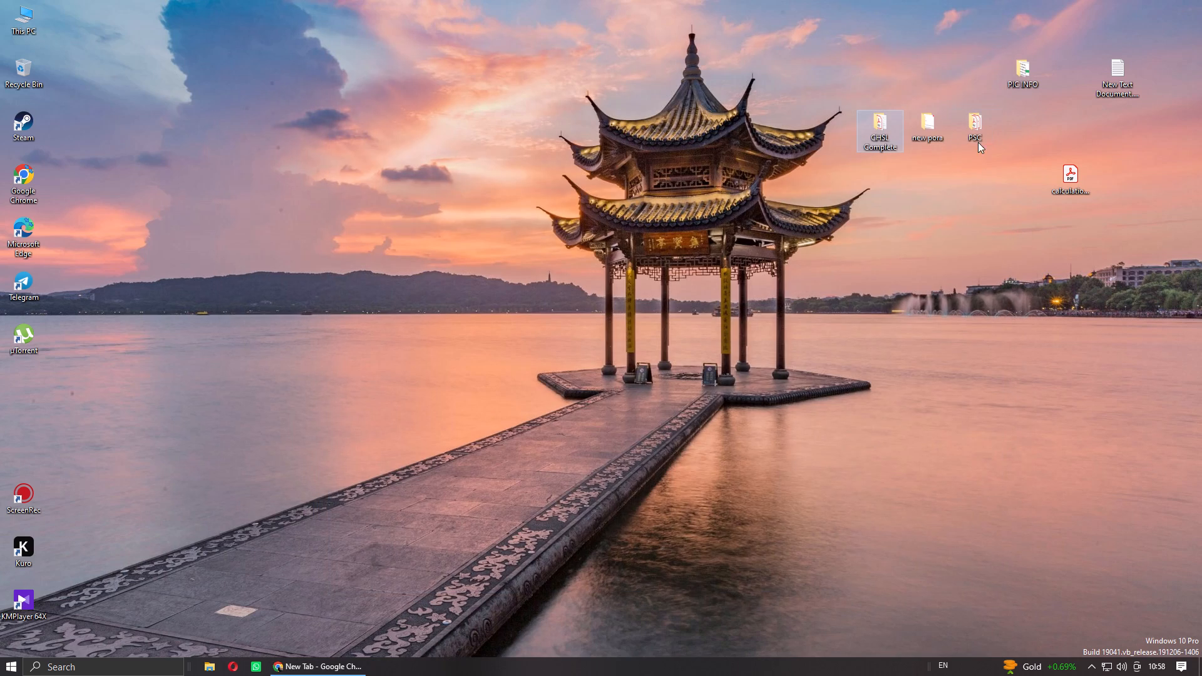
Read through WRITINGS.docx in the Incomplete subfolder of the desktop's new pora folder and close it.
double_click(920, 125)
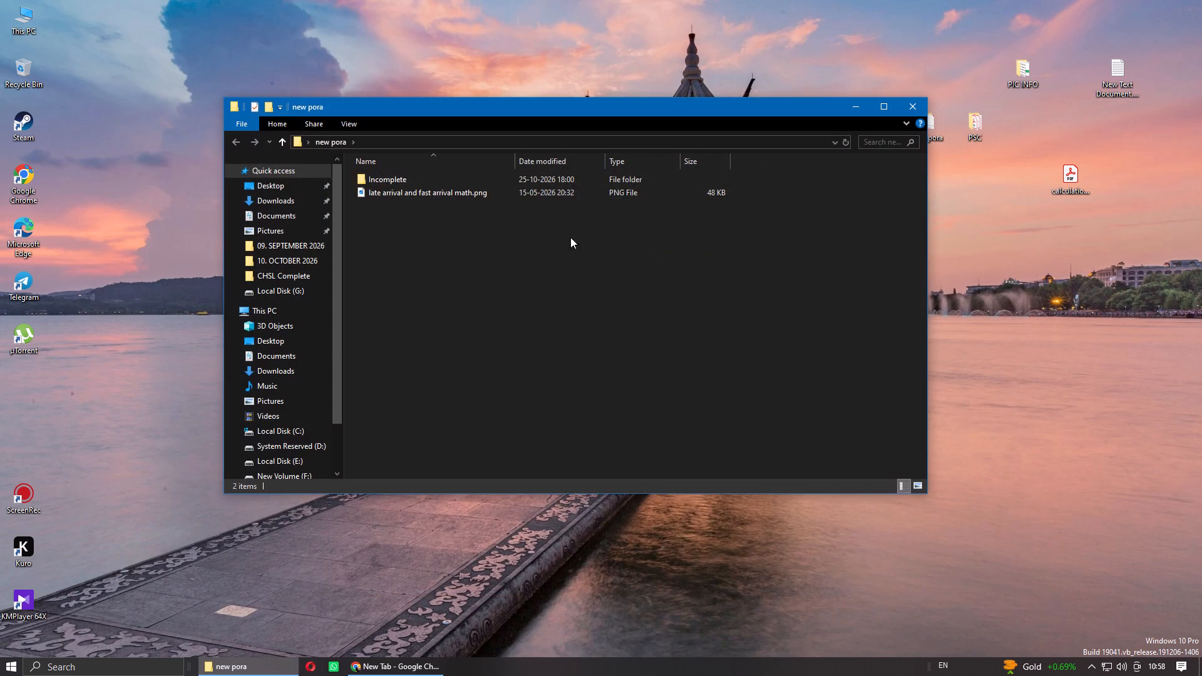
double_click(401, 180)
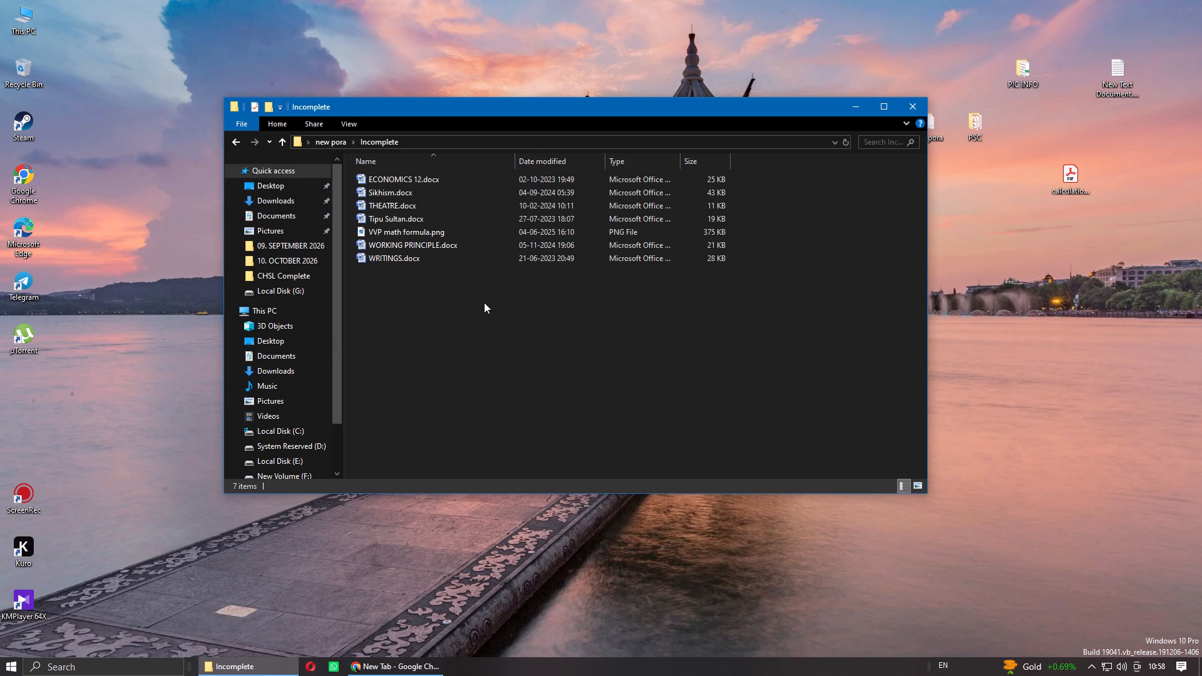
double_click(409, 260)
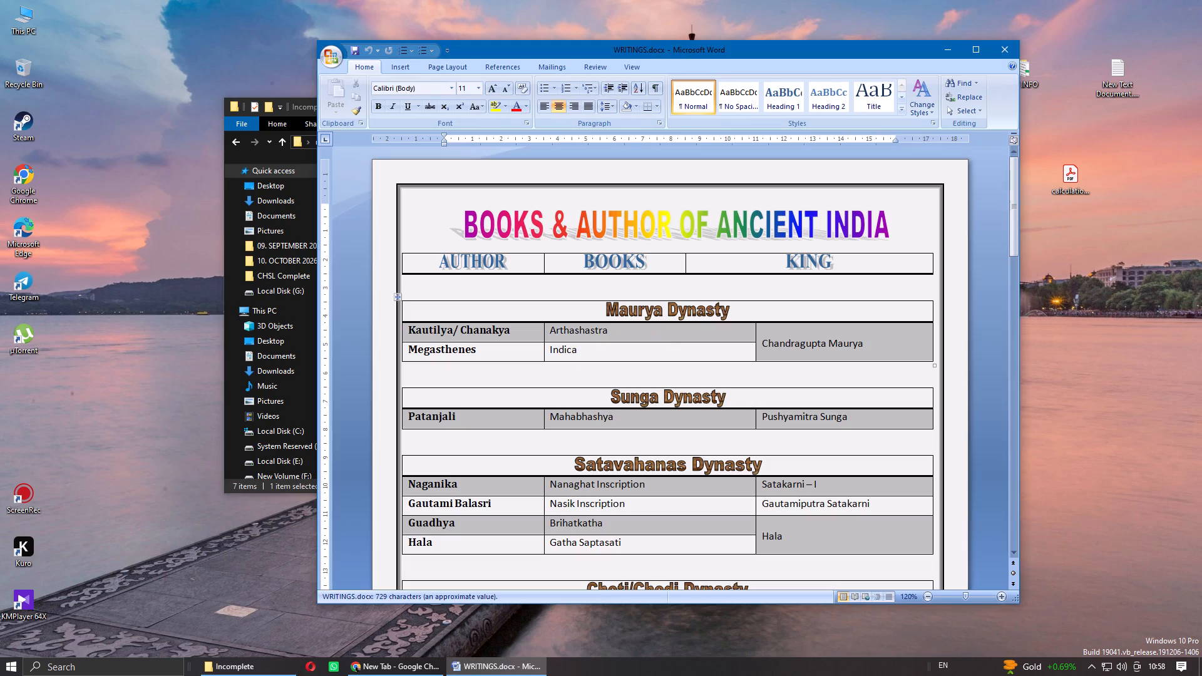
scroll(699, 335, "down", 3)
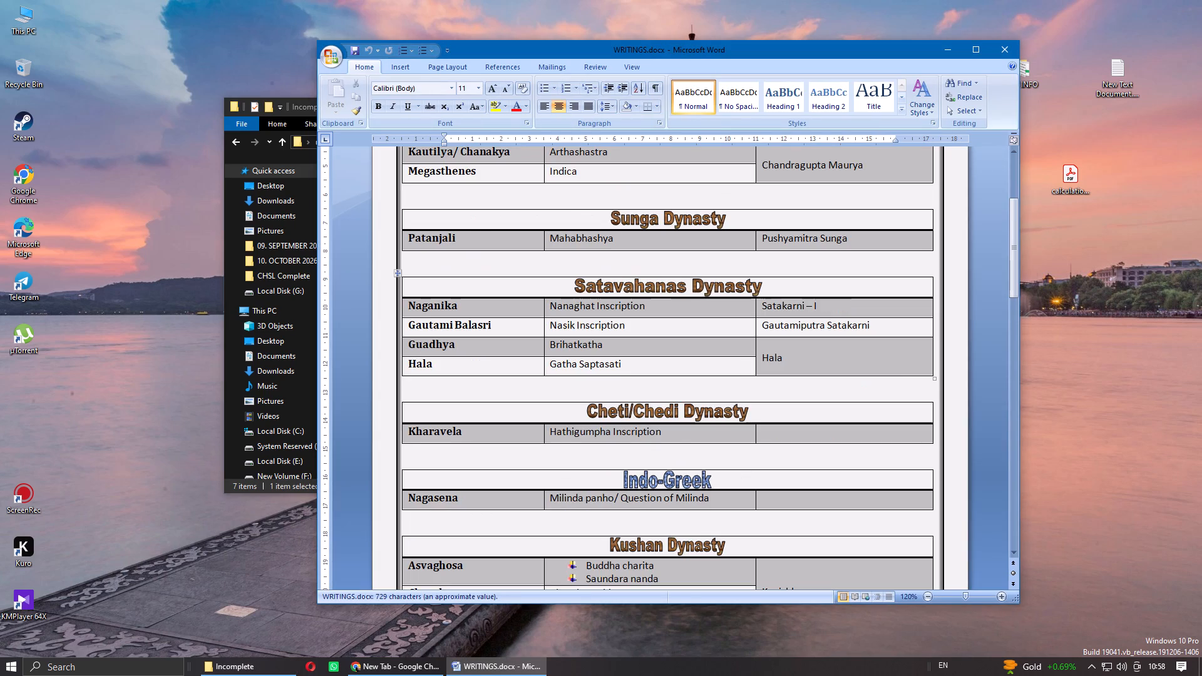
scroll(699, 335, "down", 16)
scroll(696, 330, "down", 8)
left_click(1004, 44)
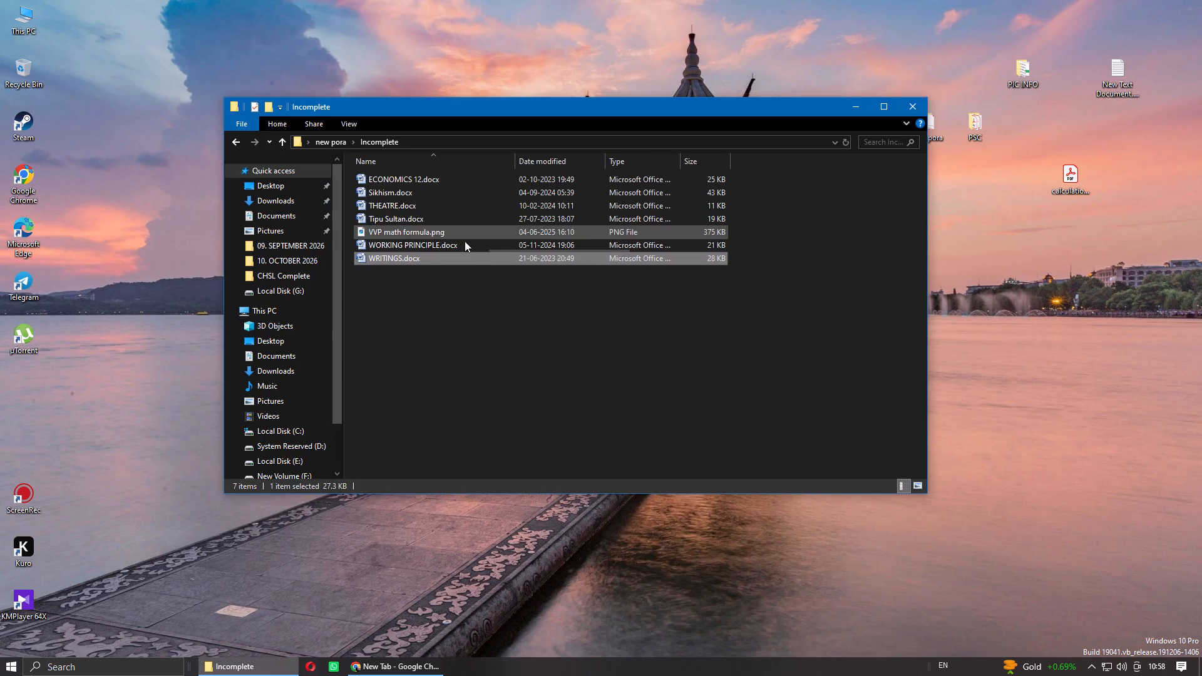
Delete WRITINGS.docx from the Incomplete folder.
right_click(414, 257)
left_click(443, 521)
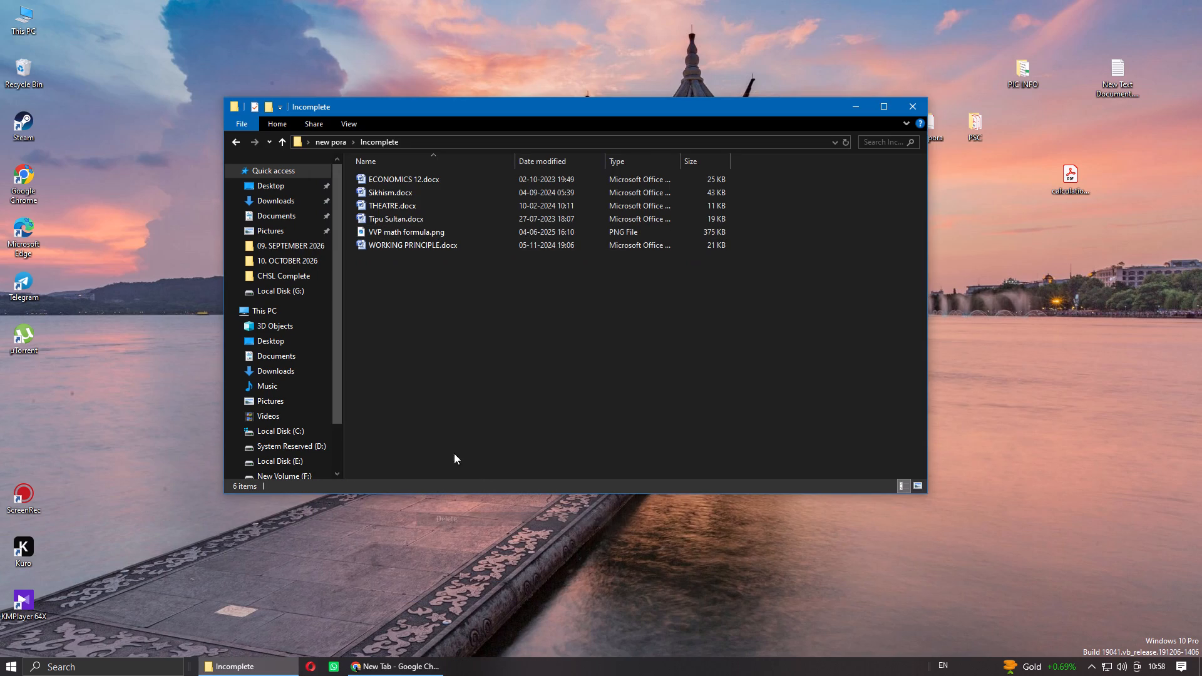
Read through ECONOMICS 12.docx in the Incomplete folder and close it.
double_click(398, 180)
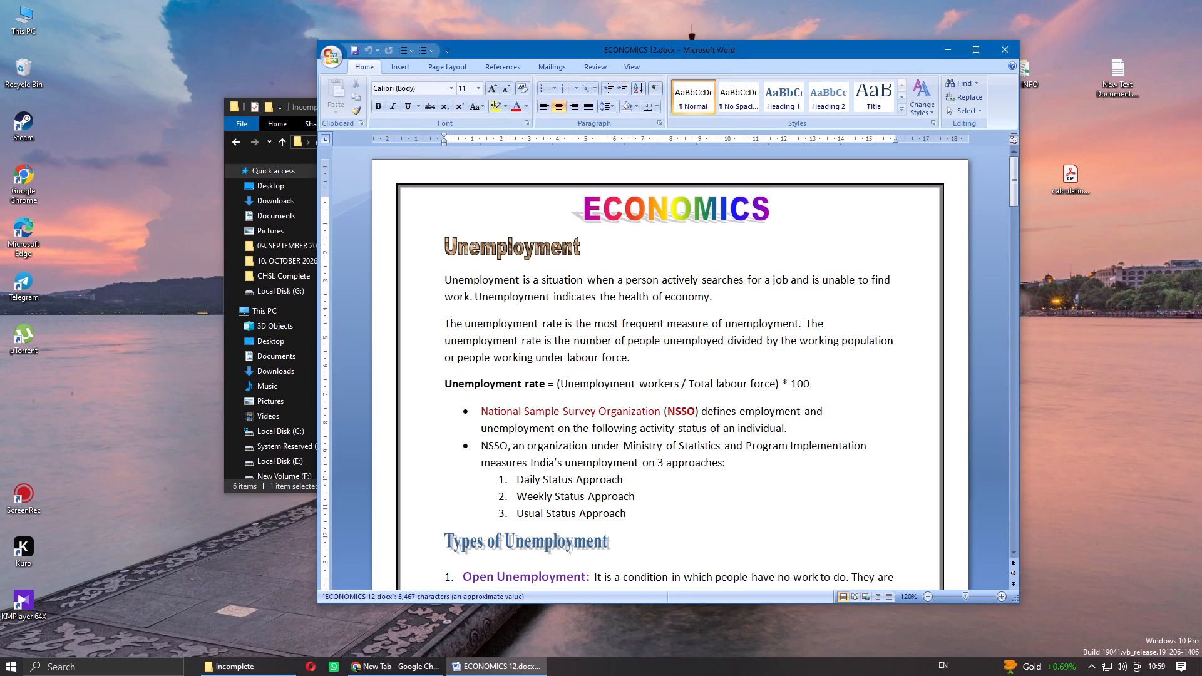
scroll(618, 329, "down", 10)
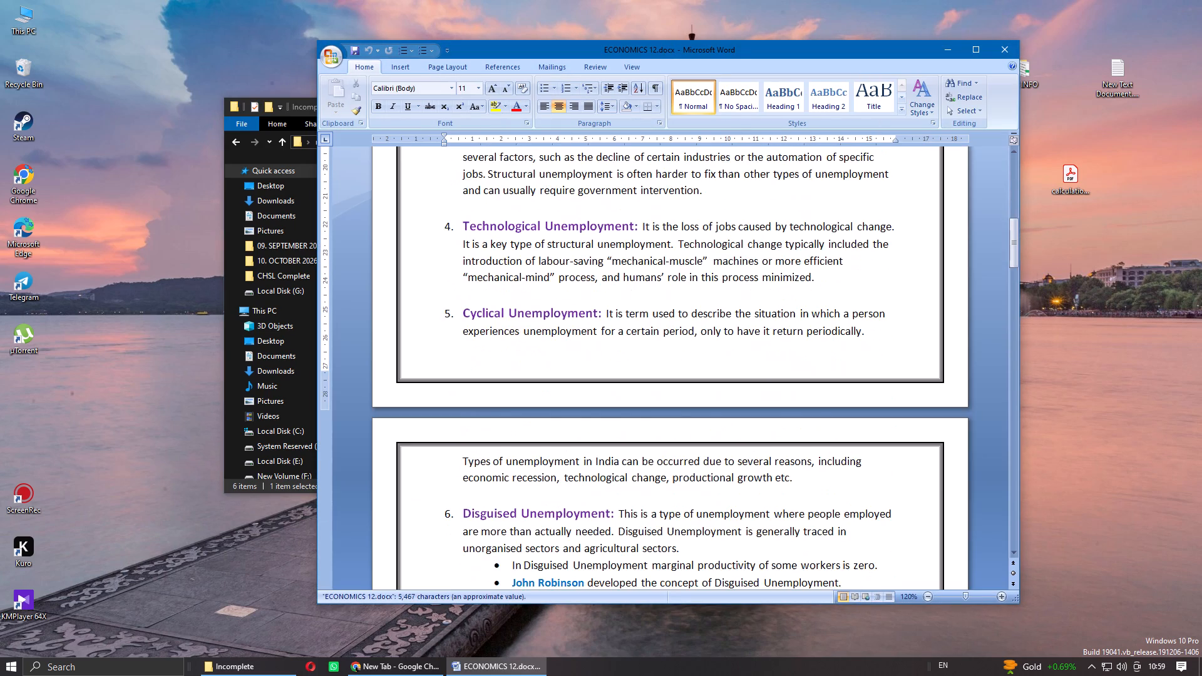
scroll(619, 325, "down", 13)
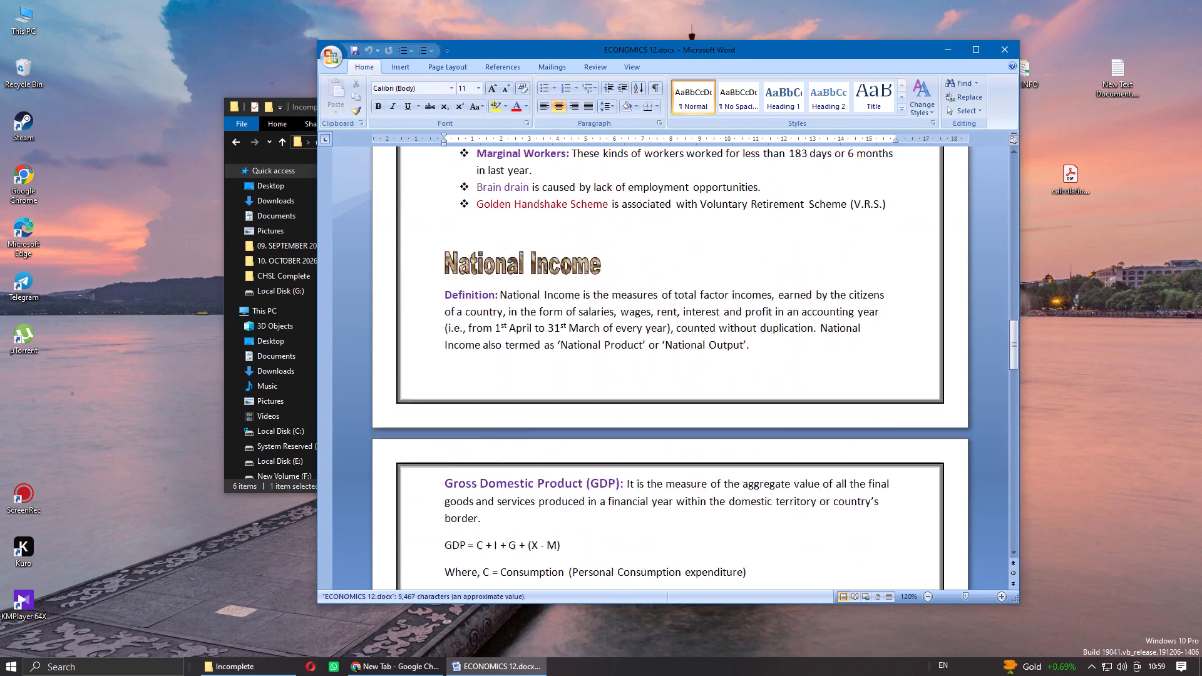
scroll(619, 325, "down", 15)
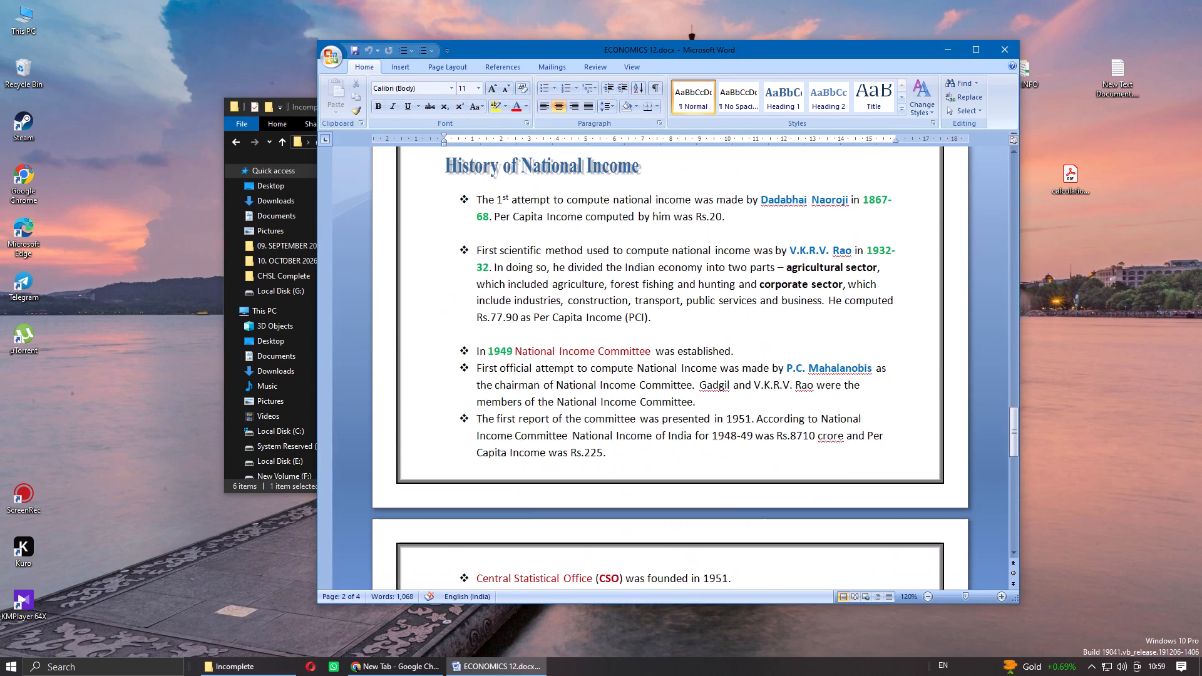
scroll(619, 325, "down", 15)
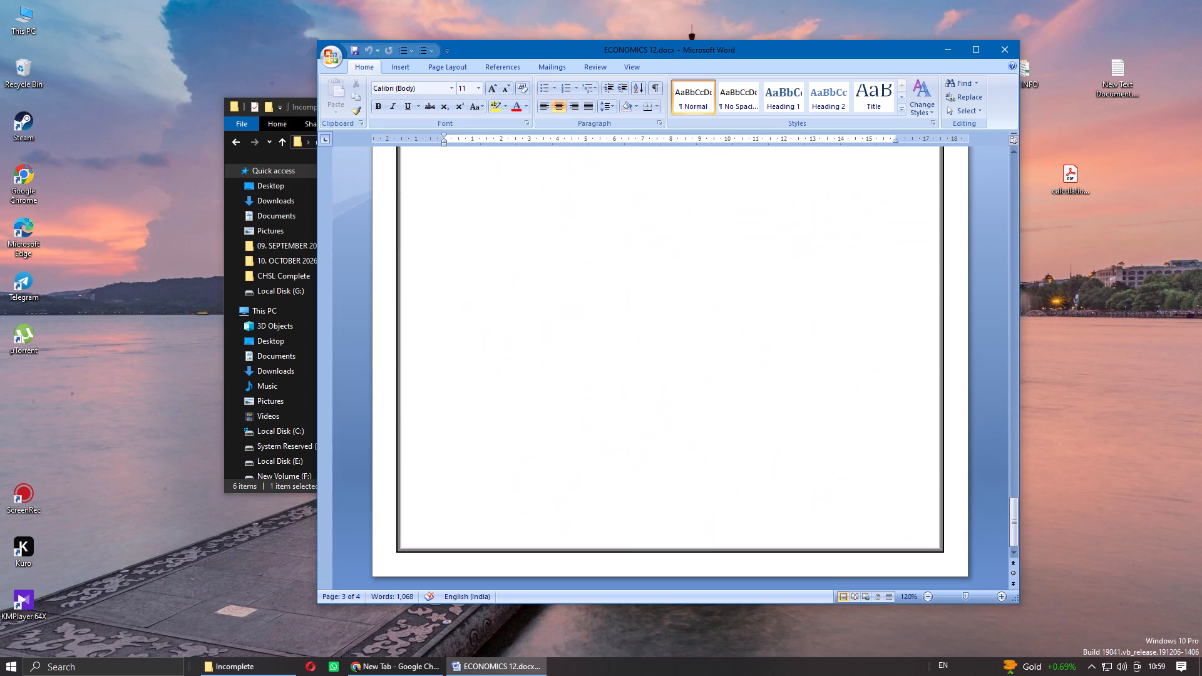
left_click(1004, 53)
Move ECONOMICS 12.docx from the Incomplete folder into the Economics folder under Study on New Volume (F:).
right_click(394, 181)
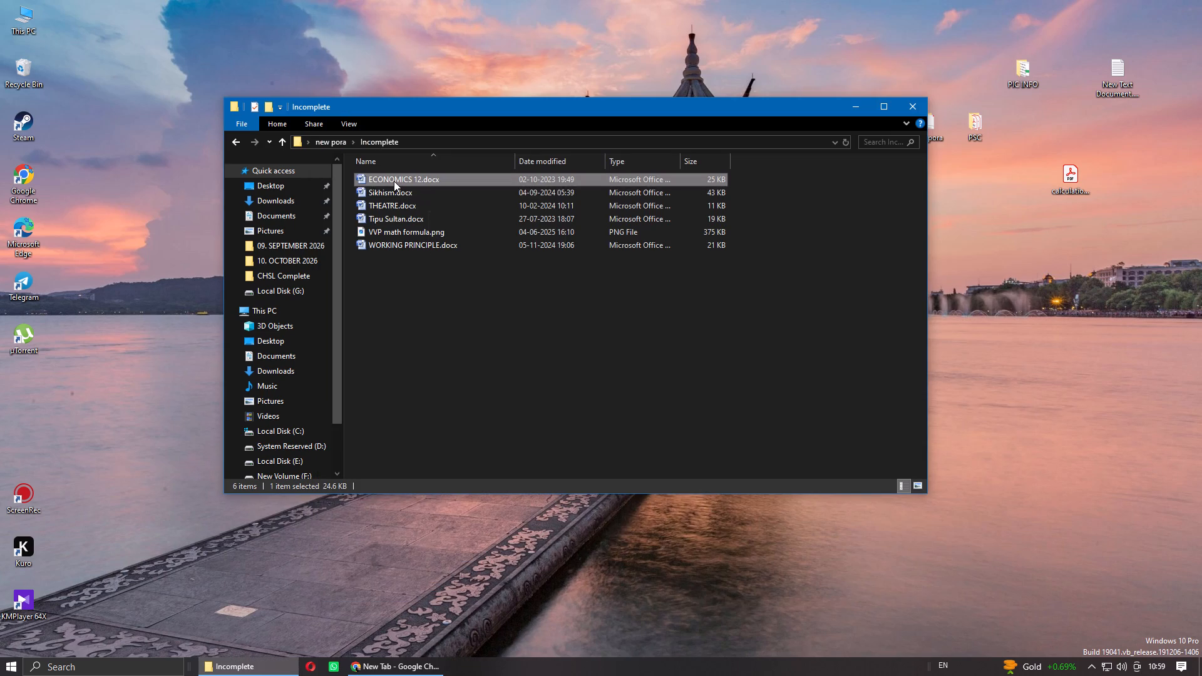
left_click(436, 396)
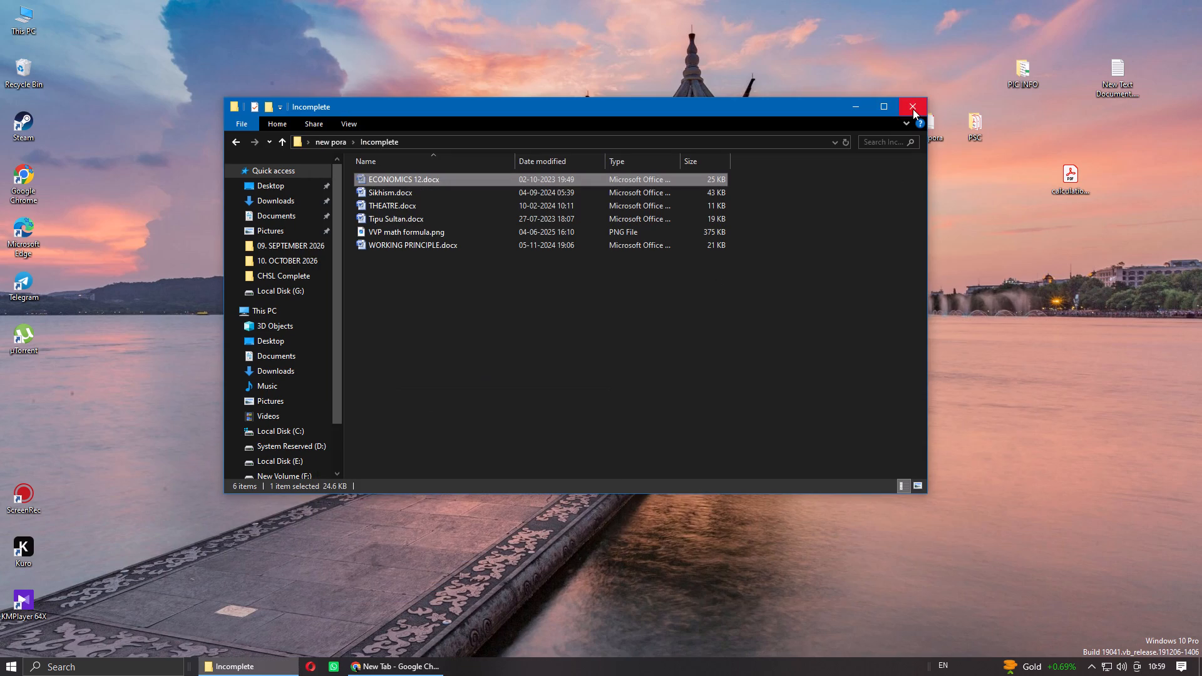
left_click(913, 109)
left_click(211, 662)
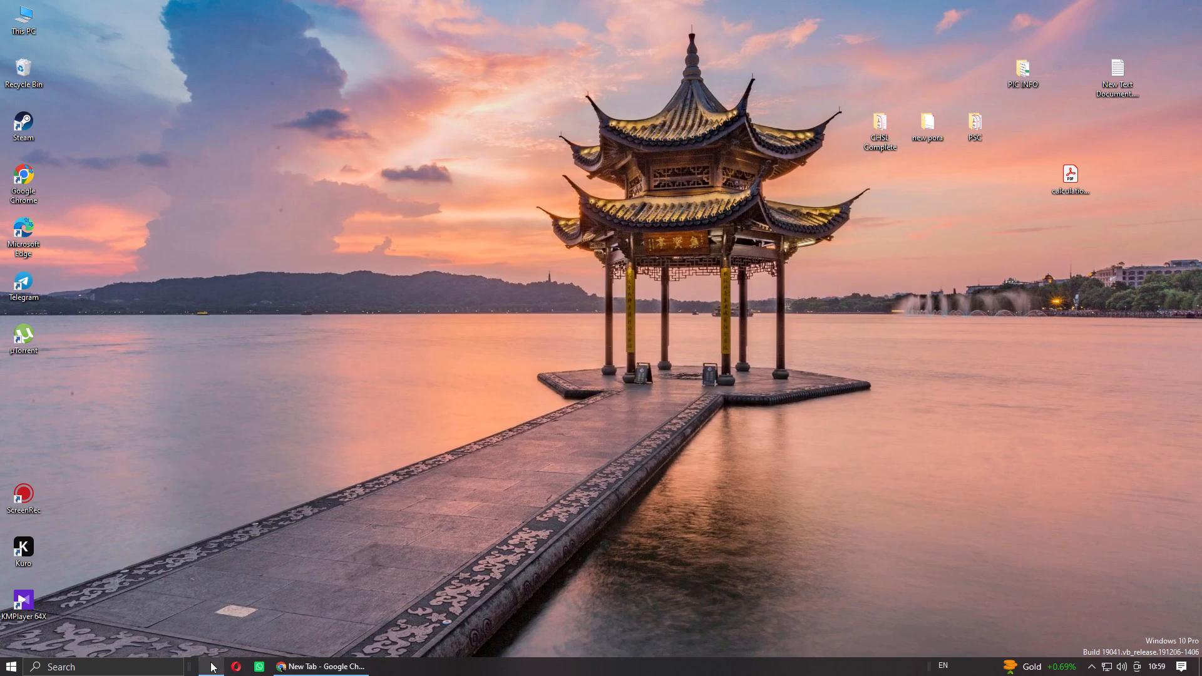
scroll(289, 368, "down", 2)
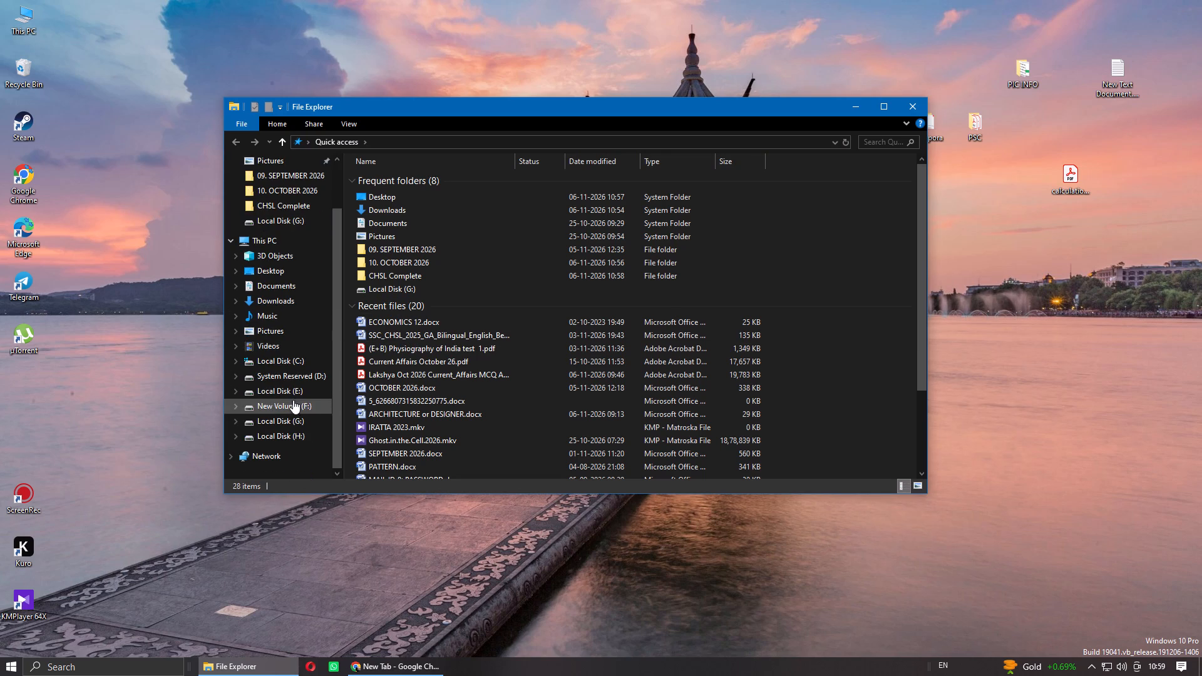
left_click(293, 401)
double_click(577, 183)
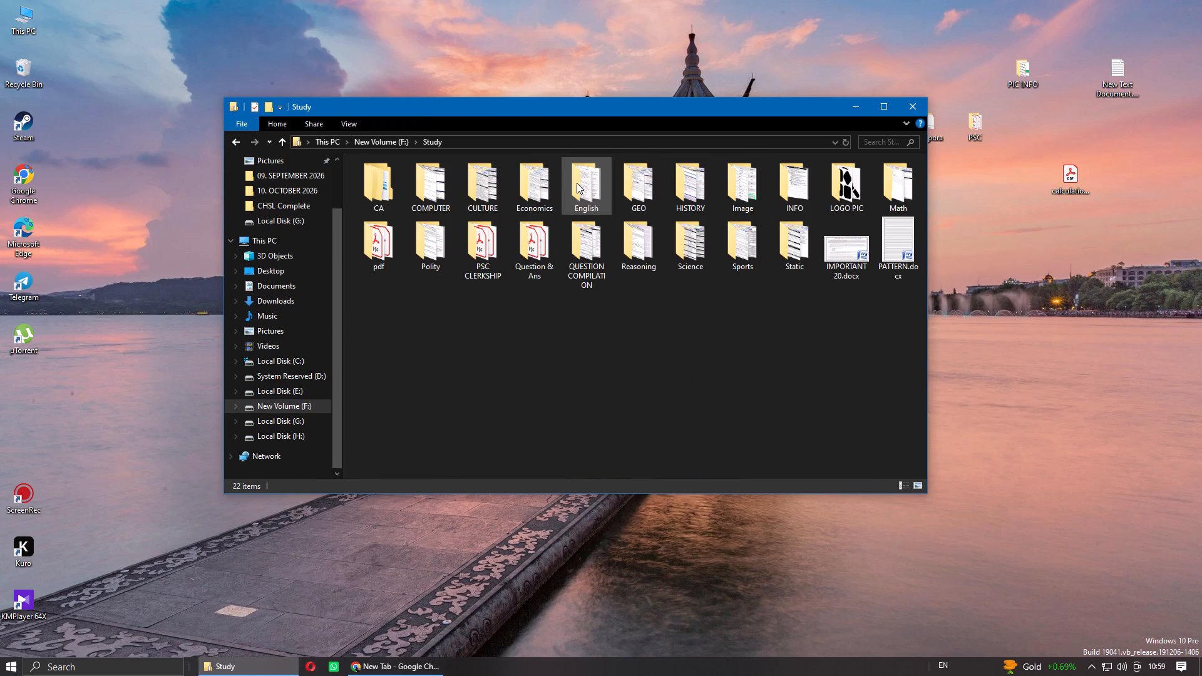
double_click(542, 185)
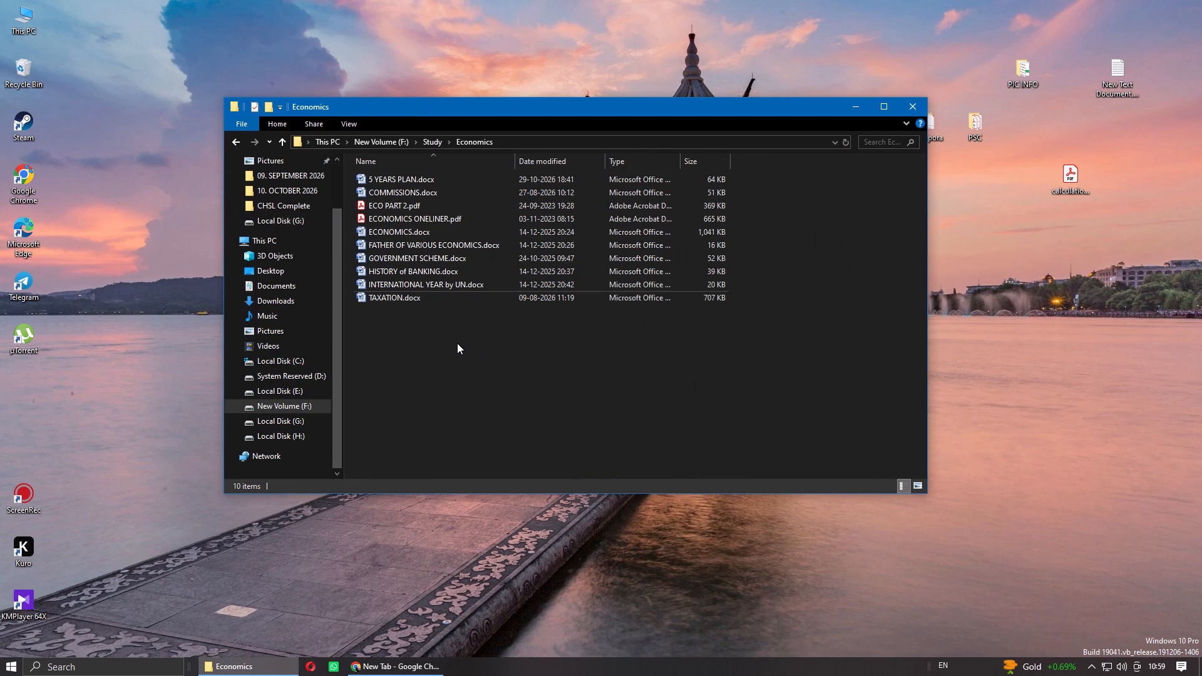
right_click(457, 343)
left_click(502, 430)
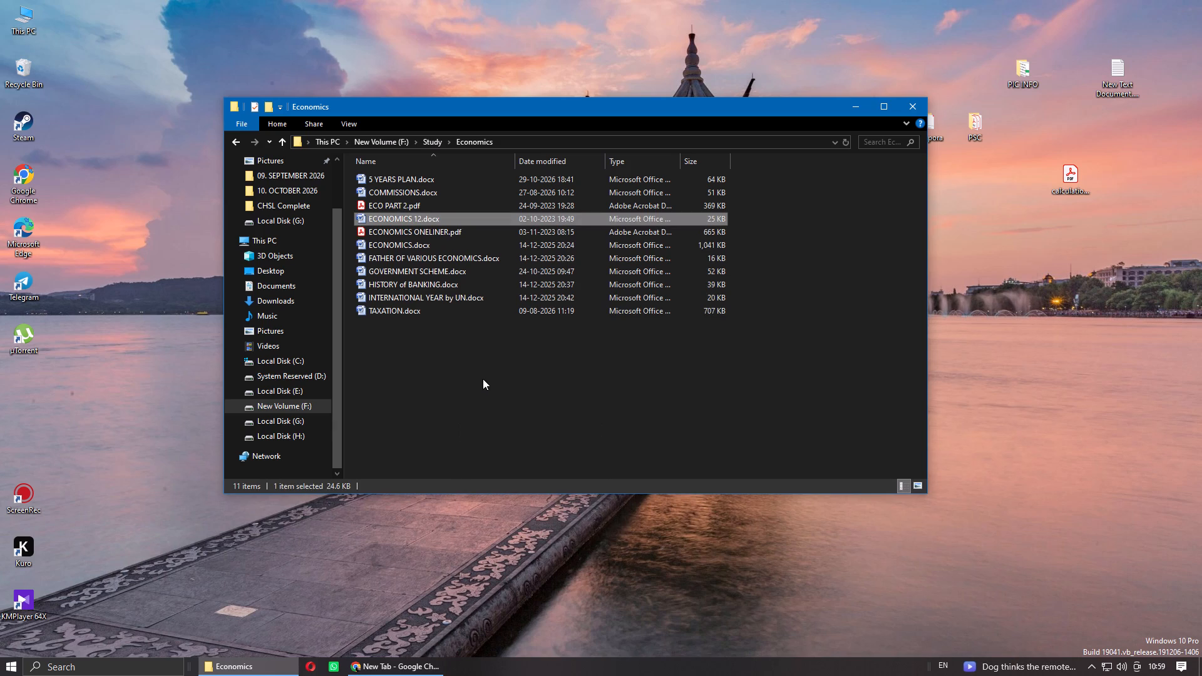
Open ECONOMICS.docx from the Economics folder and turn off the shadow of its ECONOMICS WordArt title.
left_click(483, 378)
double_click(399, 242)
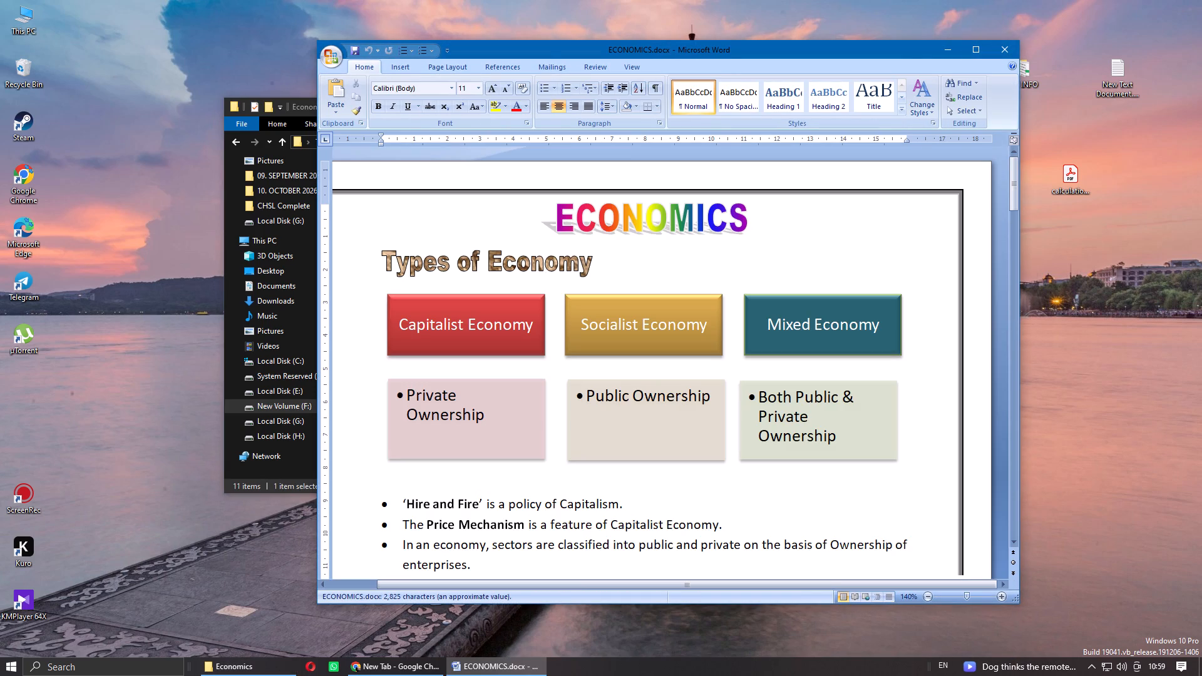
left_click(665, 215)
left_click(683, 63)
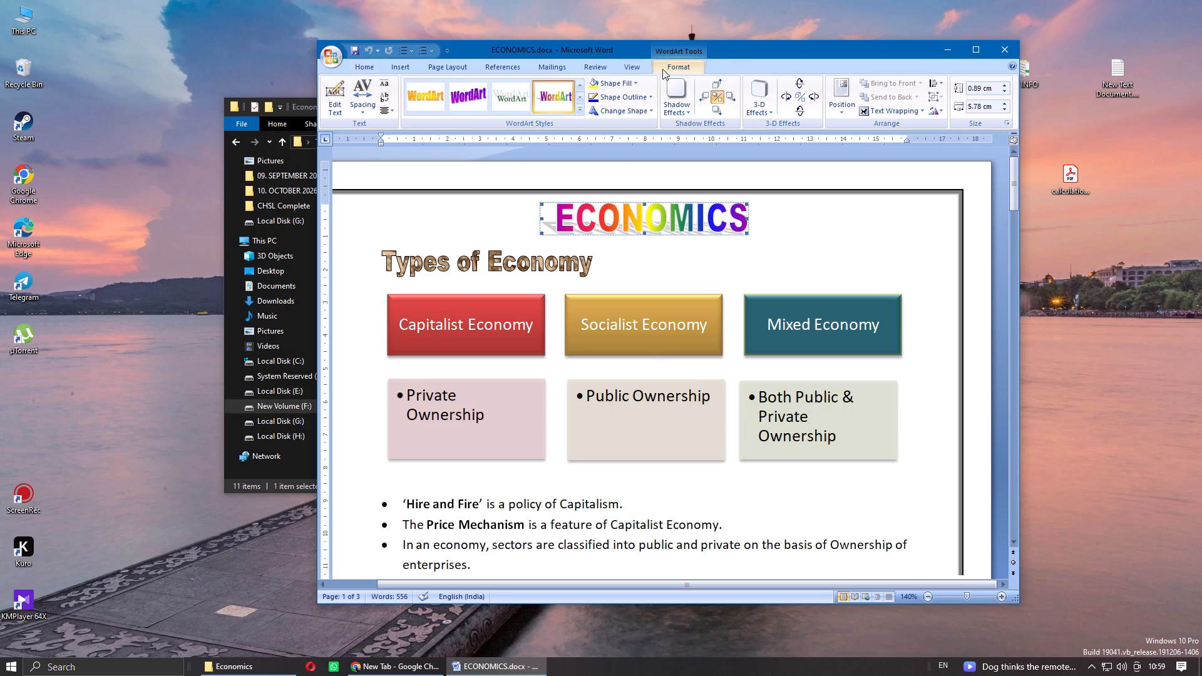
left_click(715, 96)
Read through the rest of ECONOMICS.docx, from the sectors of economy to the stagflation notes.
scroll(771, 252, "down", 6)
scroll(715, 285, "down", 1)
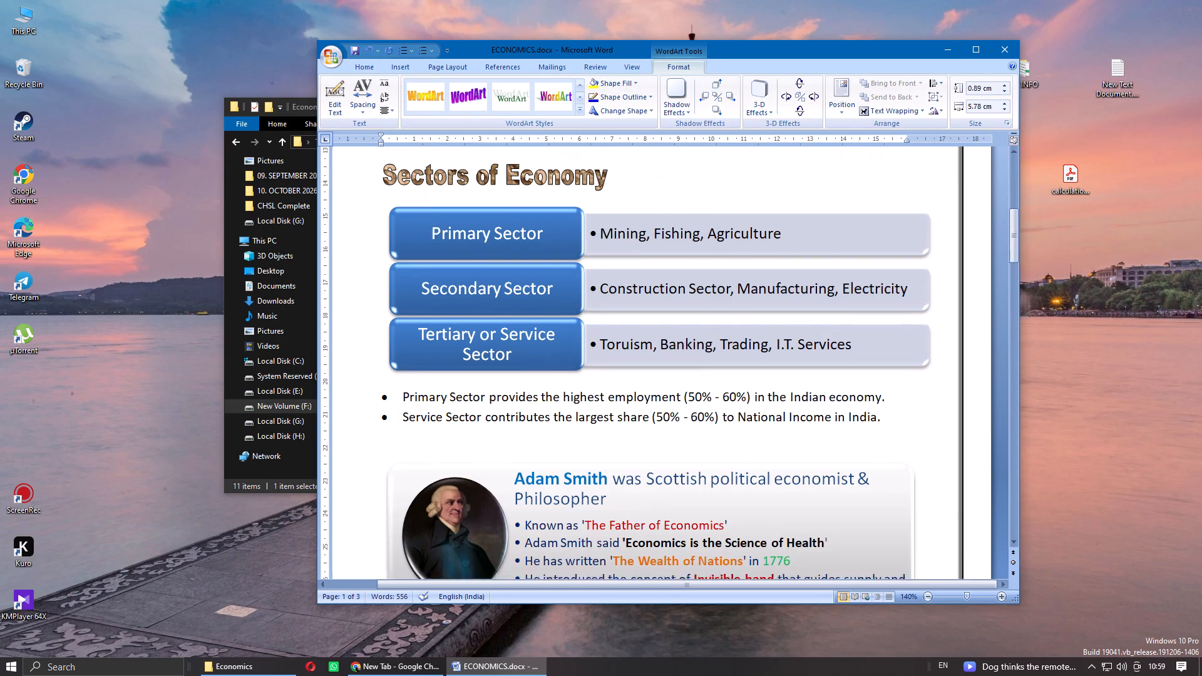
scroll(715, 285, "down", 11)
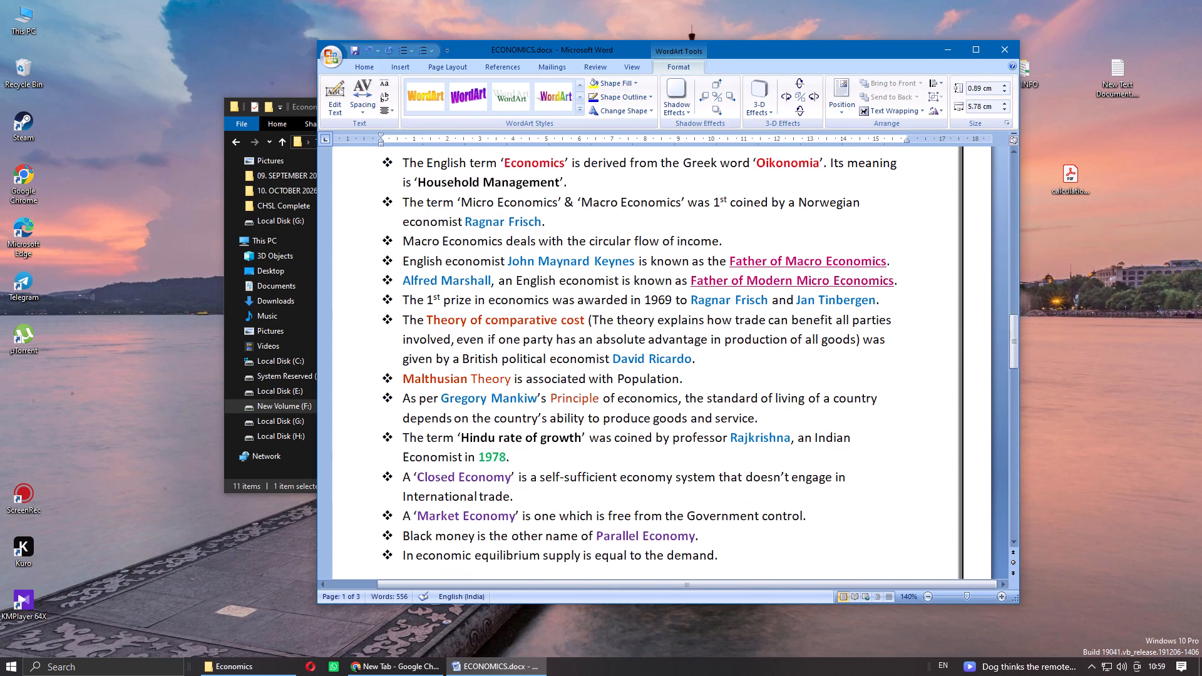
scroll(715, 285, "down", 14)
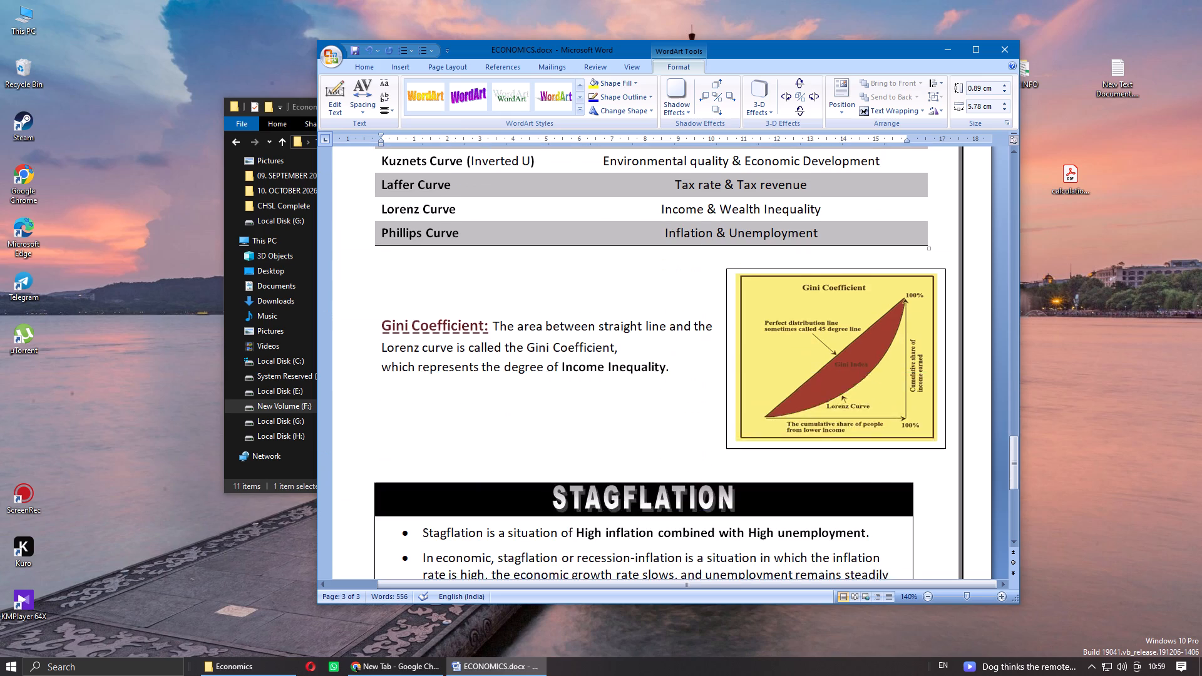
scroll(715, 285, "down", 10)
scroll(715, 285, "up", 3)
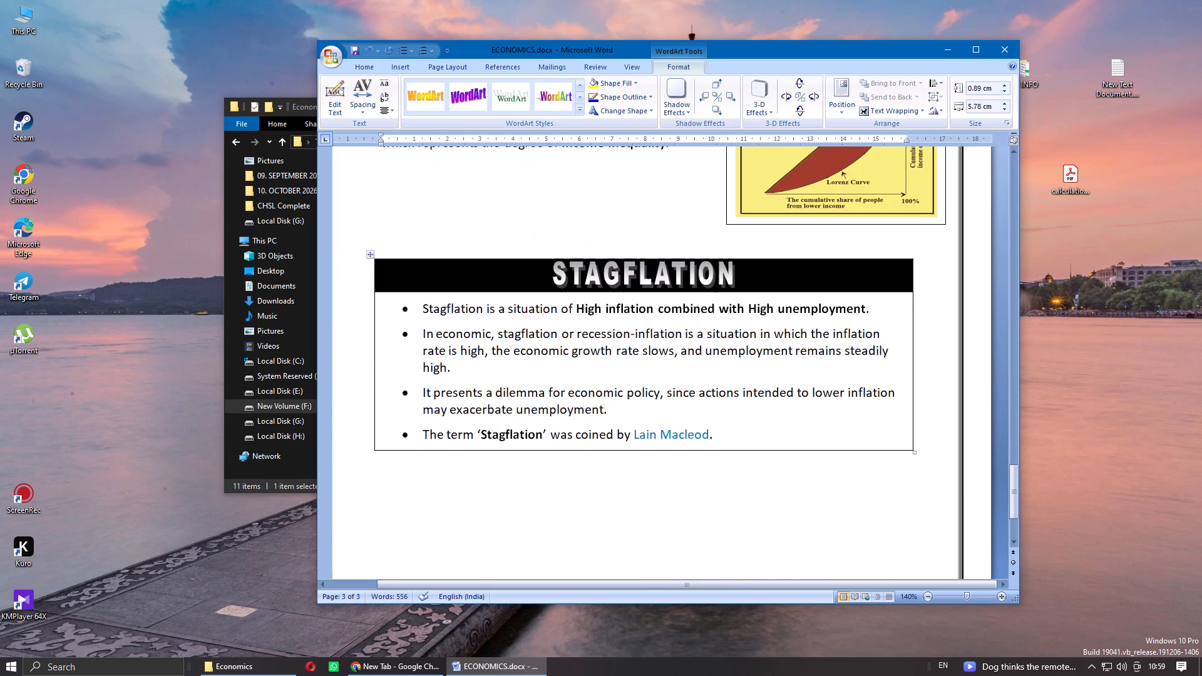
Save the changes to ECONOMICS.docx and close it.
left_click(1008, 50)
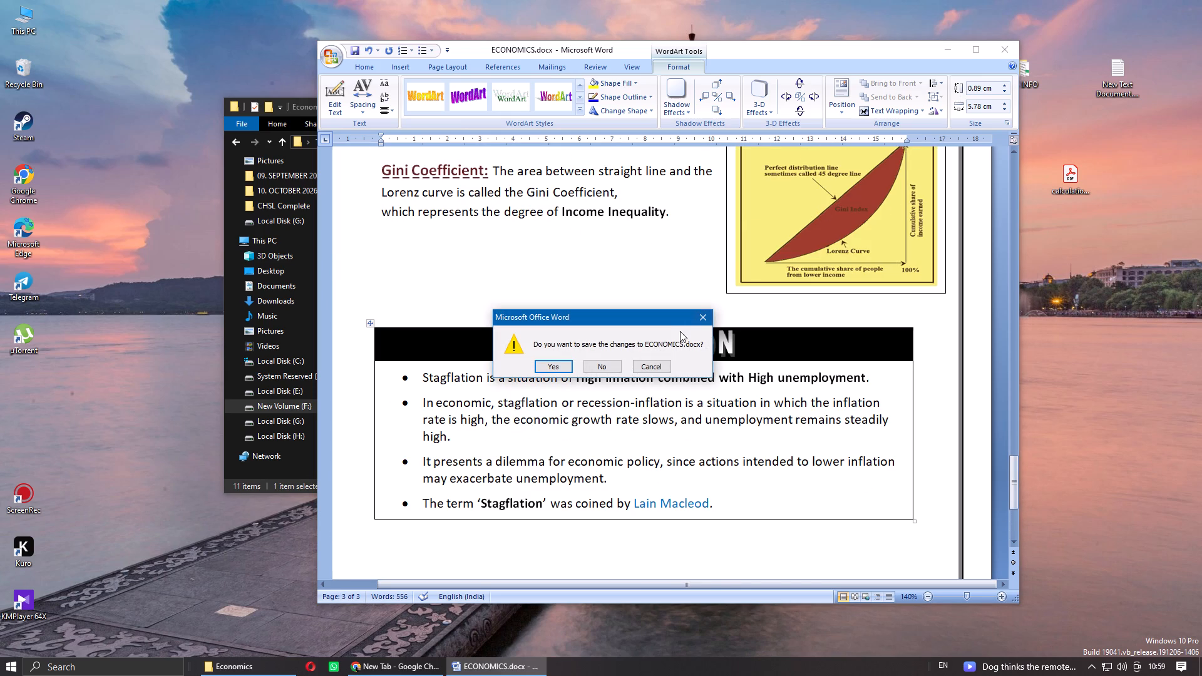
left_click(649, 362)
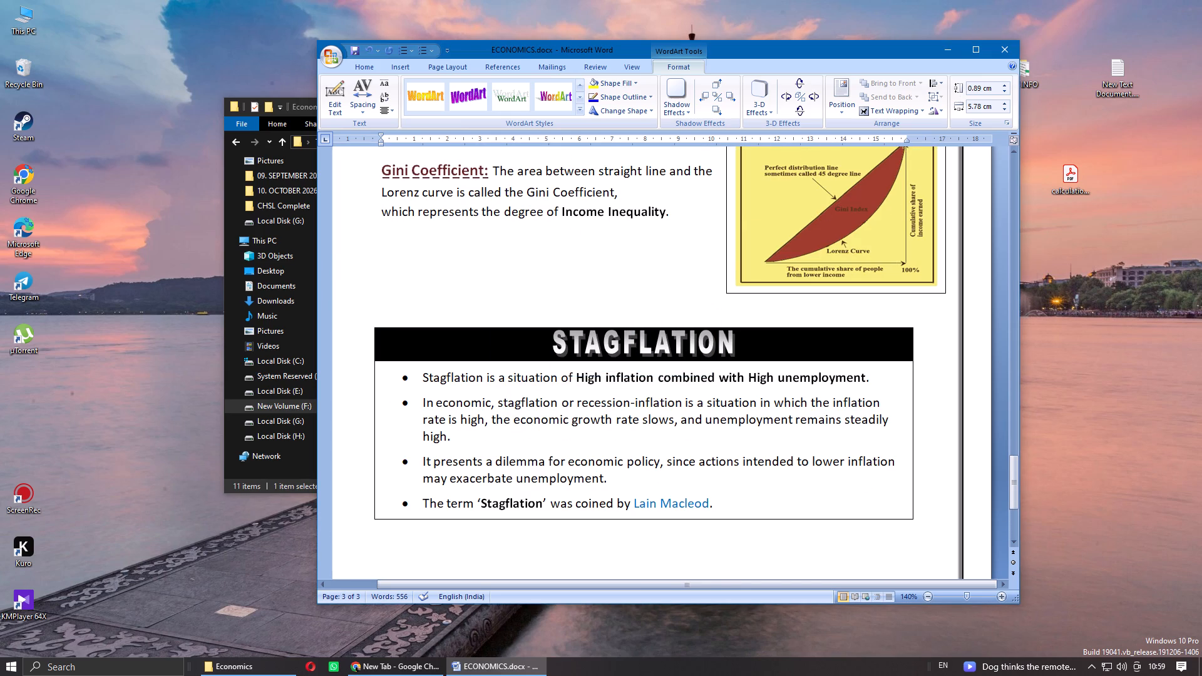
left_click(358, 53)
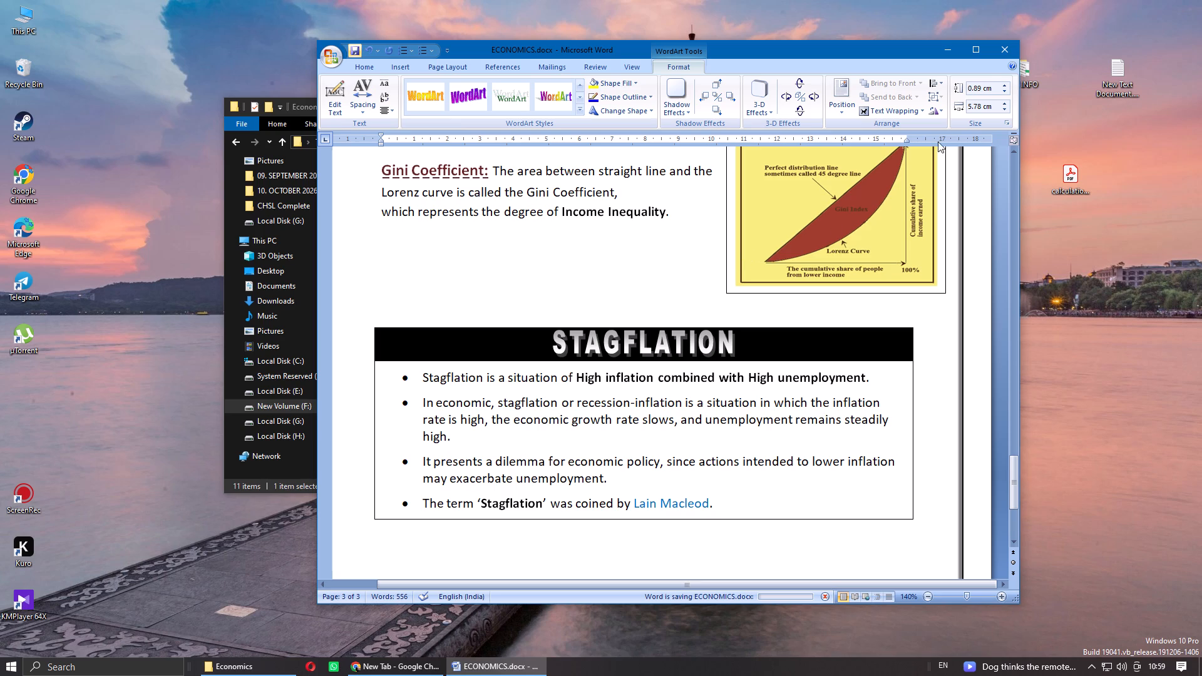
left_click(1004, 45)
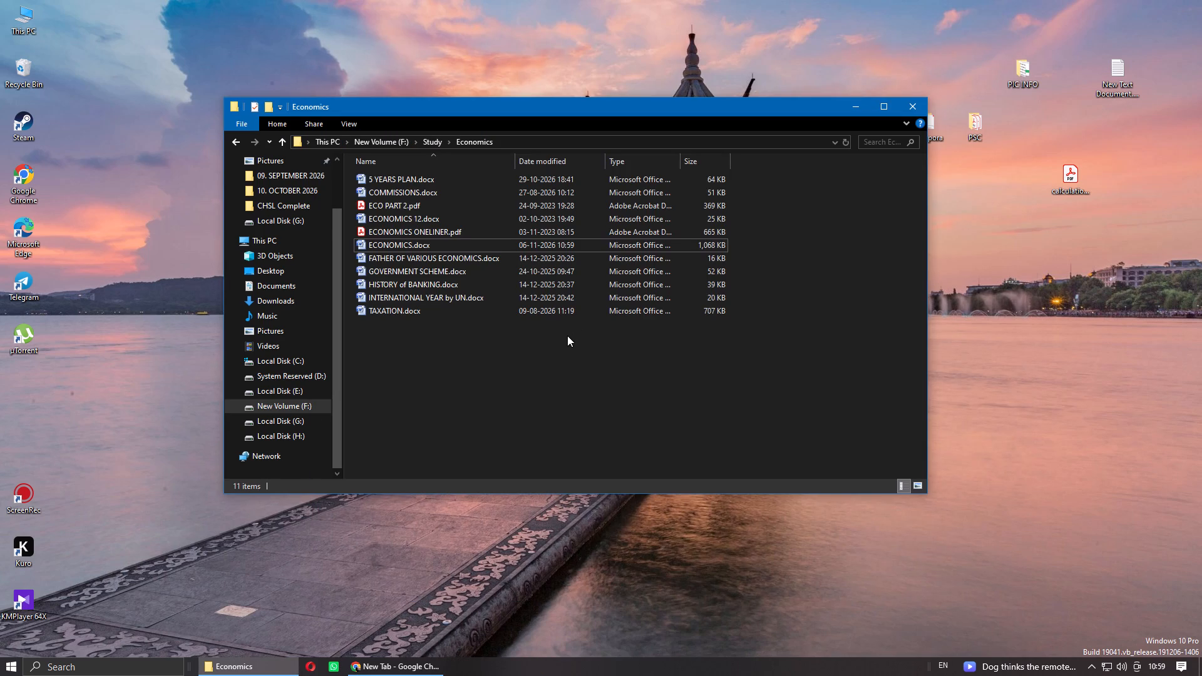
Read through TAXATION.docx in the Economics folder, and close both the document and the folder window.
double_click(419, 307)
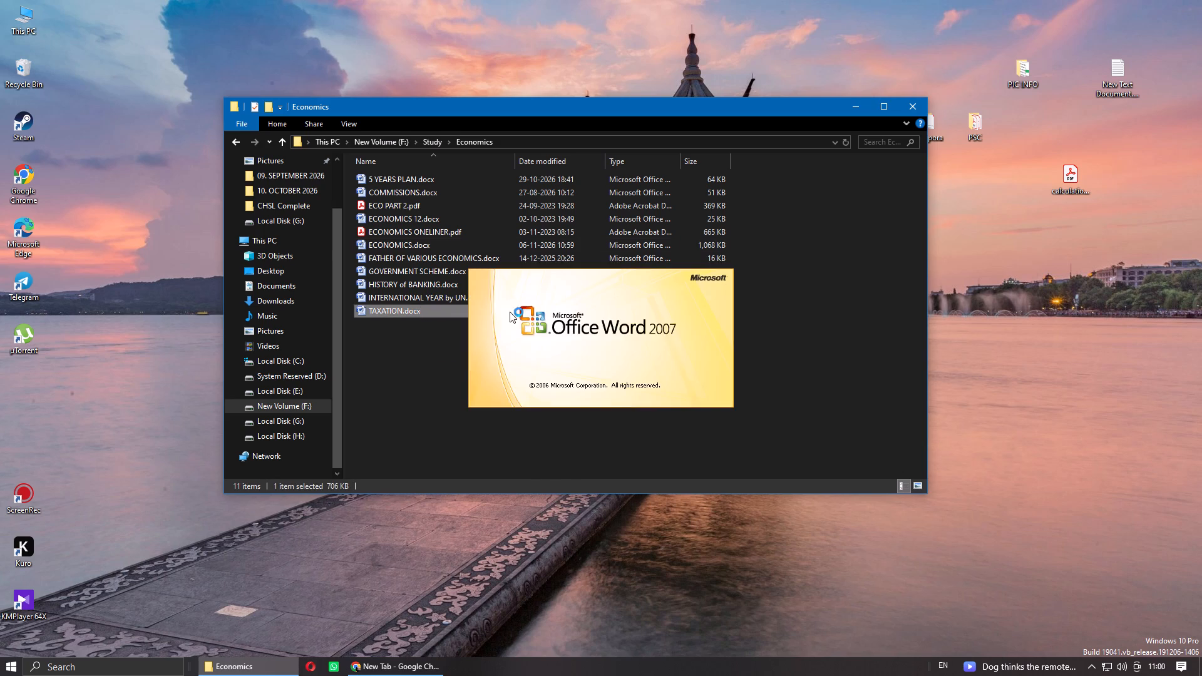
scroll(614, 332, "down", 2)
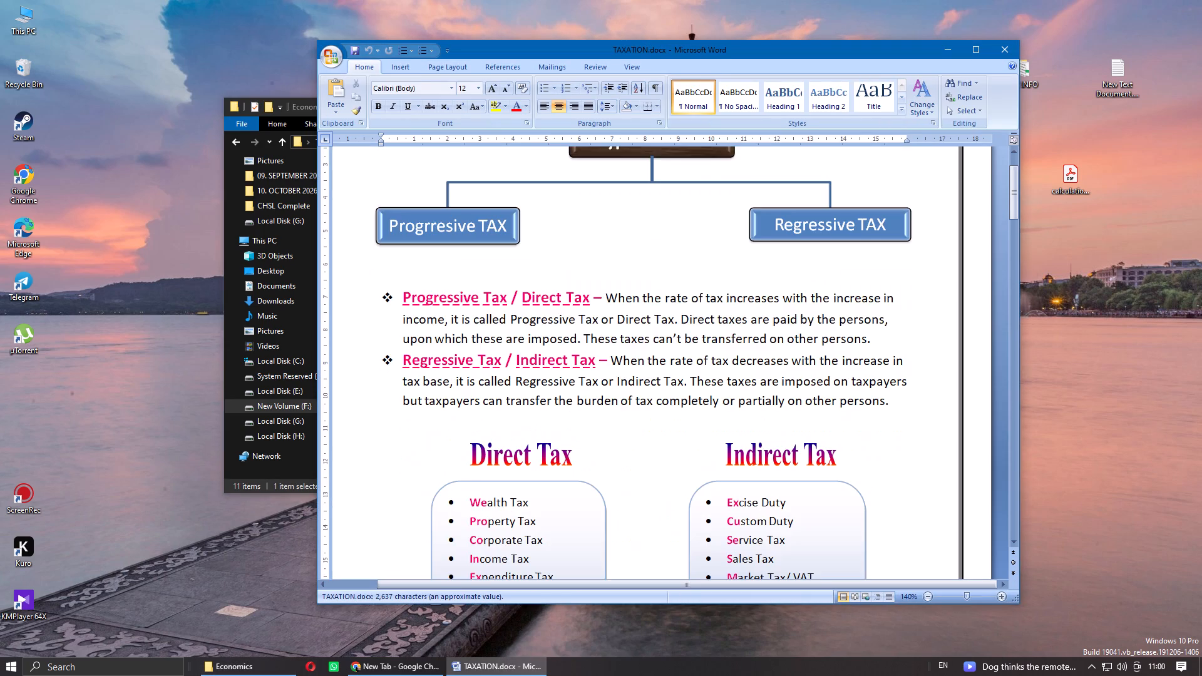
scroll(614, 332, "down", 16)
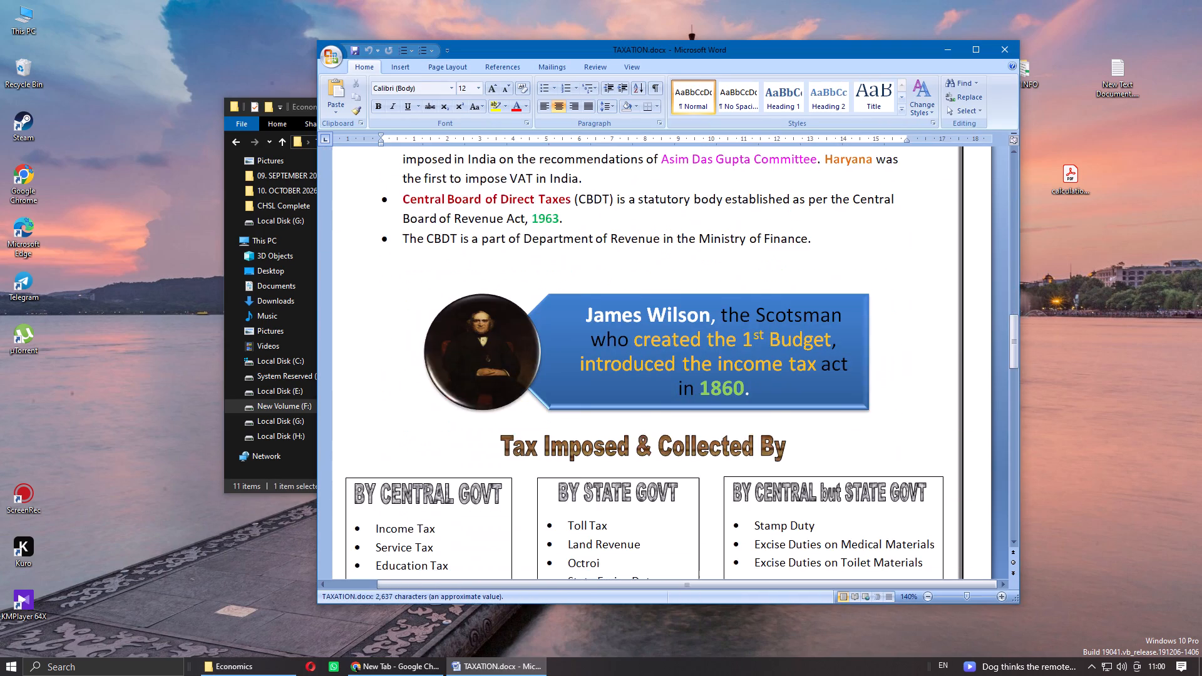
scroll(614, 332, "down", 10)
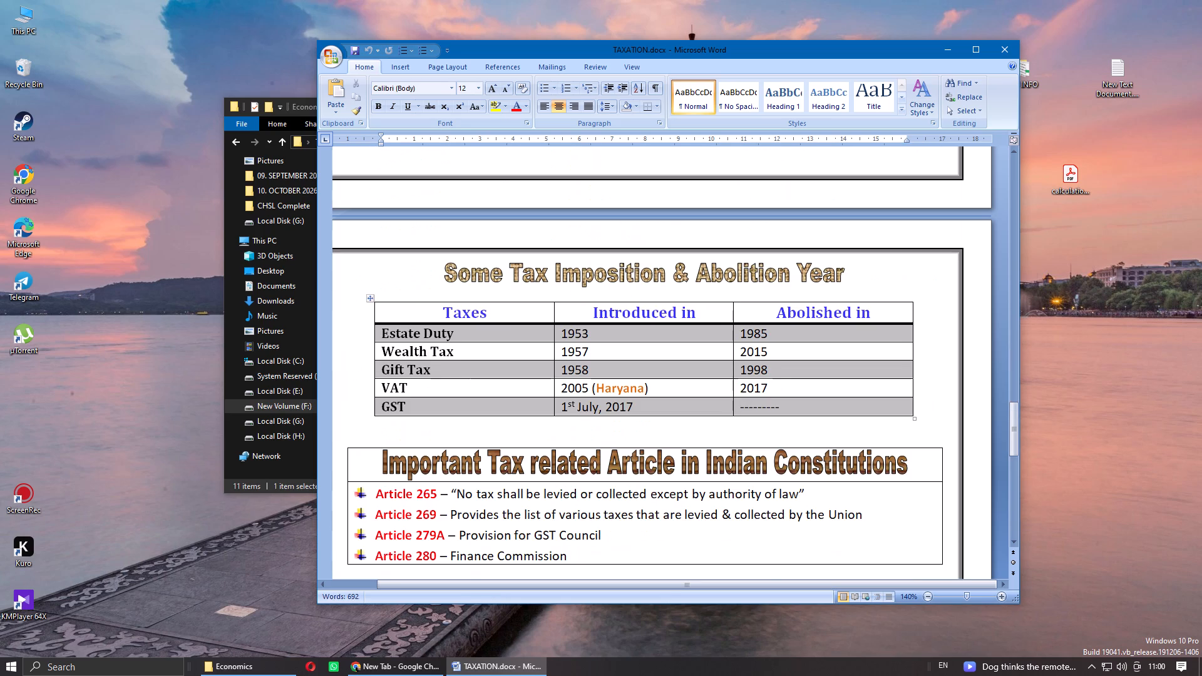
scroll(611, 333, "down", 10)
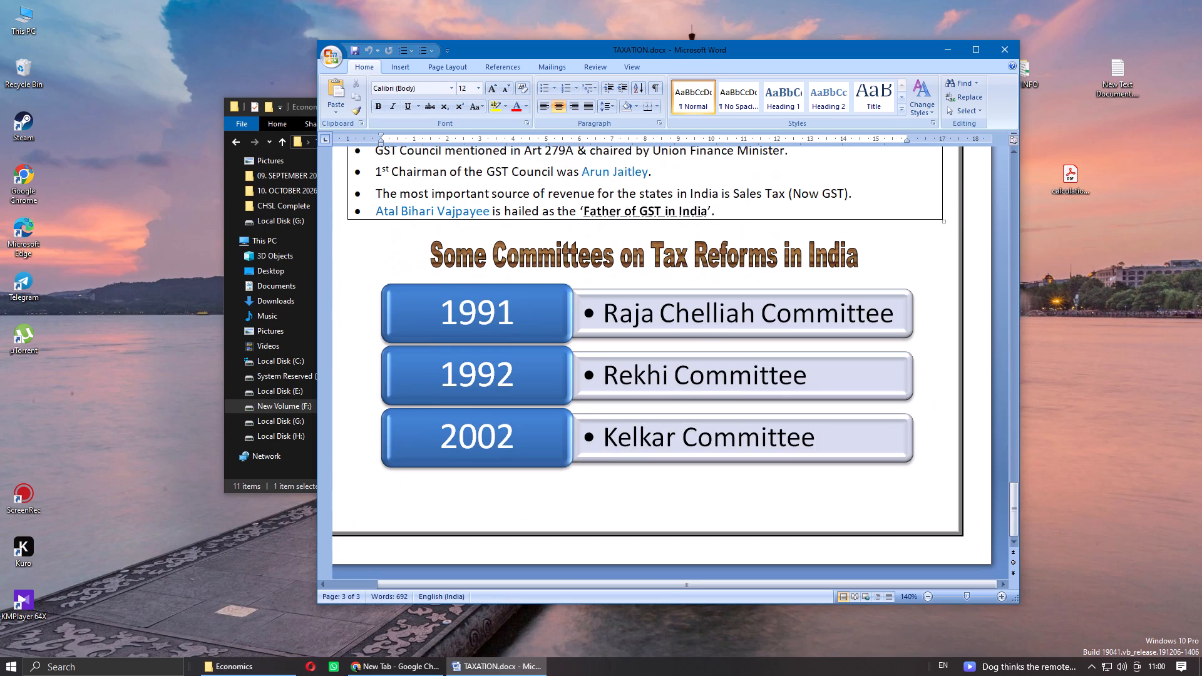
scroll(612, 333, "down", 4)
scroll(709, 346, "up", 9)
left_click(984, 48)
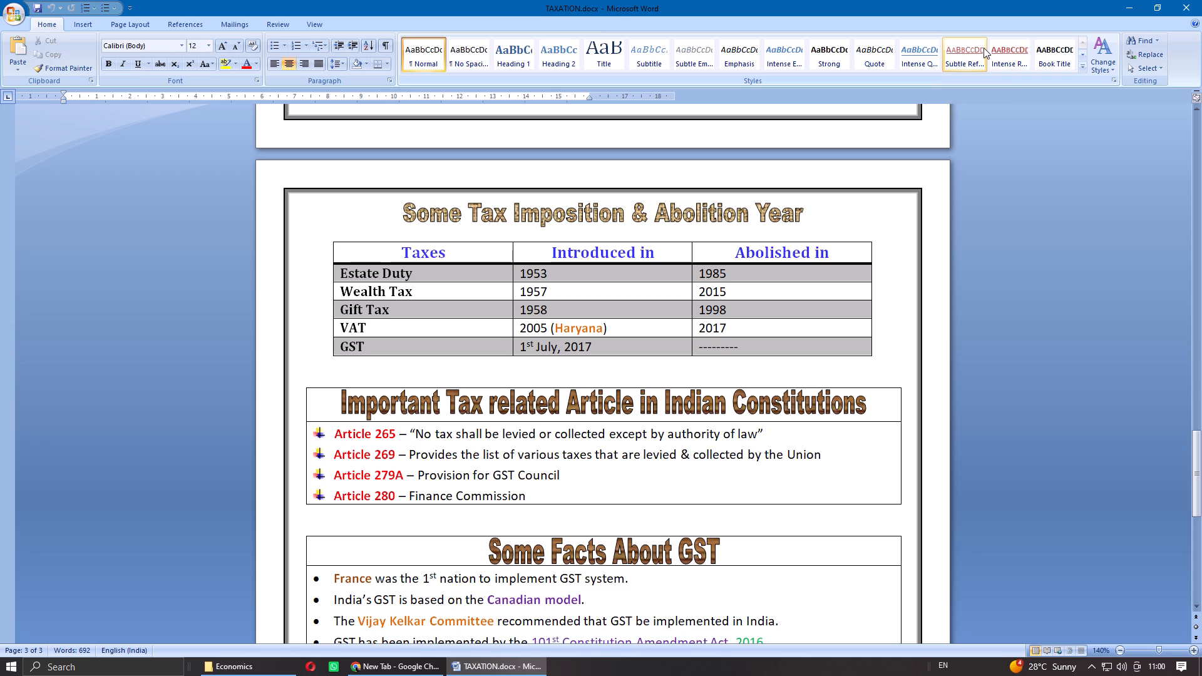
left_click(1201, 0)
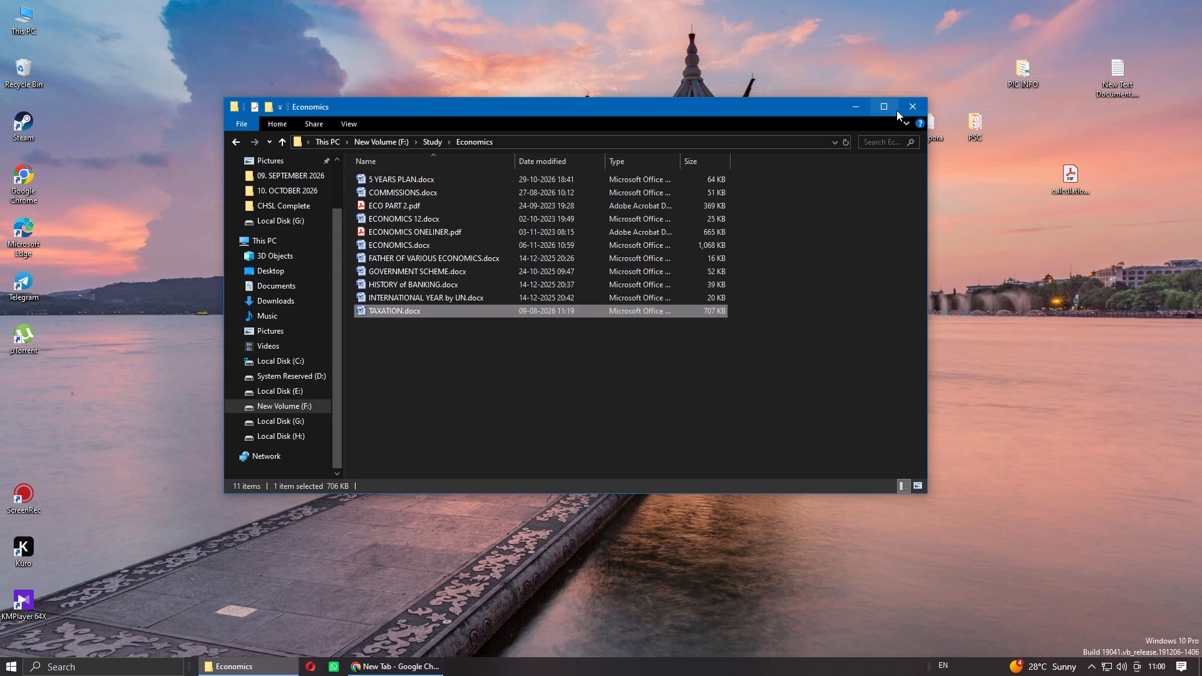
left_click(912, 102)
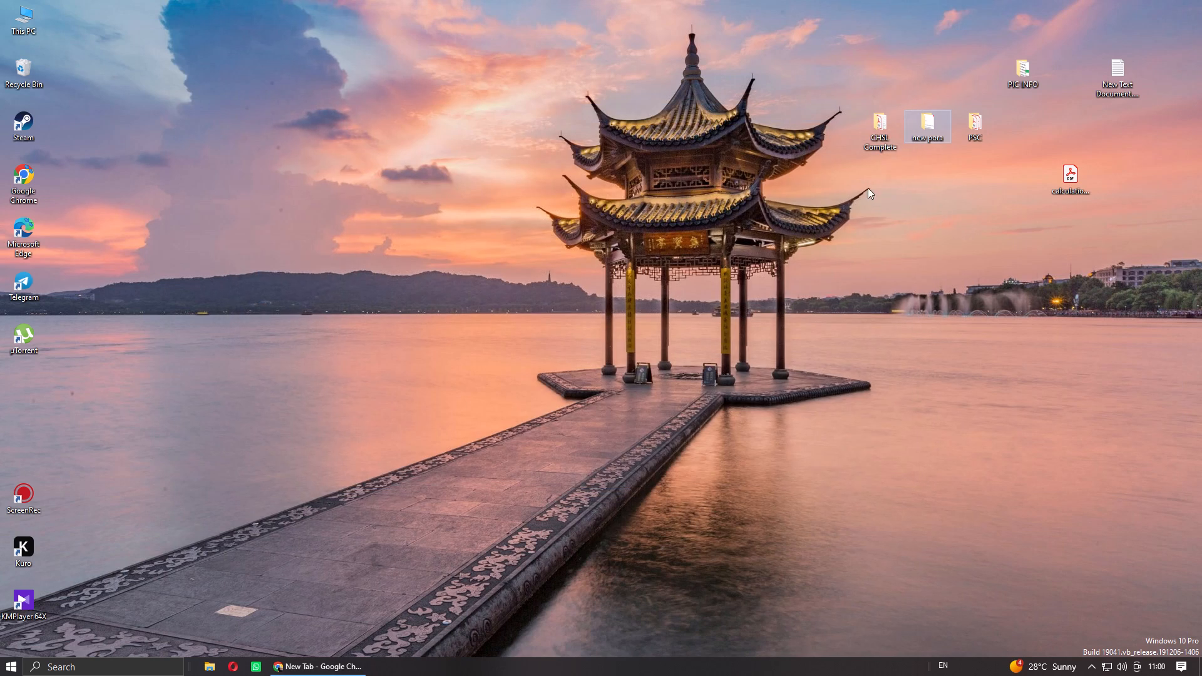
Open OCTOBER 2026.docx from Study, CA, 2026 CA, 10. OCTOBER 2026 on New Volume (F:) and minimize it.
left_click(217, 665)
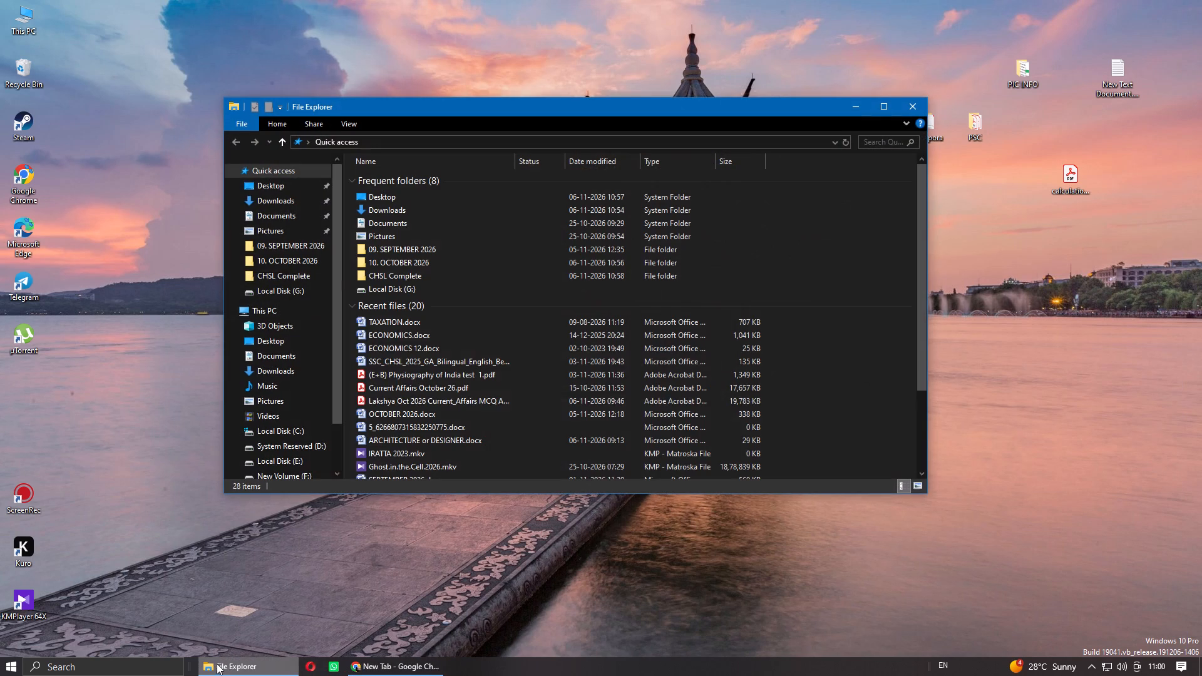
scroll(326, 322, "down", 4)
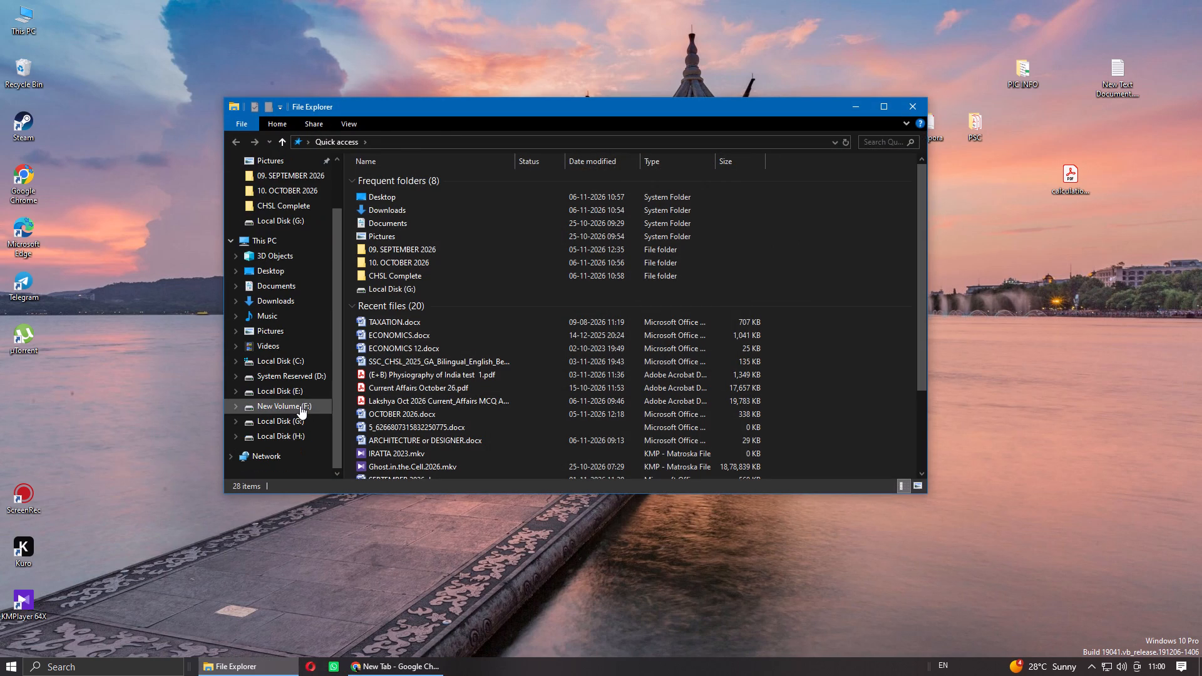
left_click(300, 406)
left_click(387, 194)
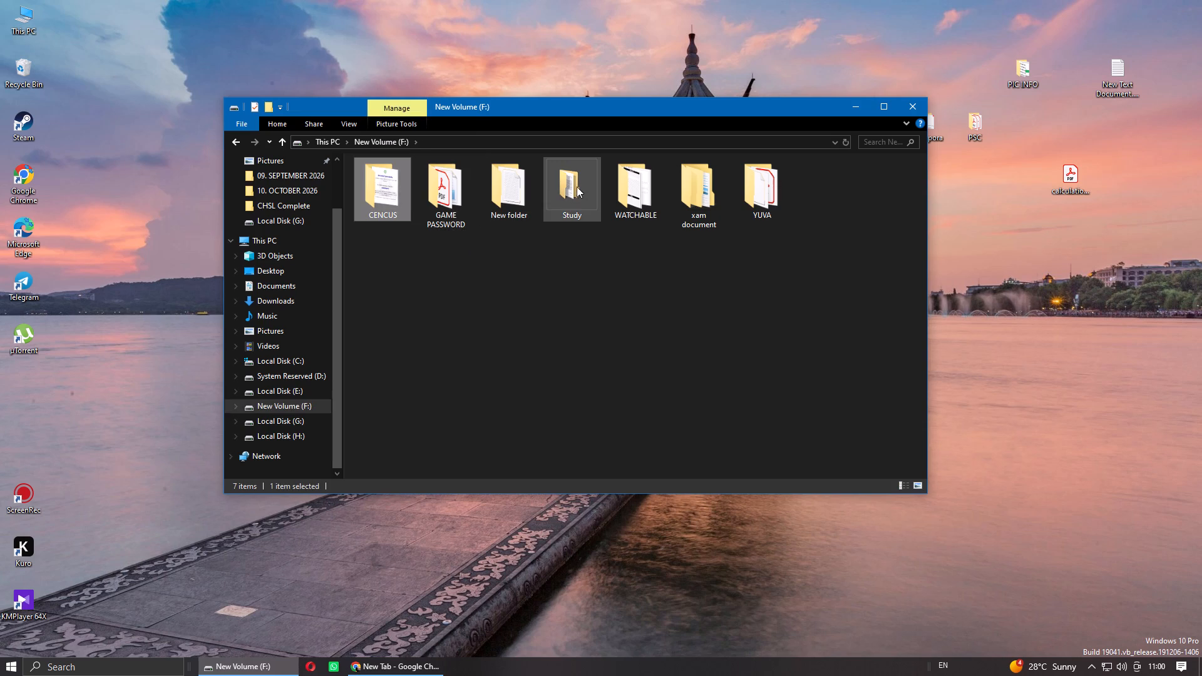
double_click(578, 186)
double_click(377, 192)
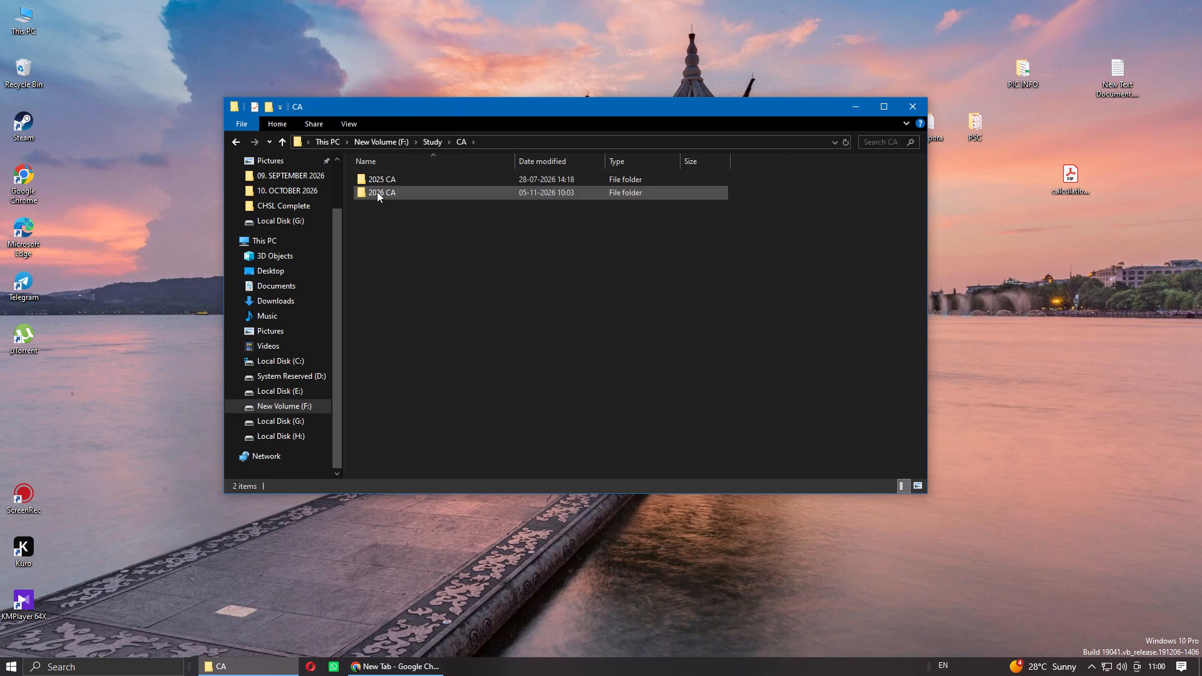
double_click(377, 192)
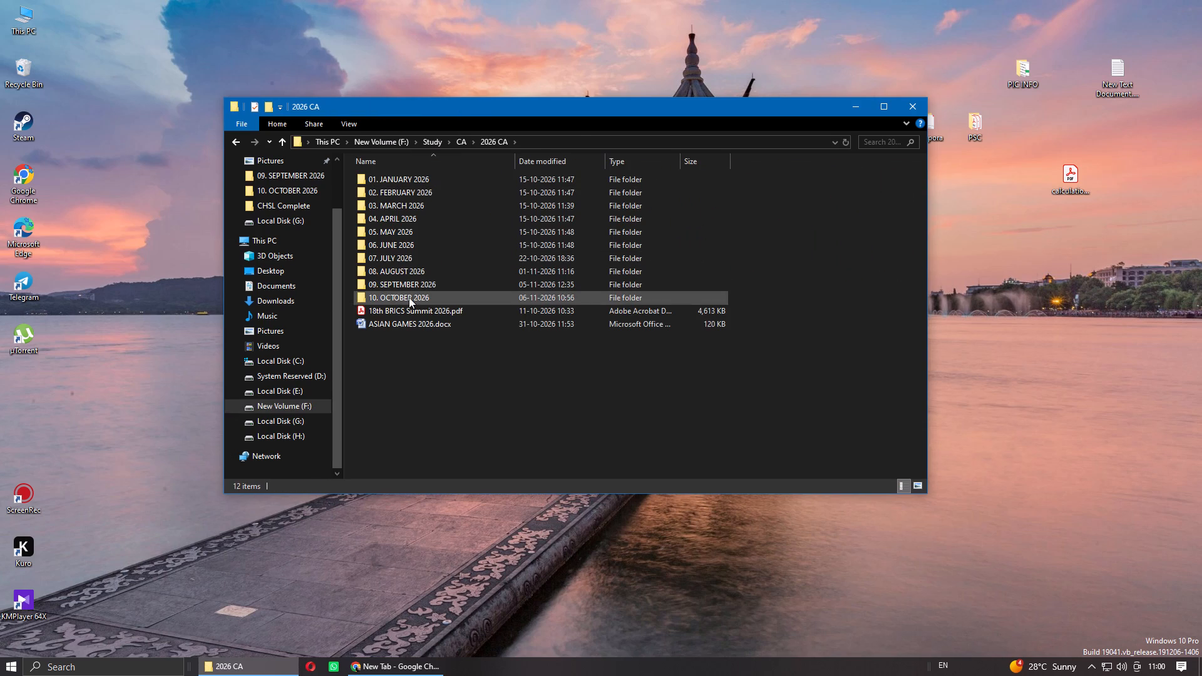
double_click(409, 297)
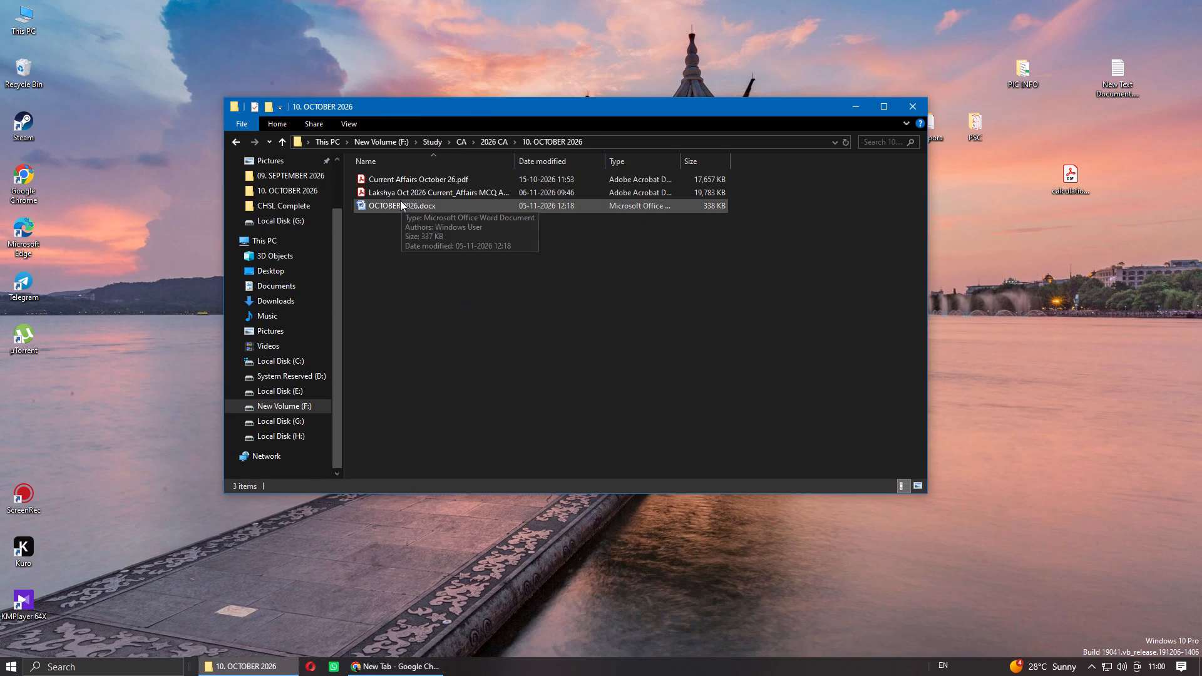
double_click(399, 203)
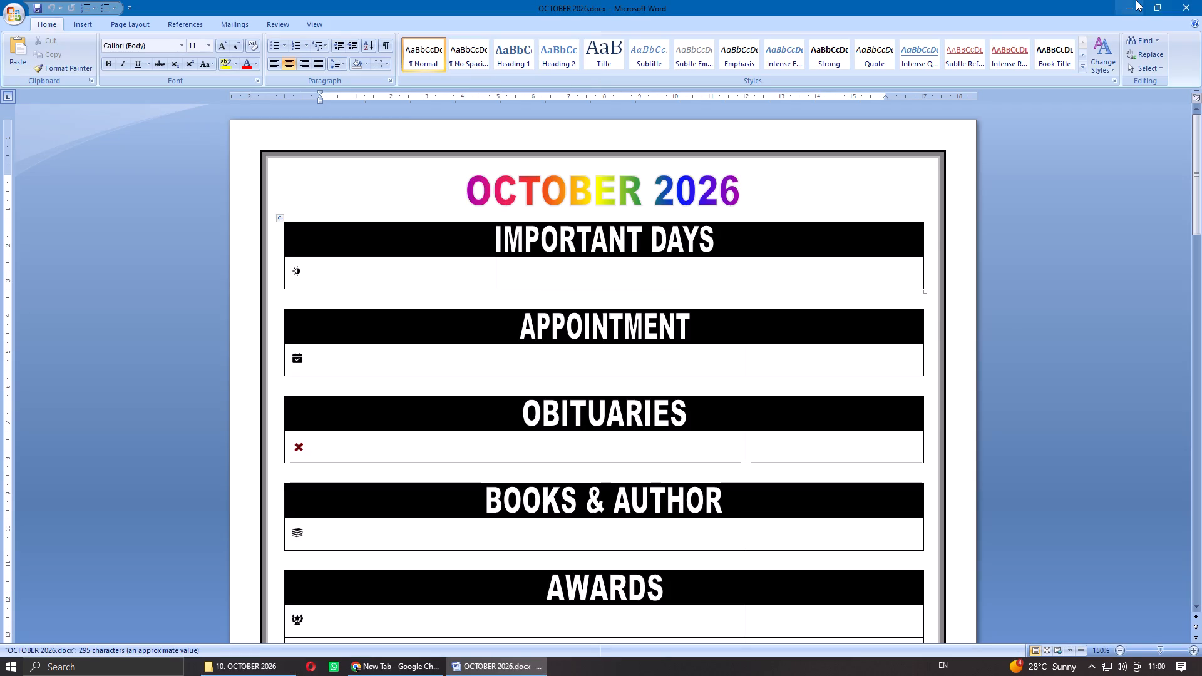
left_click(1136, 0)
Open Current Affairs October 26.pdf from the 10. OCTOBER 2026 folder and hide the All tools pane.
double_click(393, 181)
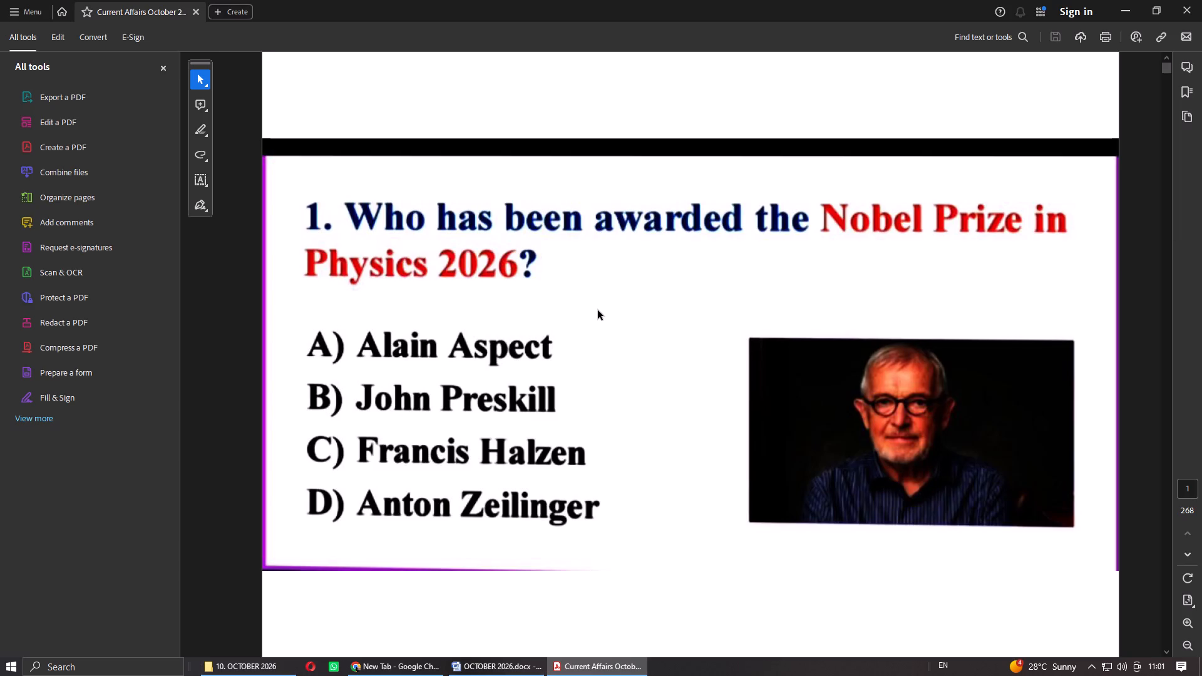
scroll(630, 342, "down", 4)
scroll(632, 351, "up", 5)
left_click(162, 69)
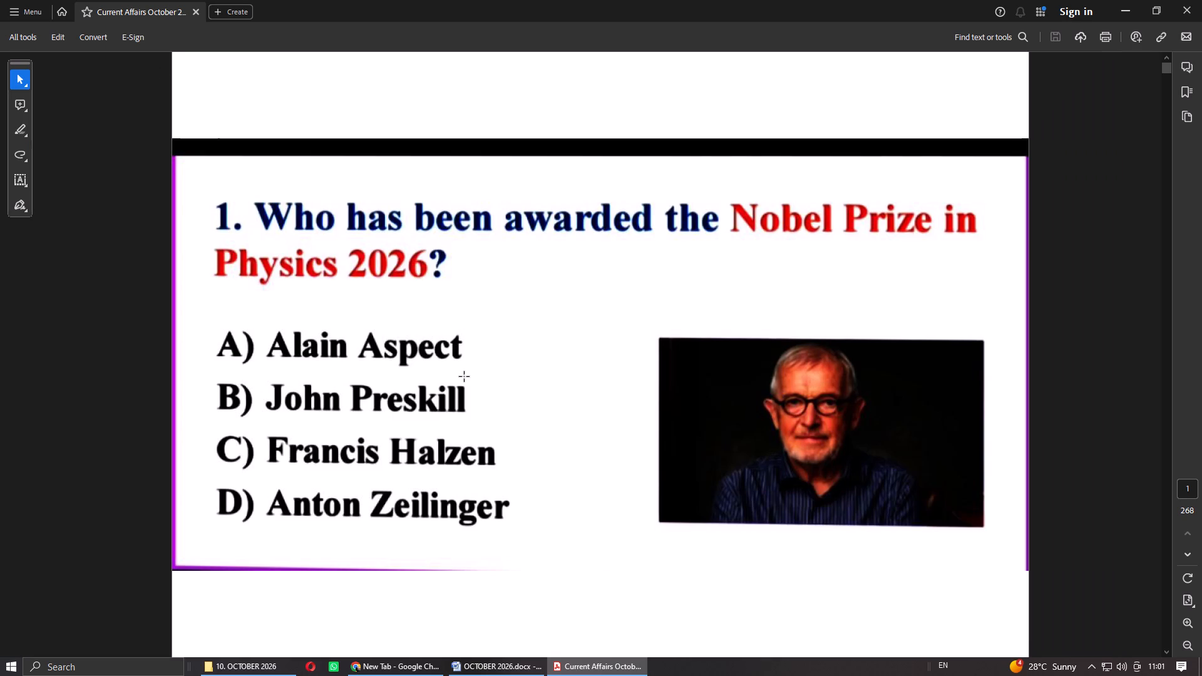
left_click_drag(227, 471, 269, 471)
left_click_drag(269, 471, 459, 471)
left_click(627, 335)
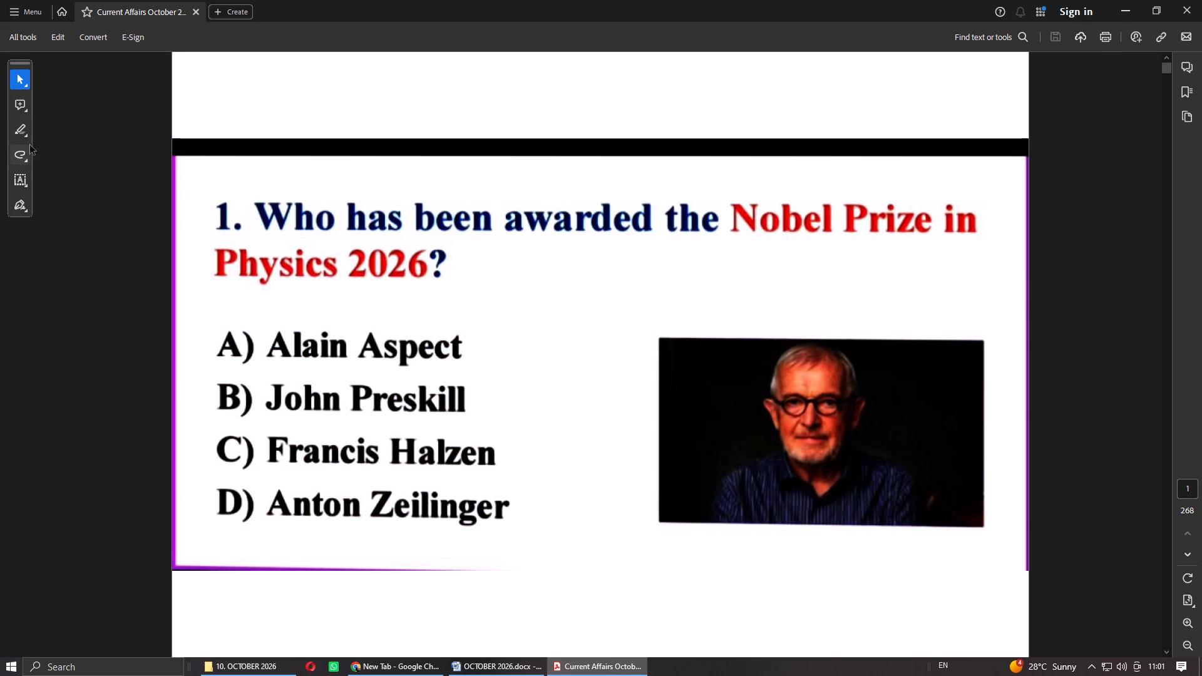
Underline answer C) Francis Halzen of question 1 with a red freehand line using the Draw tool.
left_click(26, 155)
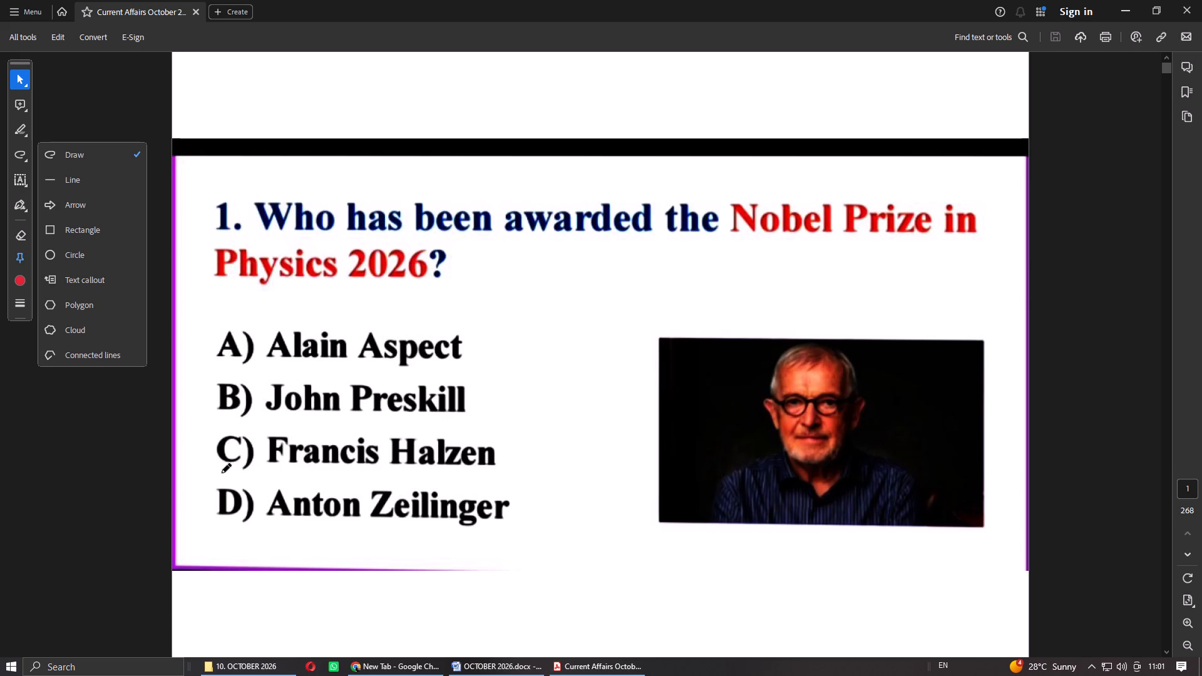
left_click_drag(222, 472, 499, 469)
Look over the first few question pages of the October current affairs PDF and return to question 1.
scroll(754, 418, "down", 4)
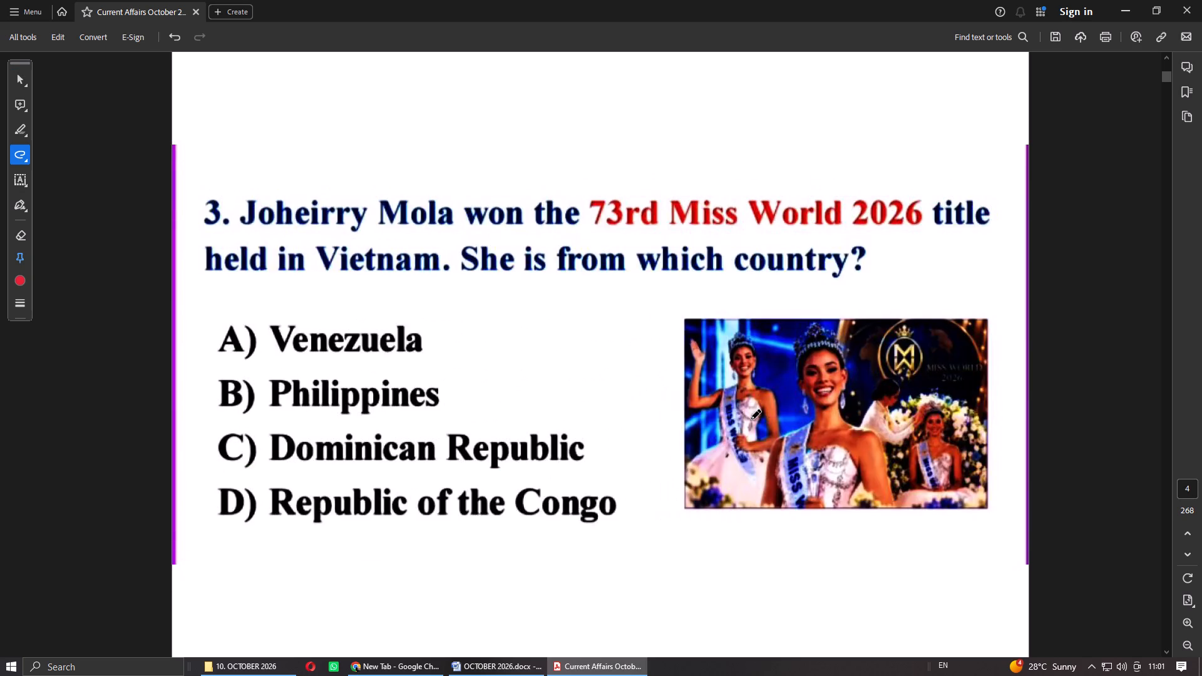
scroll(752, 418, "down", 4)
scroll(746, 418, "up", 8)
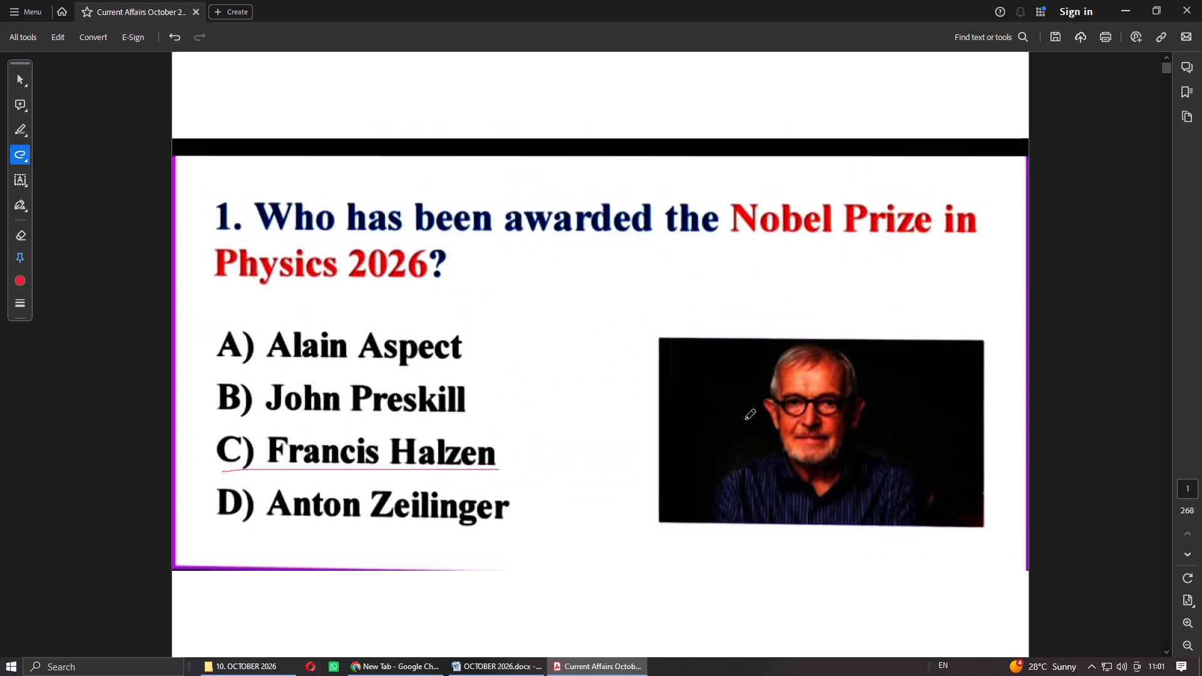
scroll(746, 418, "up", 5)
scroll(746, 418, "down", 2)
scroll(746, 418, "up", 1)
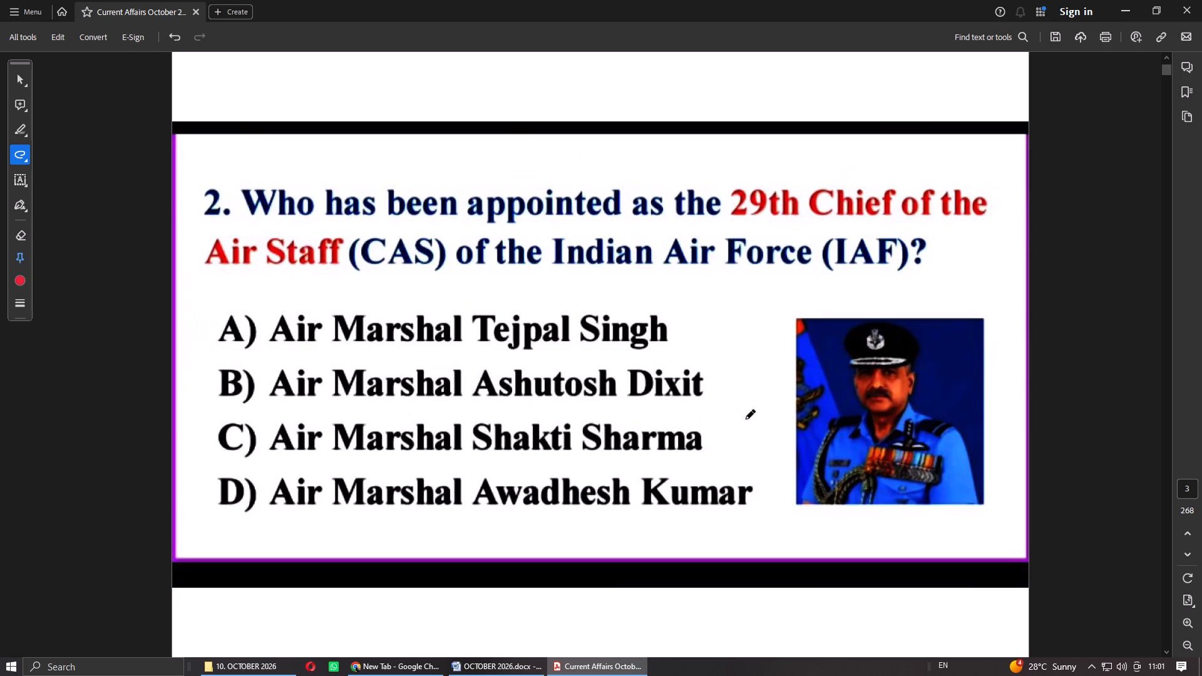
scroll(680, 416, "up", 1)
scroll(677, 418, "down", 1)
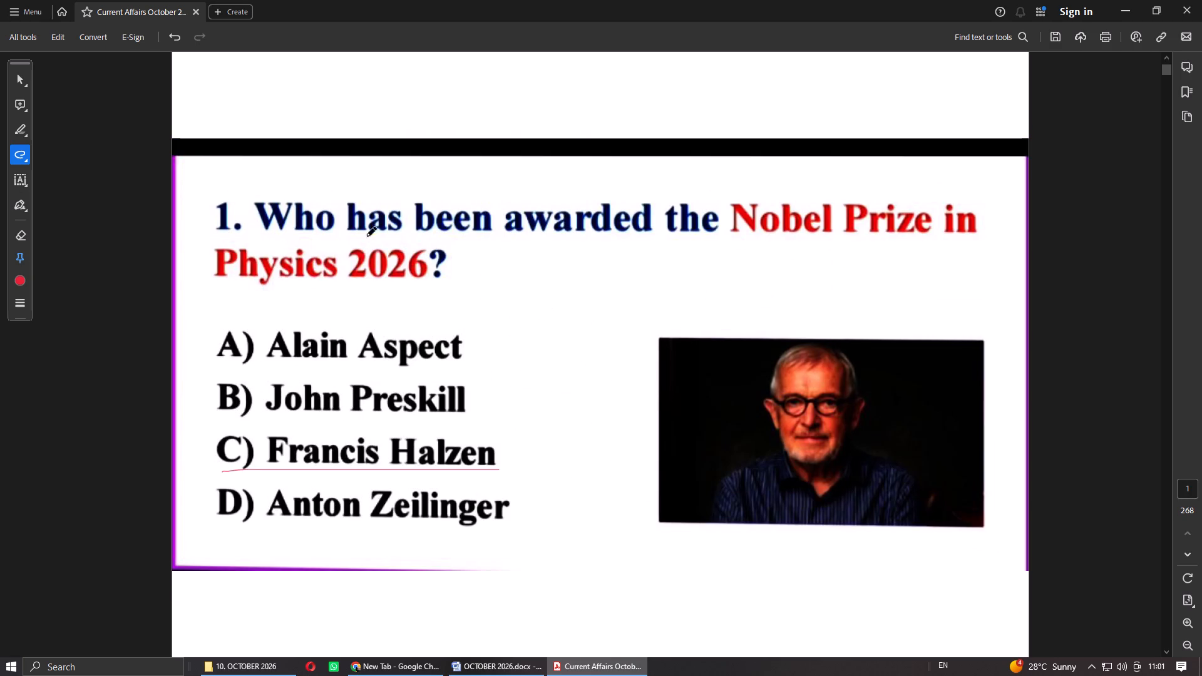
Underline answer A. Anne Carson of the Nobel Prize 2026 in Literature question with a red freehand line.
left_click_drag(254, 361, 431, 361)
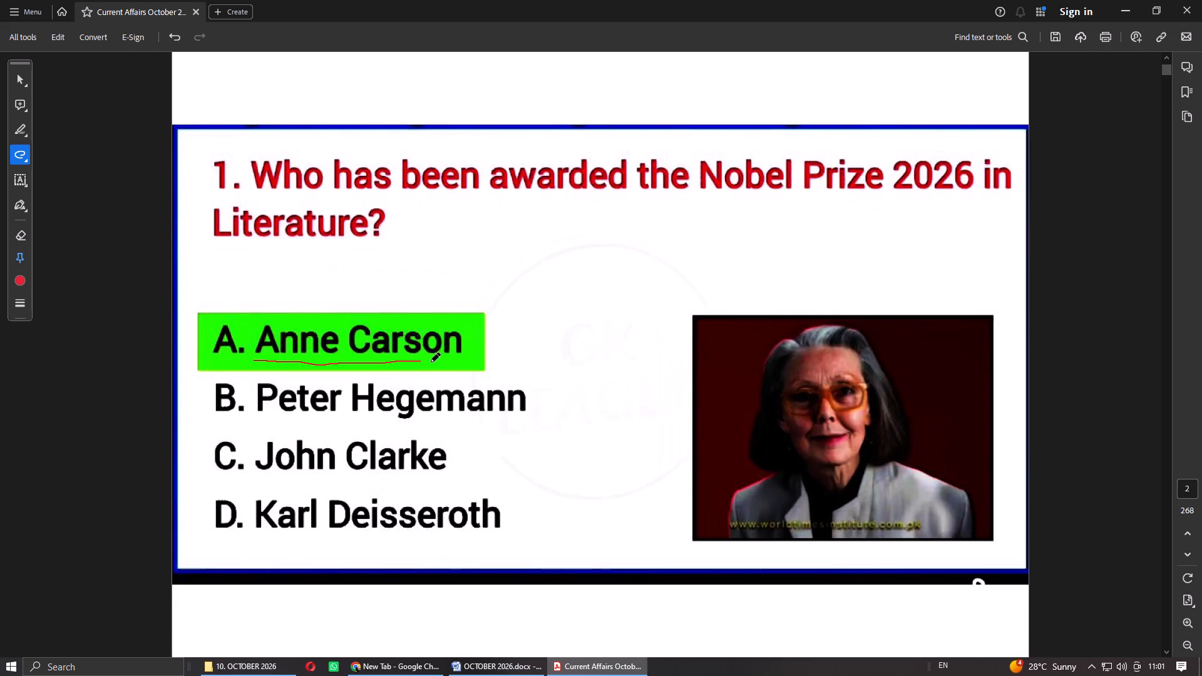
left_click_drag(431, 361, 457, 359)
Handwrite "(Iceland)" in red beside the Anne Carson answer.
left_click_drag(503, 311, 507, 363)
left_click_drag(505, 327, 511, 346)
left_click_drag(500, 333, 508, 324)
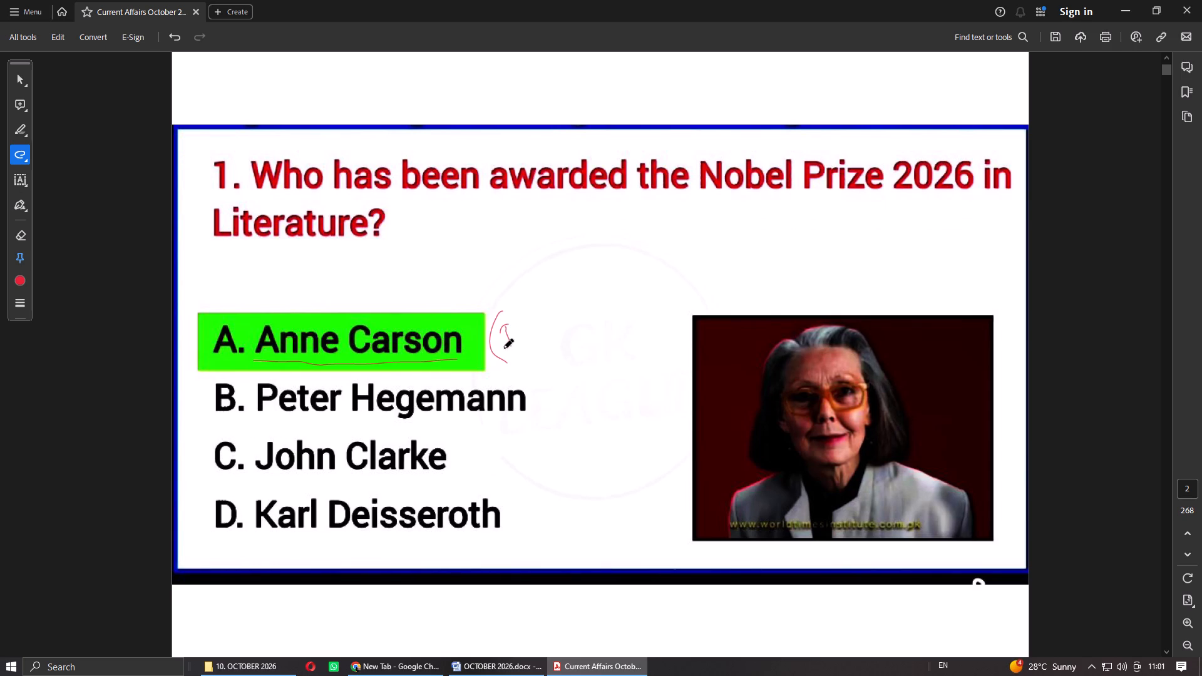
left_click_drag(505, 347, 516, 343)
left_click_drag(517, 331, 522, 337)
left_click_drag(520, 329, 525, 325)
left_click_drag(525, 325, 532, 335)
left_click_drag(527, 310, 543, 326)
left_click_drag(545, 314, 547, 314)
left_click_drag(547, 314, 567, 312)
left_click_drag(568, 285, 577, 298)
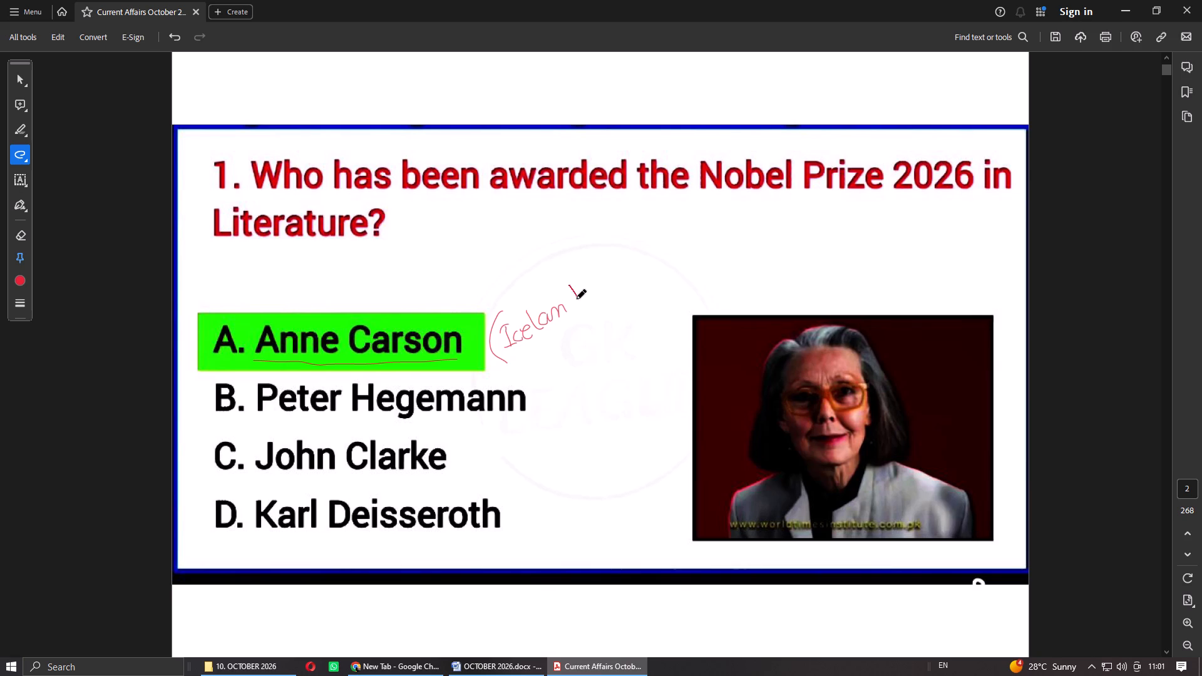
left_click_drag(577, 298, 577, 300)
left_click_drag(553, 268, 587, 306)
Handwrite "Canada" in red just below the Iceland note beside Anne Carson.
left_click_drag(532, 348, 550, 371)
left_click_drag(554, 355, 554, 366)
left_click_drag(554, 366, 567, 358)
left_click_drag(562, 351, 568, 342)
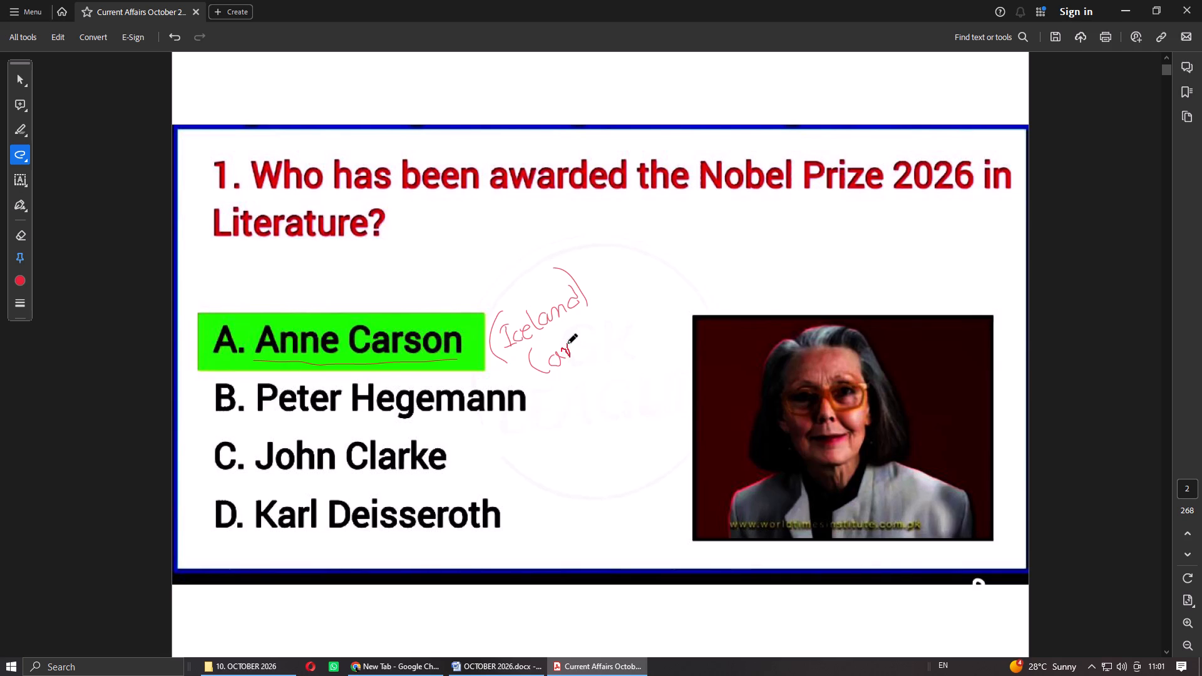
left_click_drag(568, 342, 575, 349)
left_click_drag(578, 337, 588, 318)
left_click_drag(586, 309, 599, 330)
left_click_drag(599, 330, 600, 330)
left_click_drag(601, 319, 608, 324)
Underline answer C) Dominican Republic of question 3 on Miss World 2026 with a red freehand line.
scroll(628, 384, "down", 3)
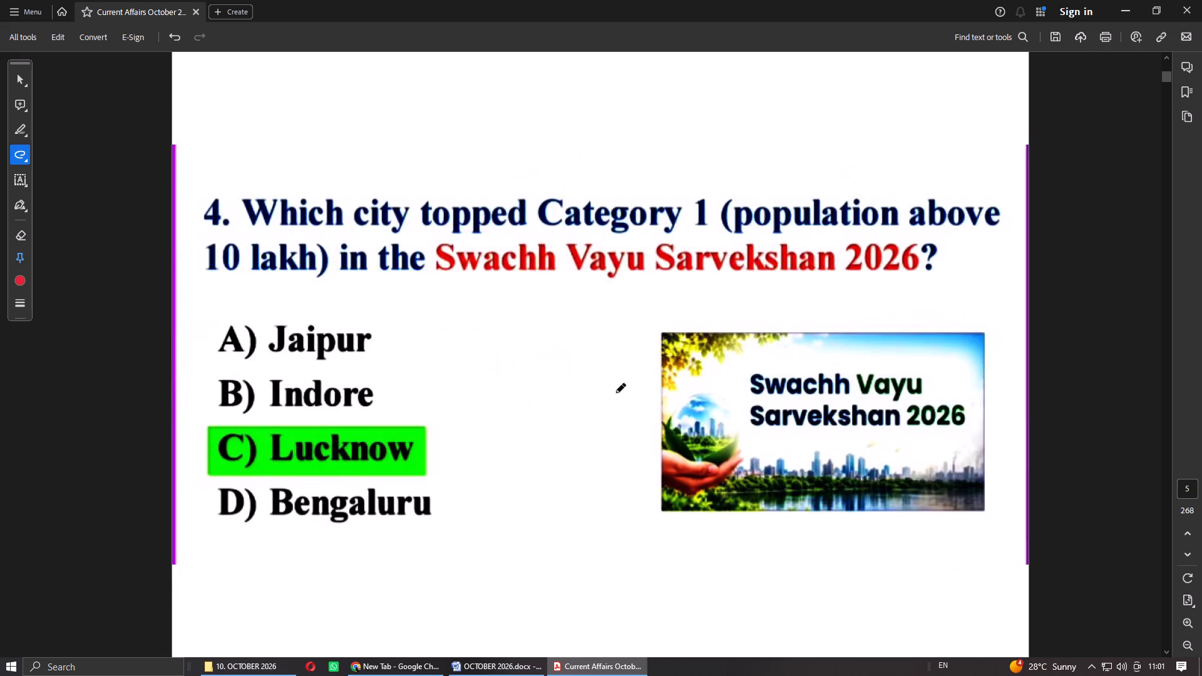
scroll(602, 401, "up", 1)
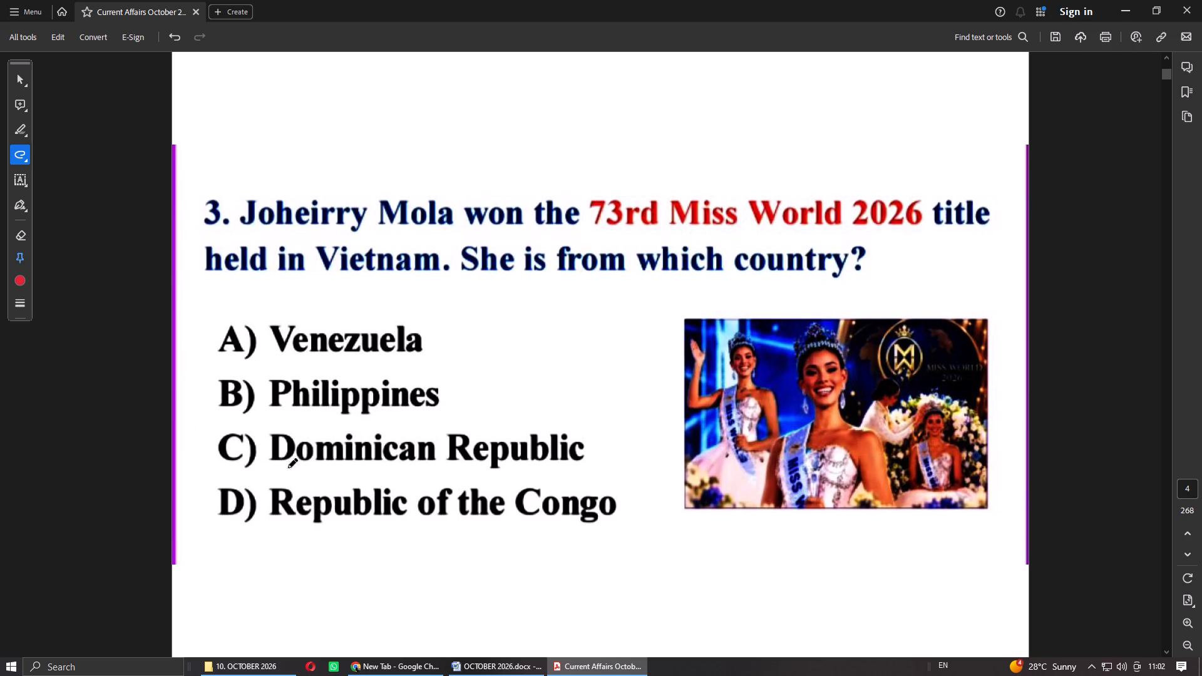
left_click_drag(267, 466, 590, 471)
Switch to File Explorer and open SEPTEMBER 2026.docx from the 09. SEPTEMBER 2026 folder in 2026 CA.
left_click(266, 675)
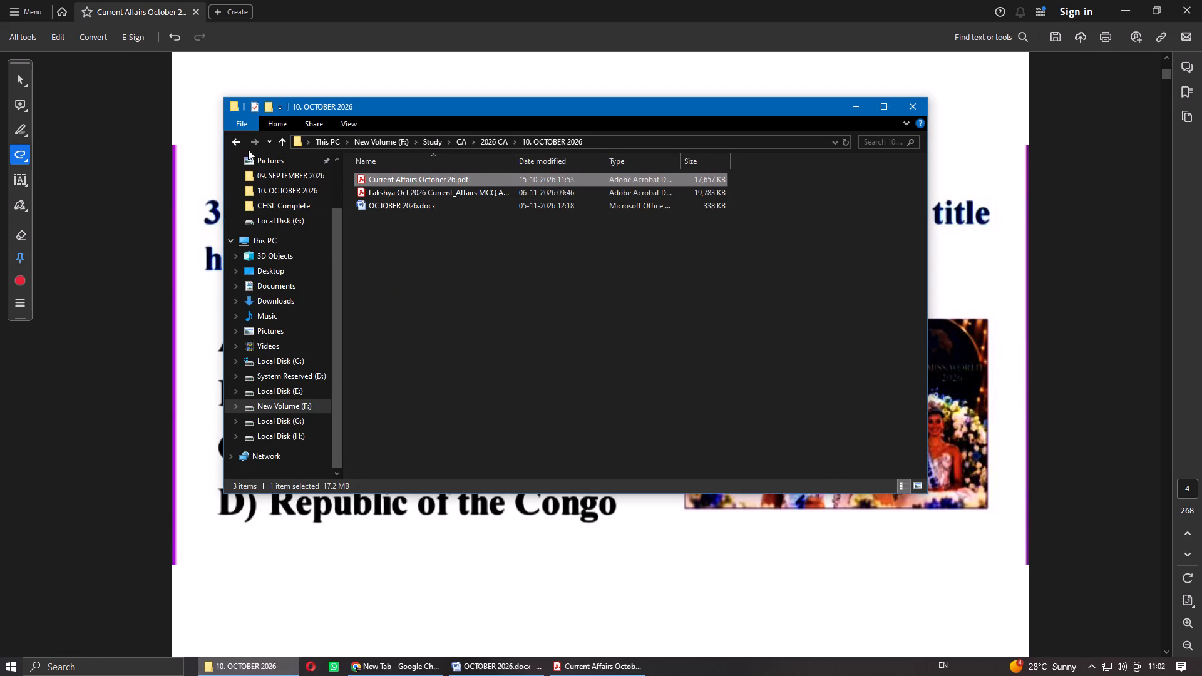
left_click(239, 143)
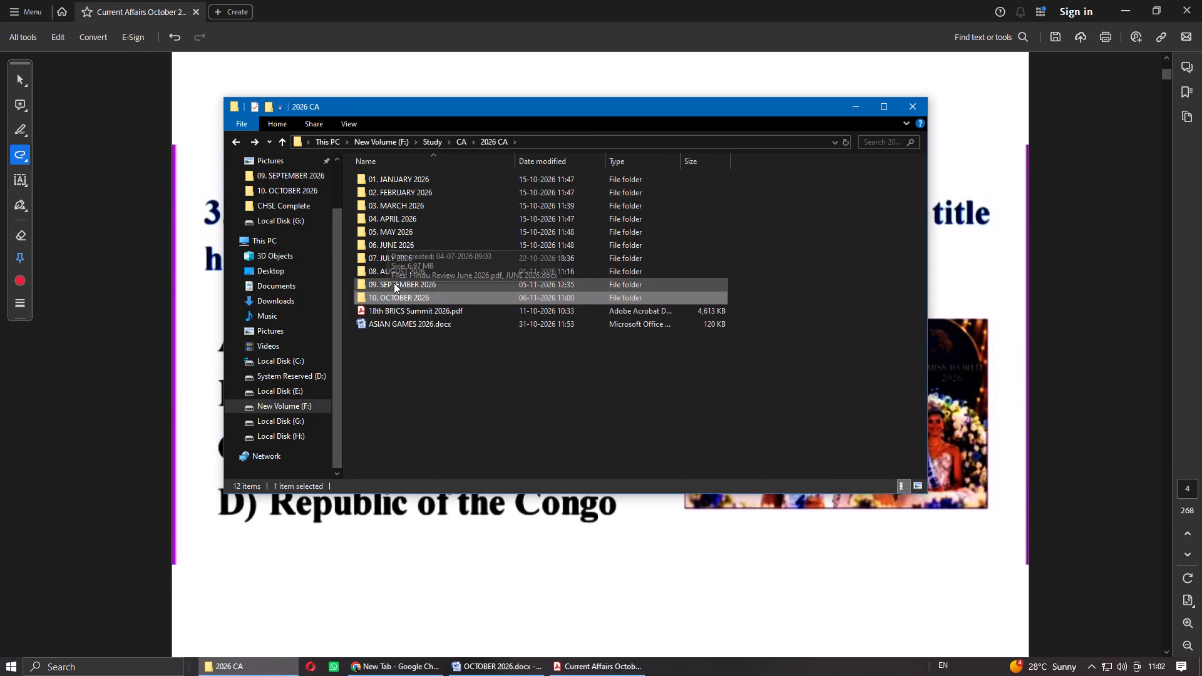
double_click(394, 283)
double_click(403, 195)
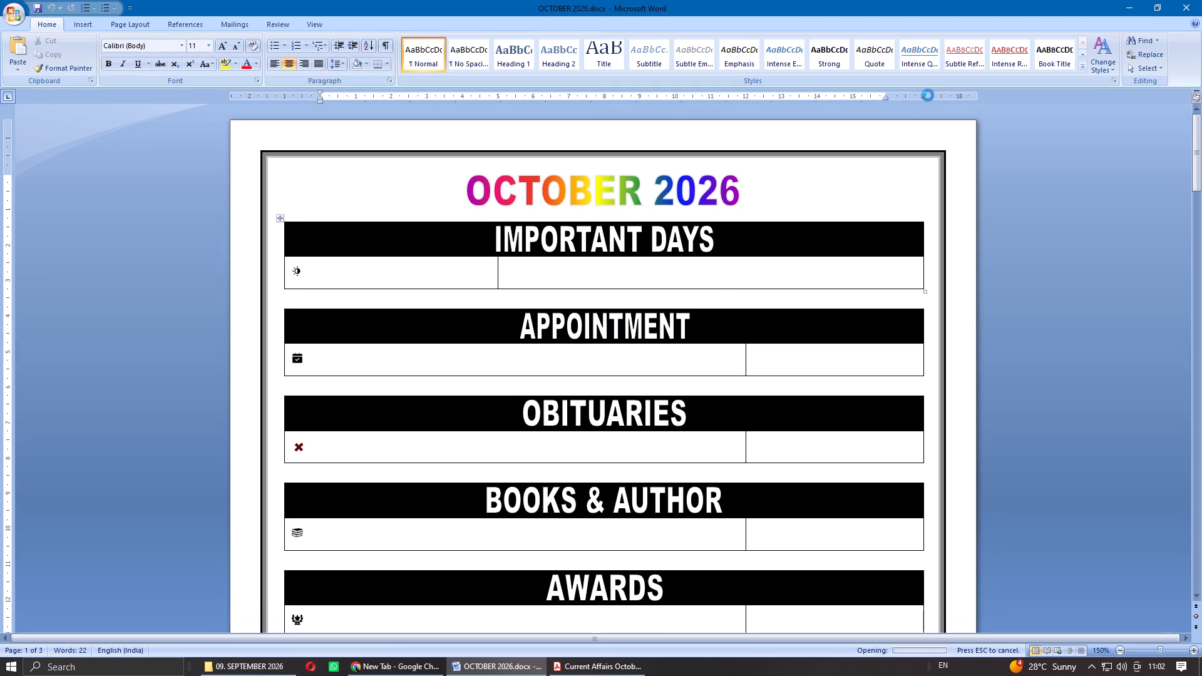
Examine the awards entries in SEPTEMBER 2026.docx through the international section with Miss World 2026, and close the document.
scroll(695, 316, "down", 4)
scroll(716, 312, "down", 17)
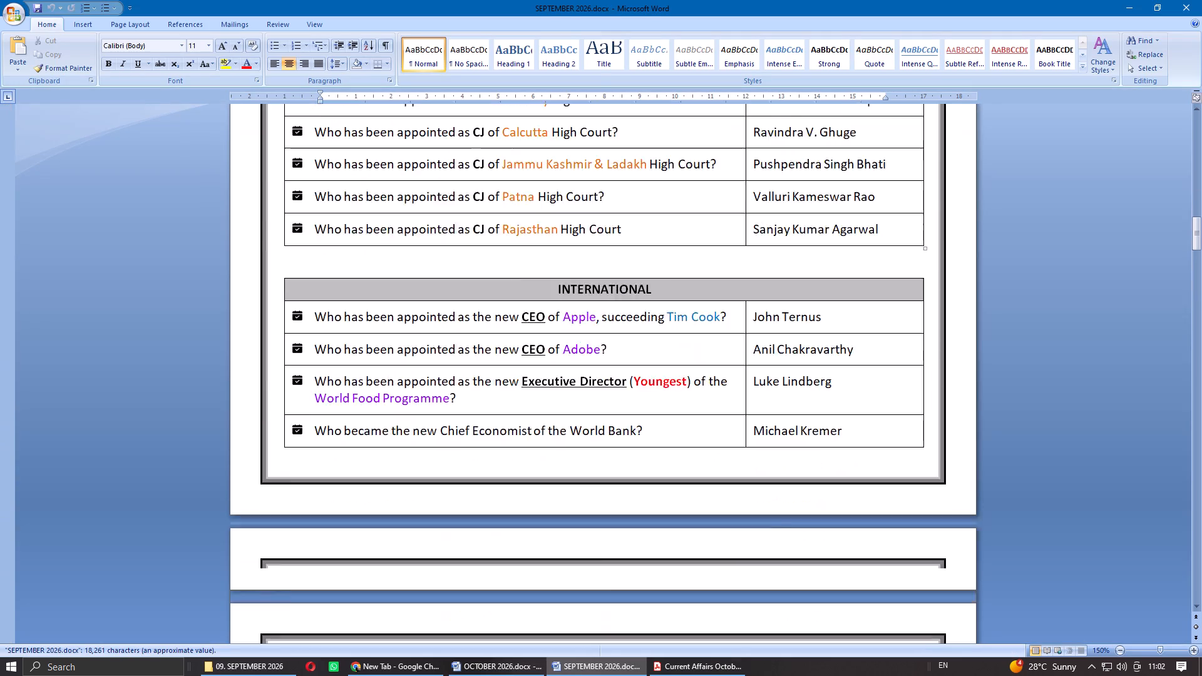
scroll(716, 311, "down", 17)
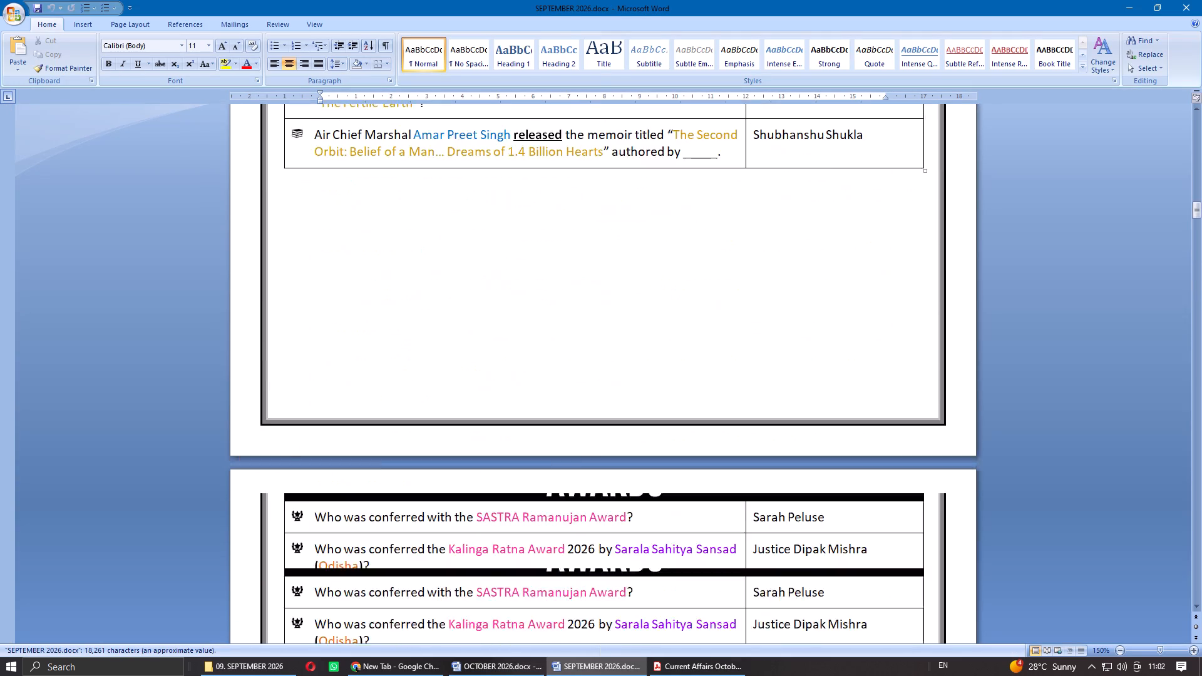
scroll(716, 311, "down", 14)
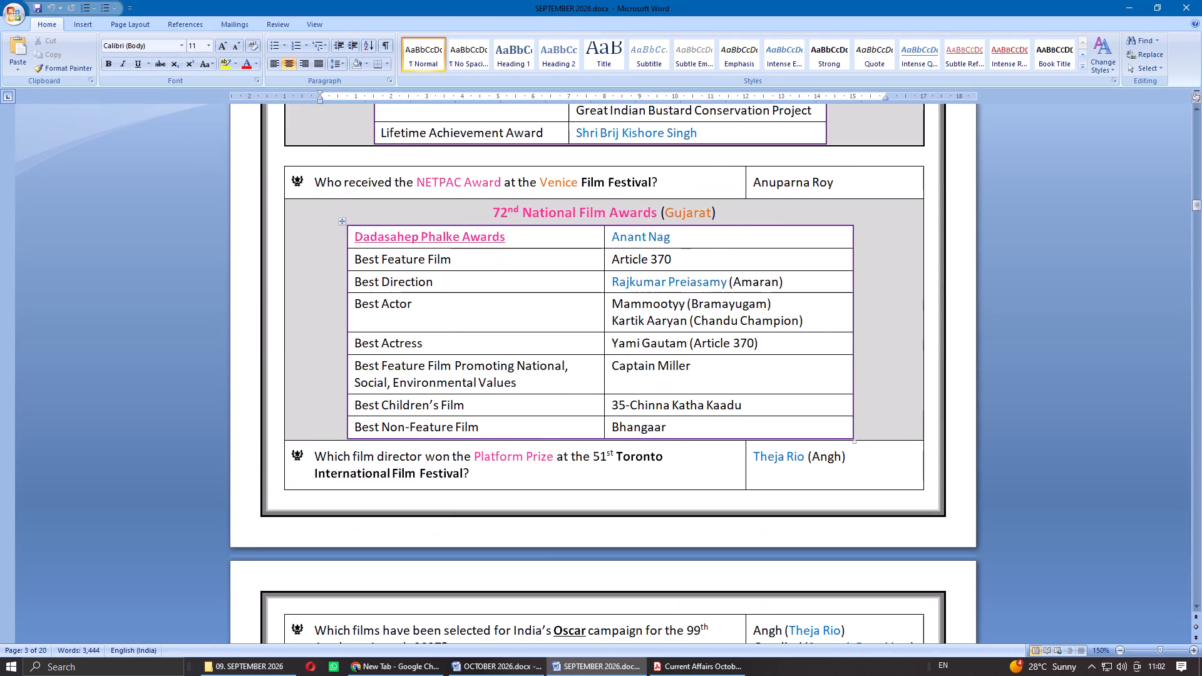
scroll(716, 311, "down", 2)
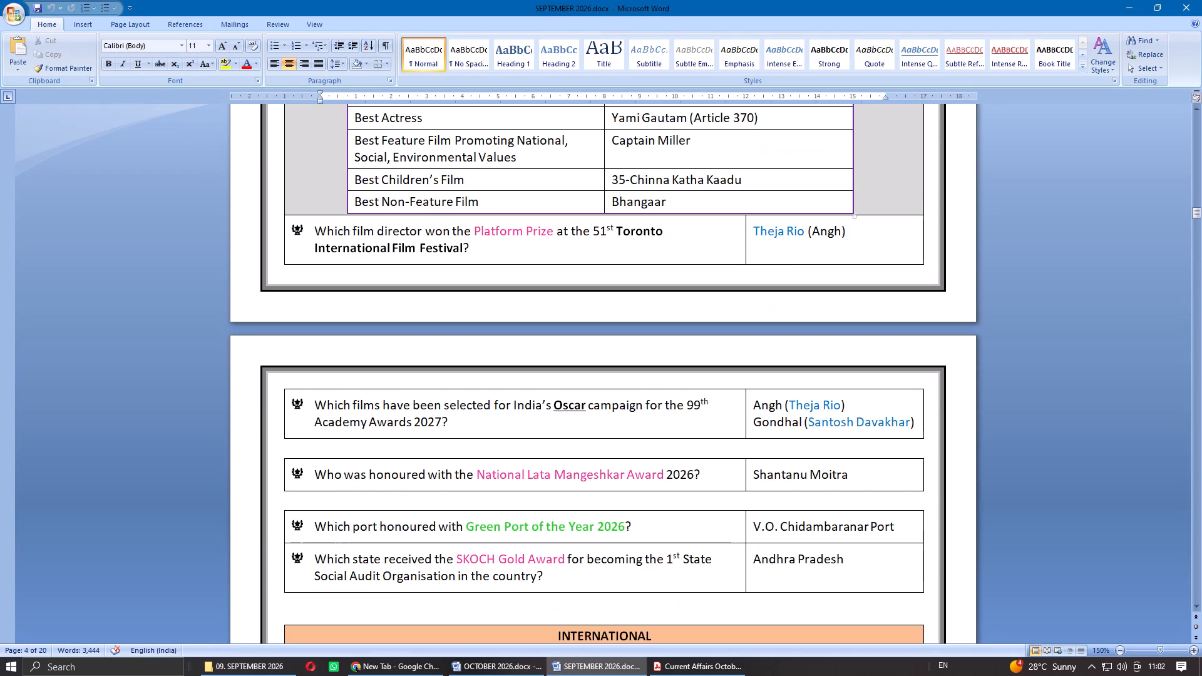
scroll(627, 383, "down", 4)
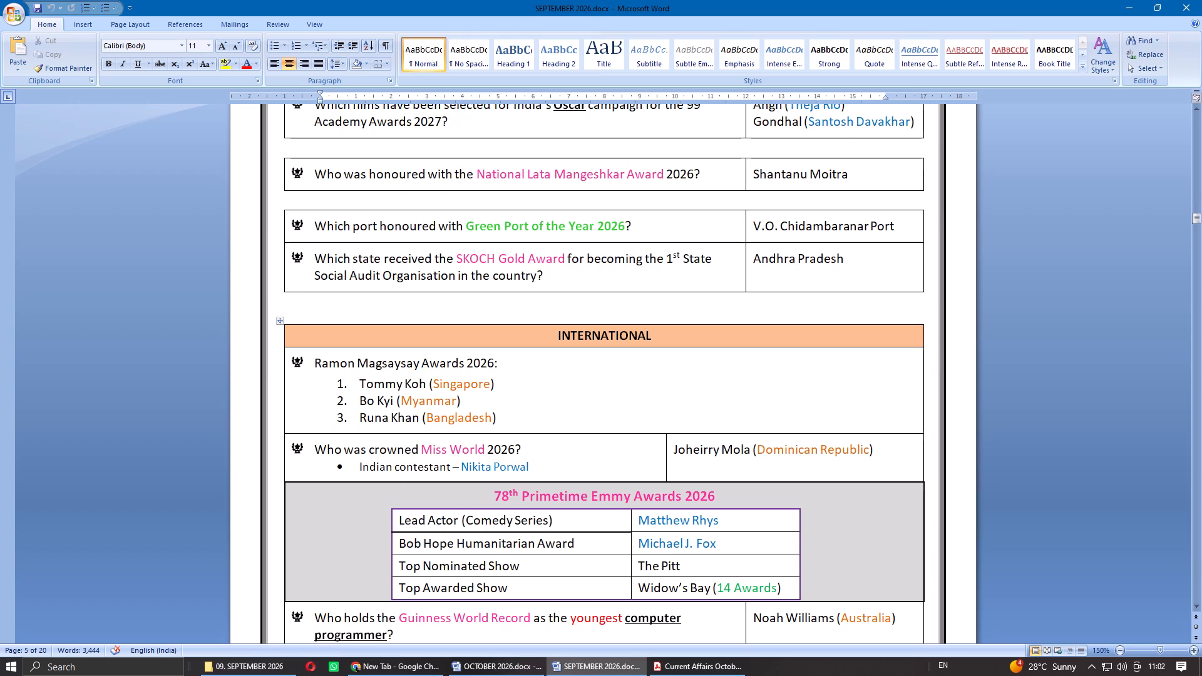
left_click(1197, 3)
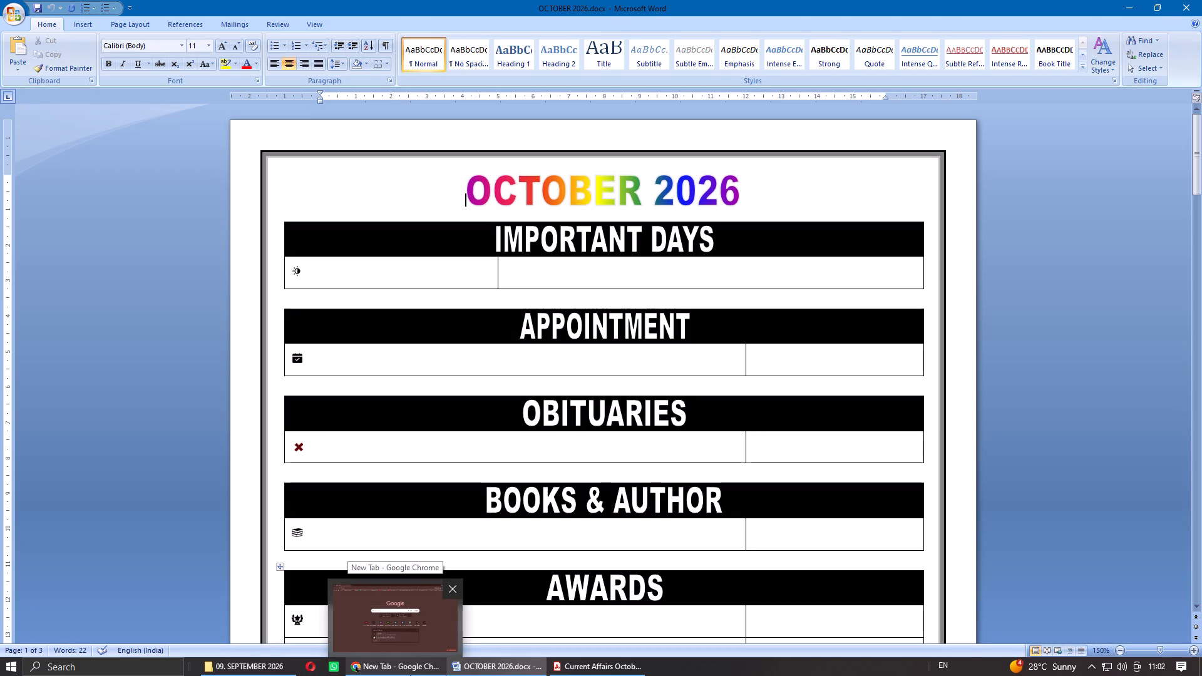
Insert a page break between the BOOKS & AUTHOR and AWARDS tables in OCTOBER 2026.docx.
scroll(677, 424, "down", 1)
scroll(483, 488, "down", 1)
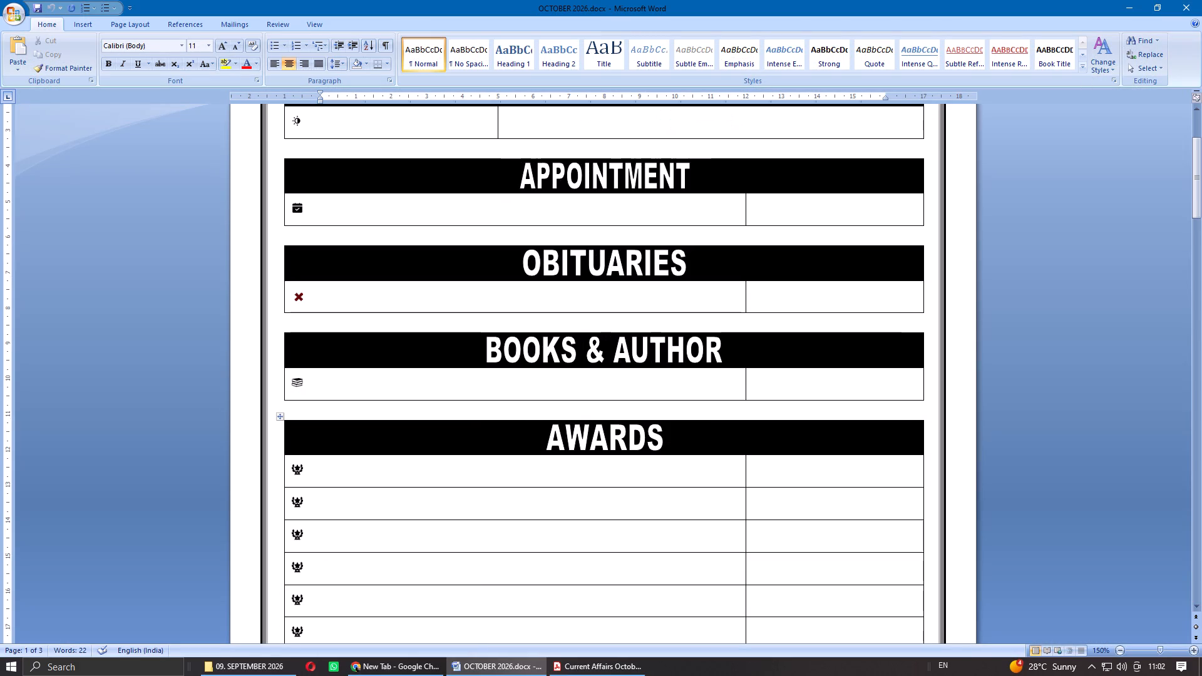
left_click(330, 411)
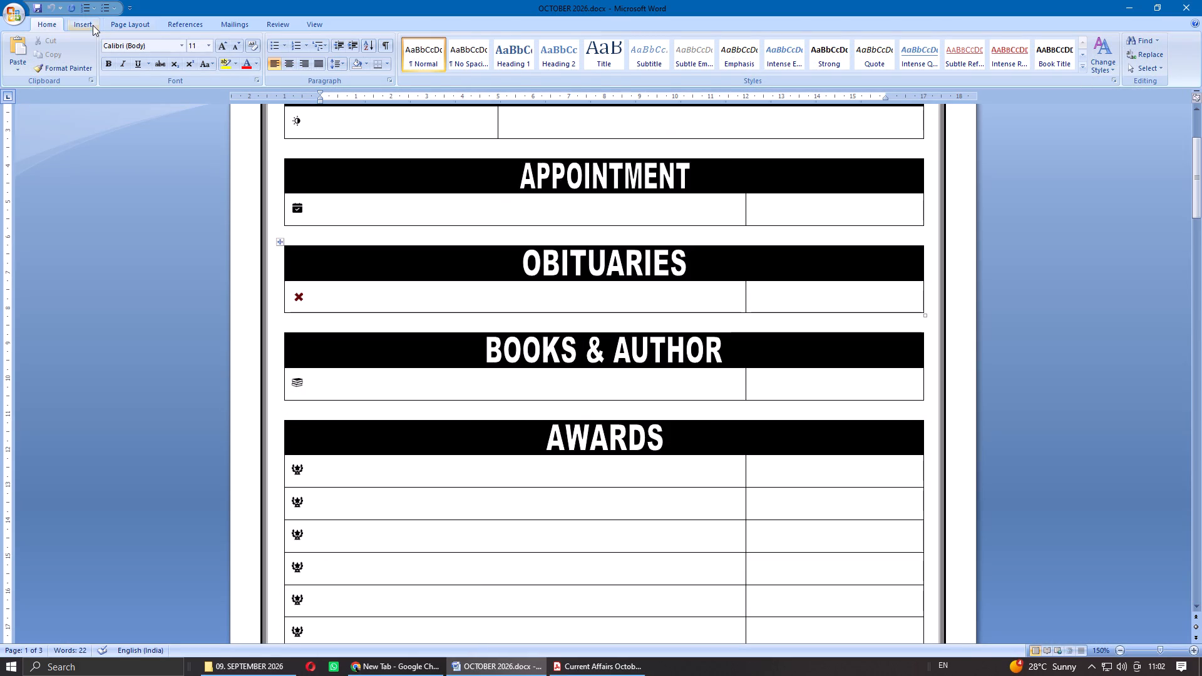
left_click(93, 25)
left_click(66, 65)
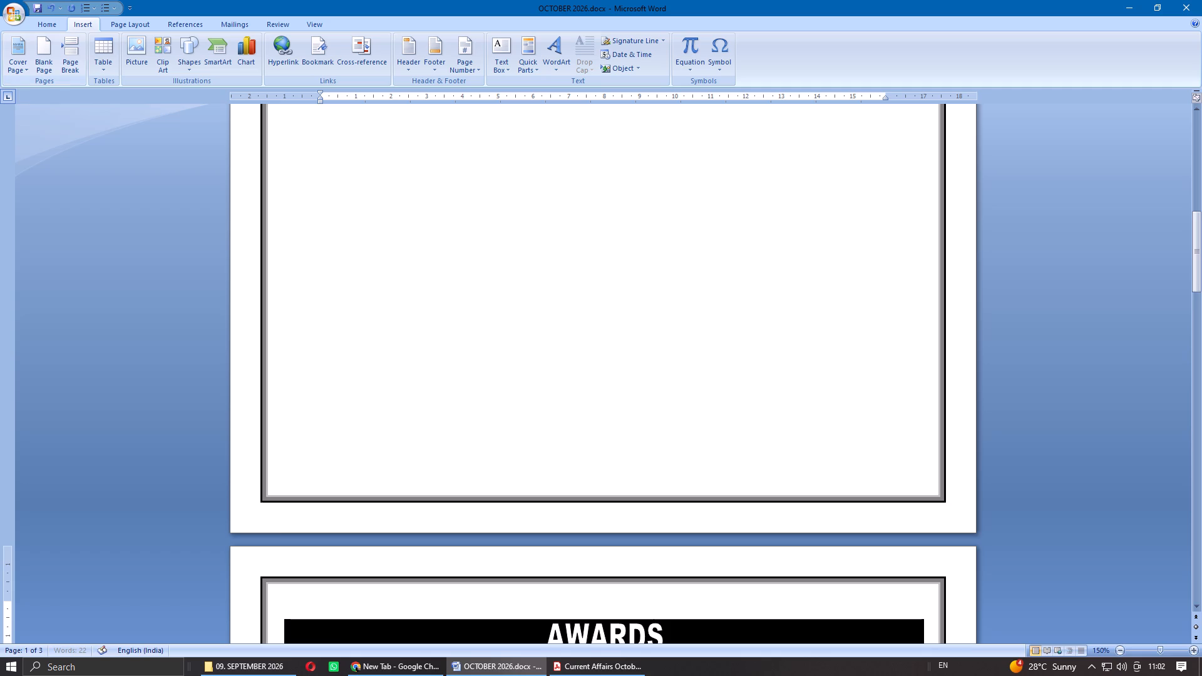
Look through the rows of the AWARDS table on page 2 of OCTOBER 2026.docx.
scroll(636, 245, "down", 4)
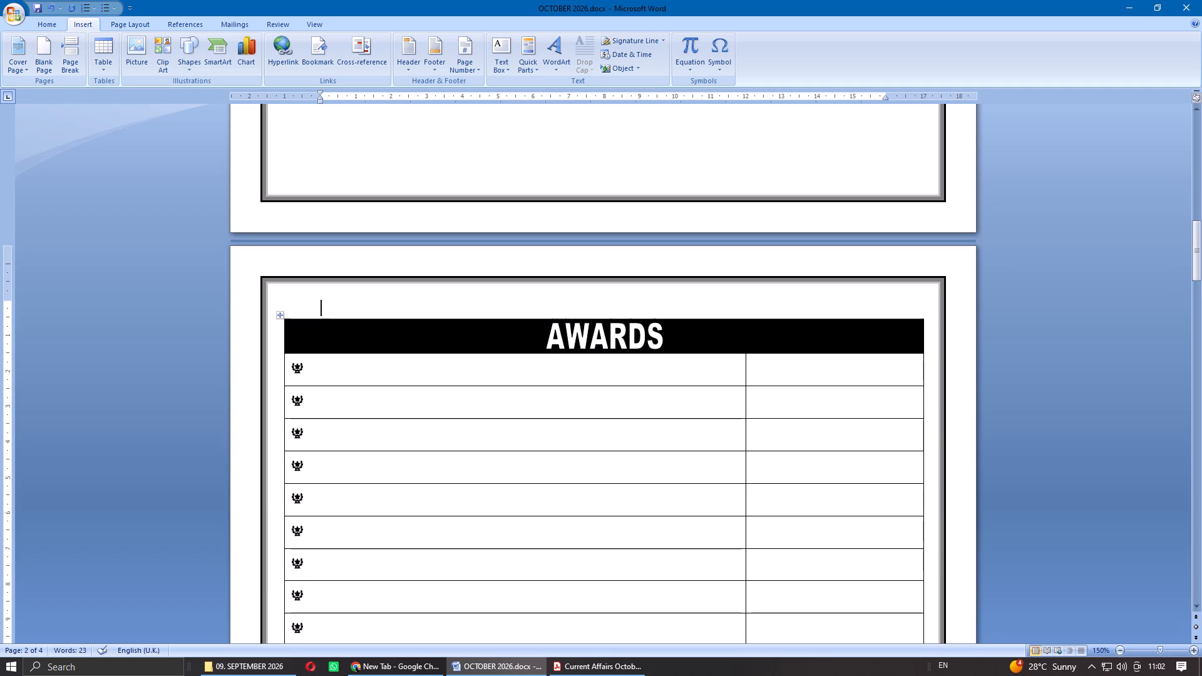
scroll(706, 379, "down", 3)
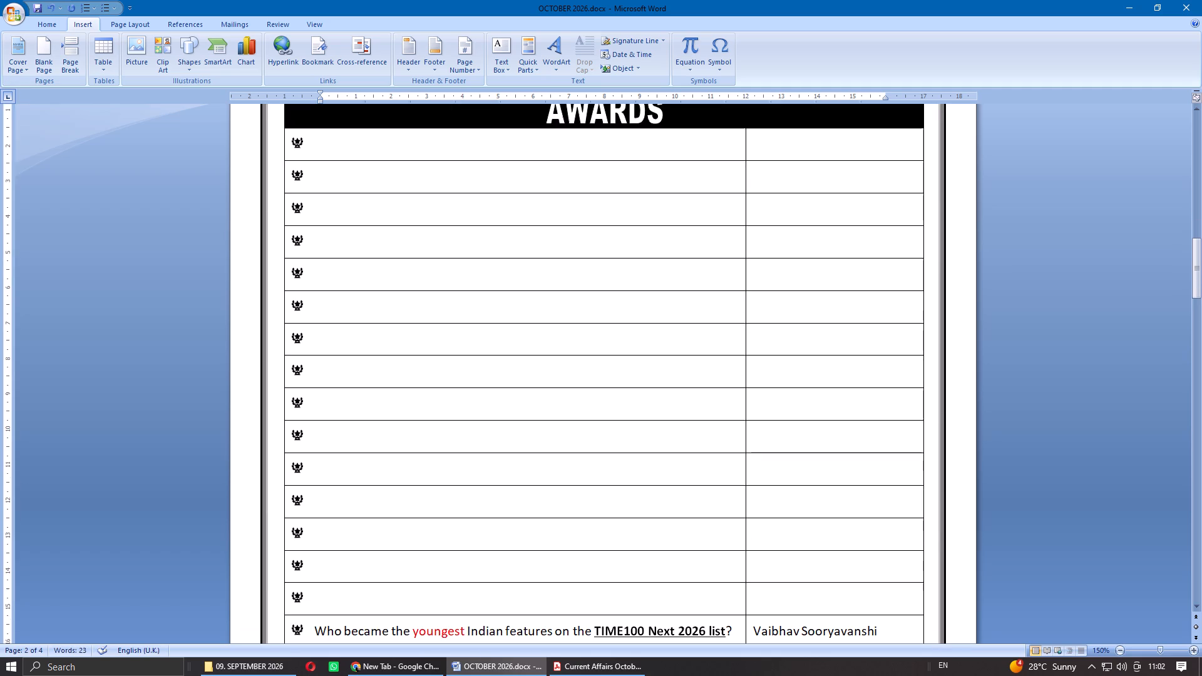